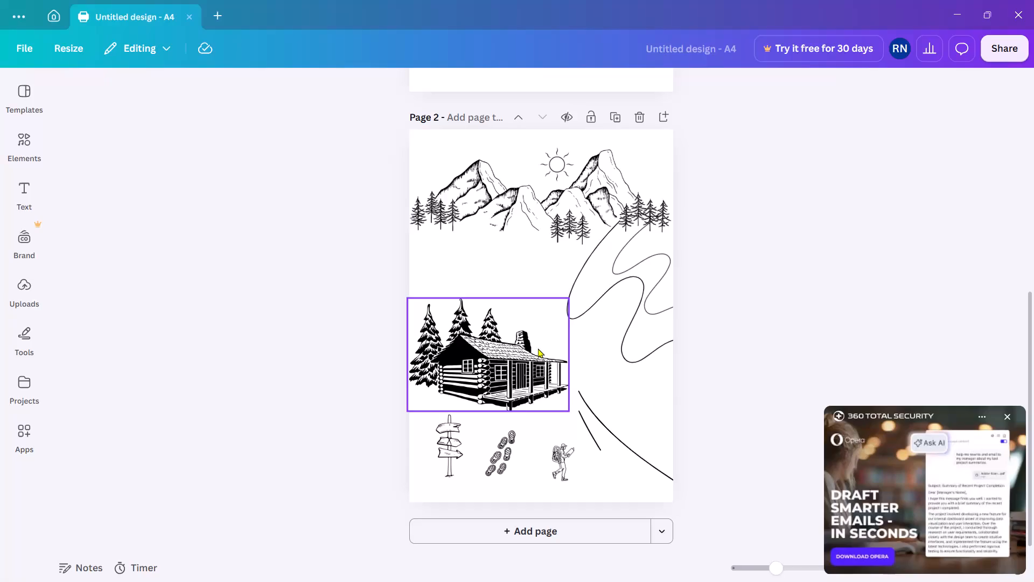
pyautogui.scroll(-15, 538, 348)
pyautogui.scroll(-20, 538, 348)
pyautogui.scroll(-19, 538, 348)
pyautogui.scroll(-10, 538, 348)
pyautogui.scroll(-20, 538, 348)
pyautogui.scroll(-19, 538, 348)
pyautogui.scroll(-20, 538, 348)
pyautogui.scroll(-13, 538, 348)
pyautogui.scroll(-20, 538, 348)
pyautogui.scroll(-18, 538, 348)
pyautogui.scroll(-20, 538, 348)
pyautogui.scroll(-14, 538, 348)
# Look over the photo collage on page 1 and the mountain cabin line-art scene on page 2.
pyautogui.scroll(2, 538, 348)
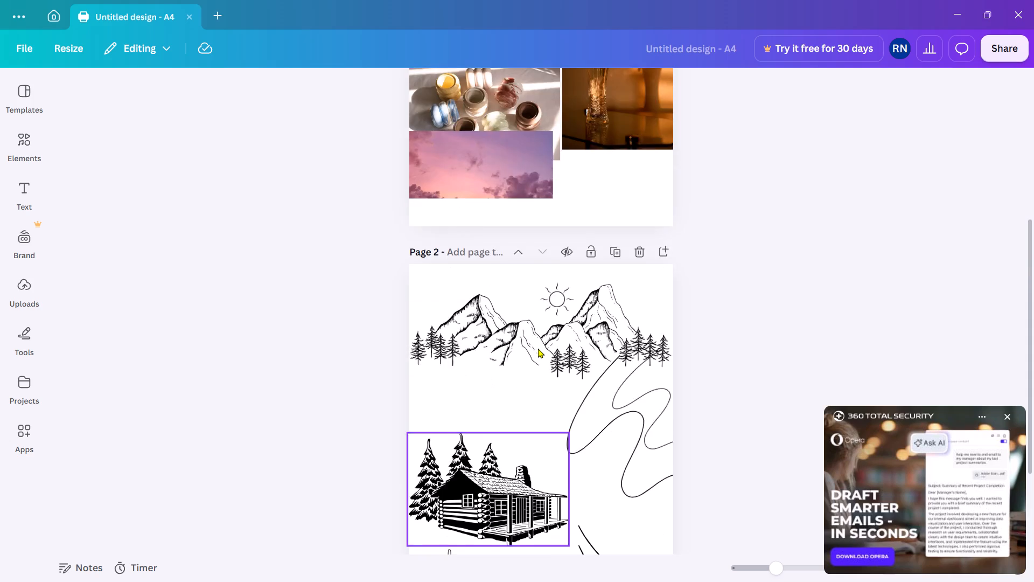
pyautogui.scroll(-15, 538, 348)
pyautogui.scroll(1, 538, 348)
pyautogui.scroll(-9, 538, 348)
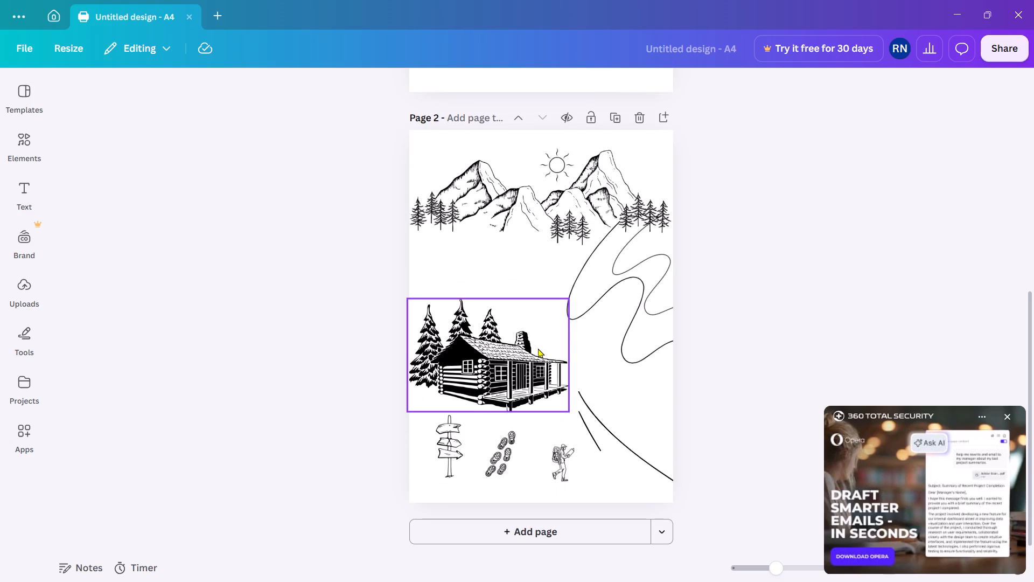
pyautogui.scroll(-9, 538, 348)
pyautogui.scroll(7, 538, 348)
pyautogui.scroll(-4, 538, 348)
pyautogui.scroll(8, 538, 348)
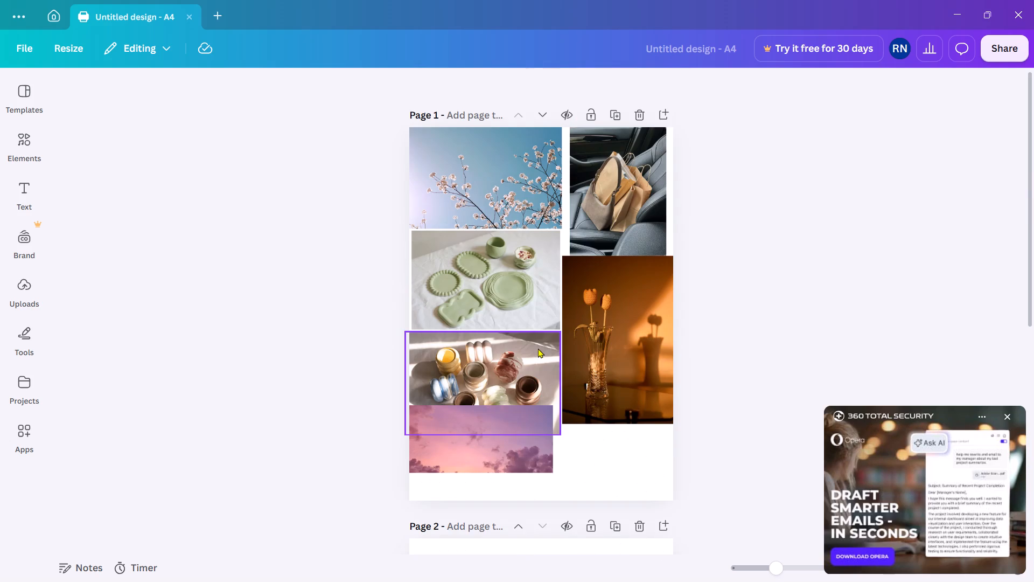
pyautogui.scroll(-8, 538, 348)
pyautogui.scroll(3, 538, 348)
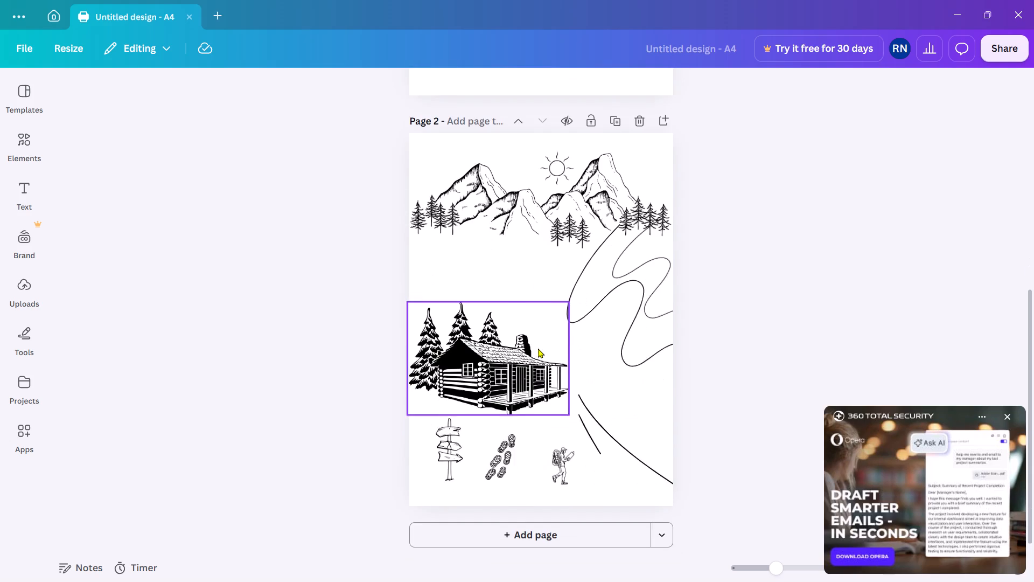
pyautogui.scroll(2, 538, 348)
pyautogui.scroll(-10, 538, 348)
pyautogui.scroll(9, 538, 348)
pyautogui.scroll(-6, 538, 348)
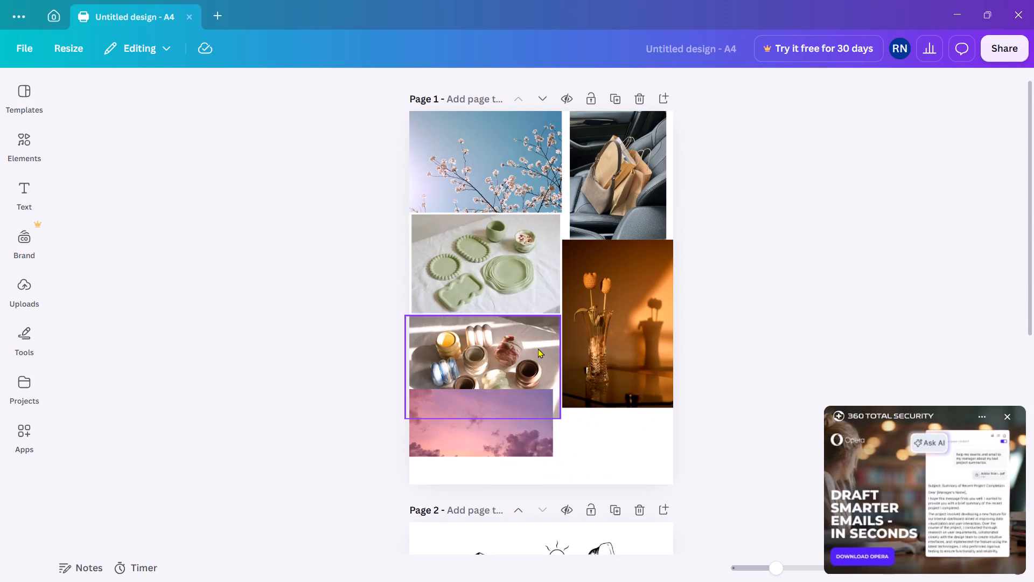
pyautogui.scroll(-5, 538, 348)
pyautogui.scroll(10, 538, 348)
pyautogui.scroll(-10, 538, 348)
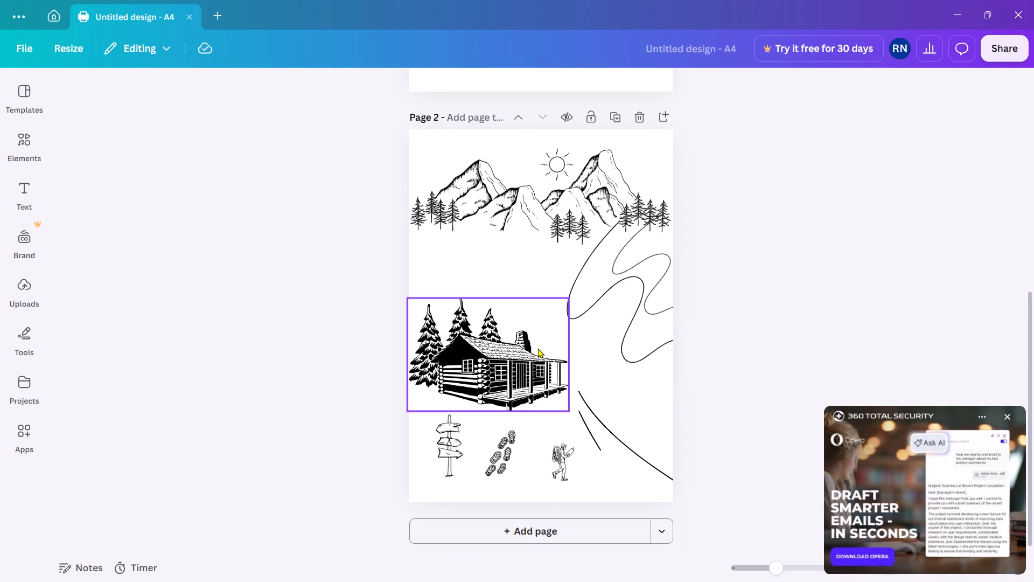
pyautogui.scroll(-8, 538, 348)
pyautogui.scroll(10, 538, 348)
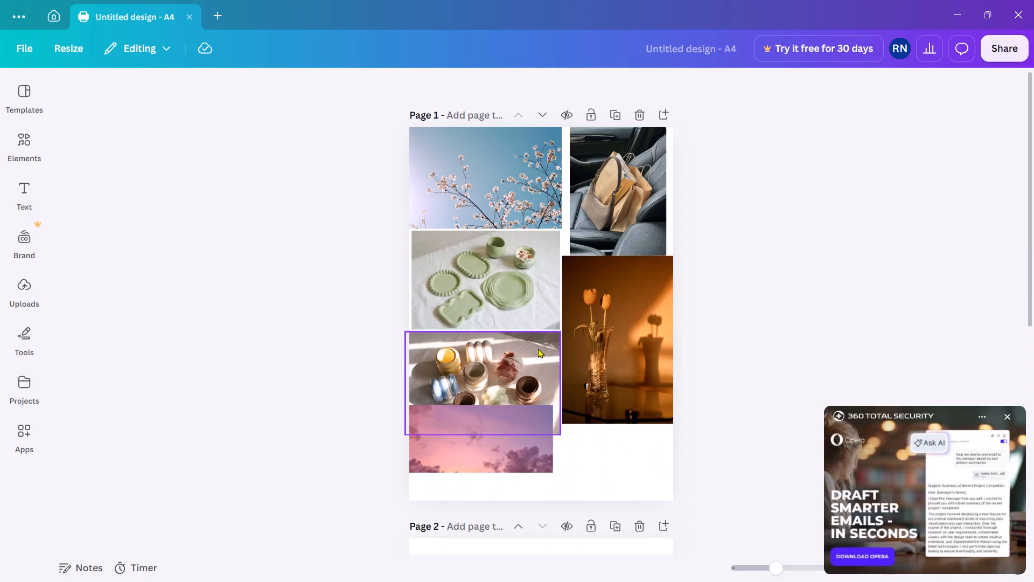
pyautogui.scroll(-11, 538, 348)
pyautogui.scroll(10, 538, 348)
pyautogui.scroll(-12, 538, 348)
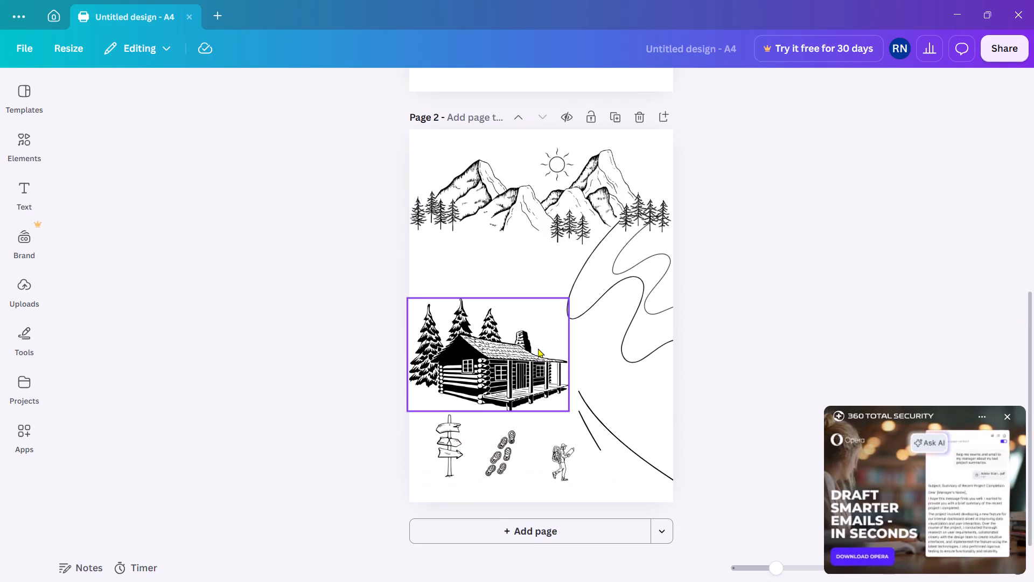
pyautogui.scroll(9, 538, 348)
pyautogui.scroll(-6, 538, 348)
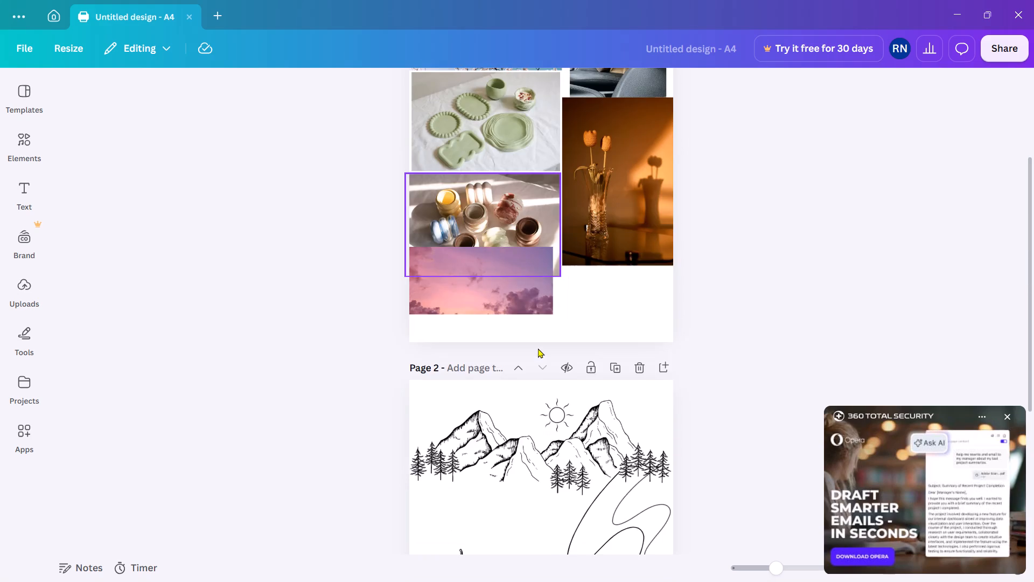
pyautogui.scroll(-4, 538, 348)
pyautogui.scroll(9, 538, 348)
pyautogui.scroll(-6, 538, 348)
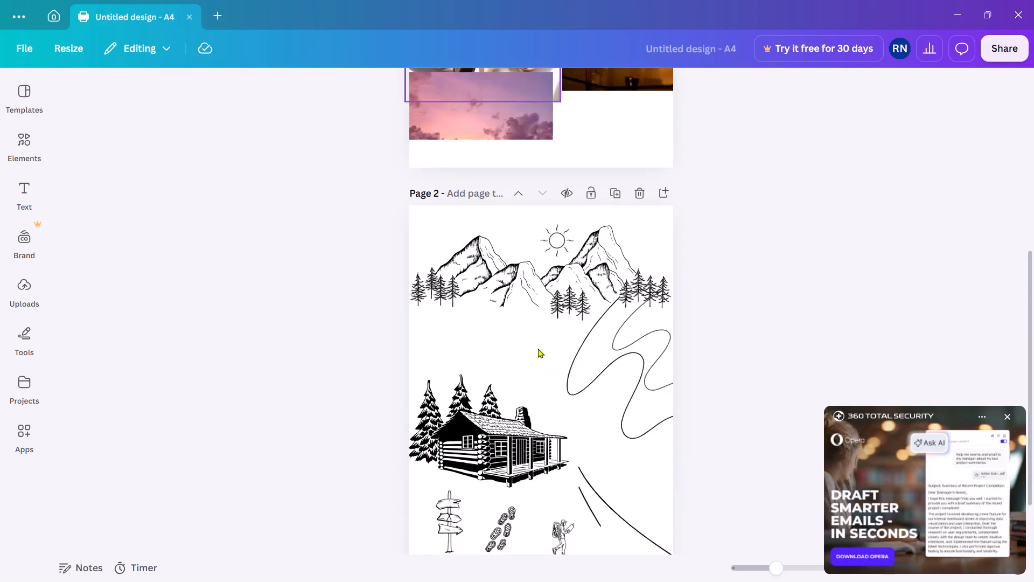
pyautogui.scroll(-2, 538, 348)
pyautogui.scroll(2, 538, 348)
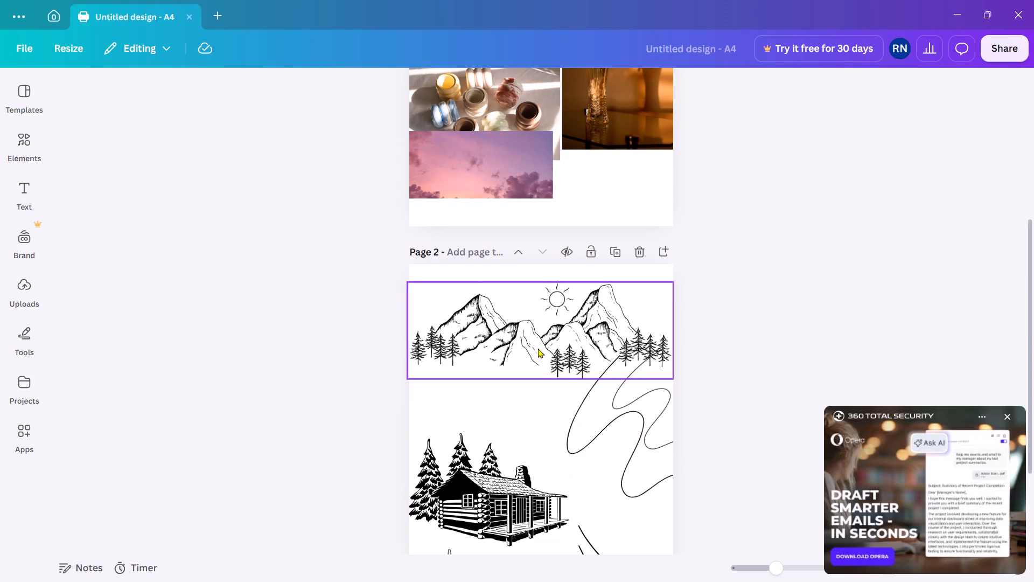
pyautogui.scroll(2, 538, 348)
pyautogui.scroll(-5, 538, 348)
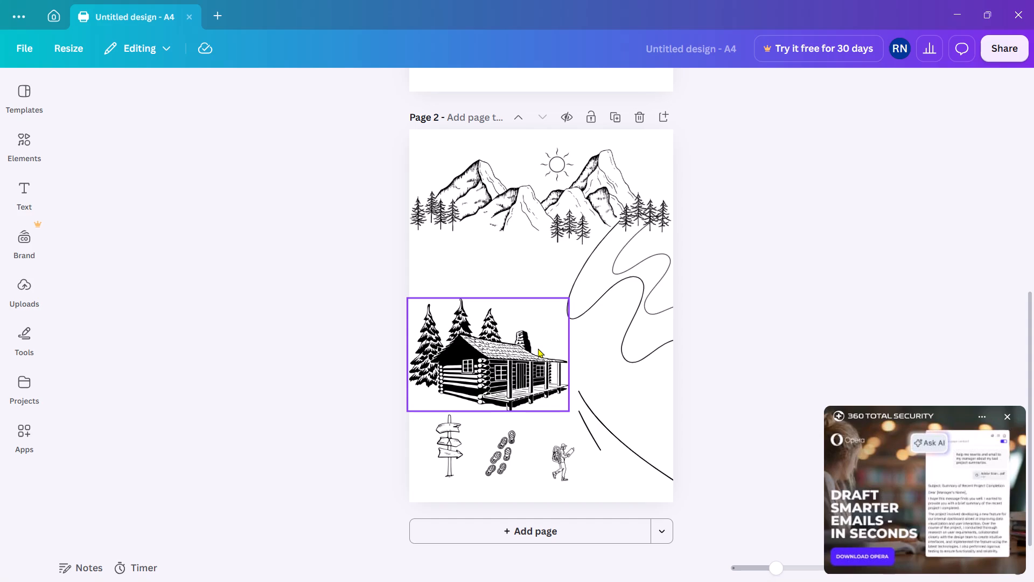
pyautogui.scroll(-7, 538, 348)
pyautogui.scroll(5, 538, 348)
pyautogui.scroll(-4, 538, 348)
pyautogui.scroll(6, 538, 348)
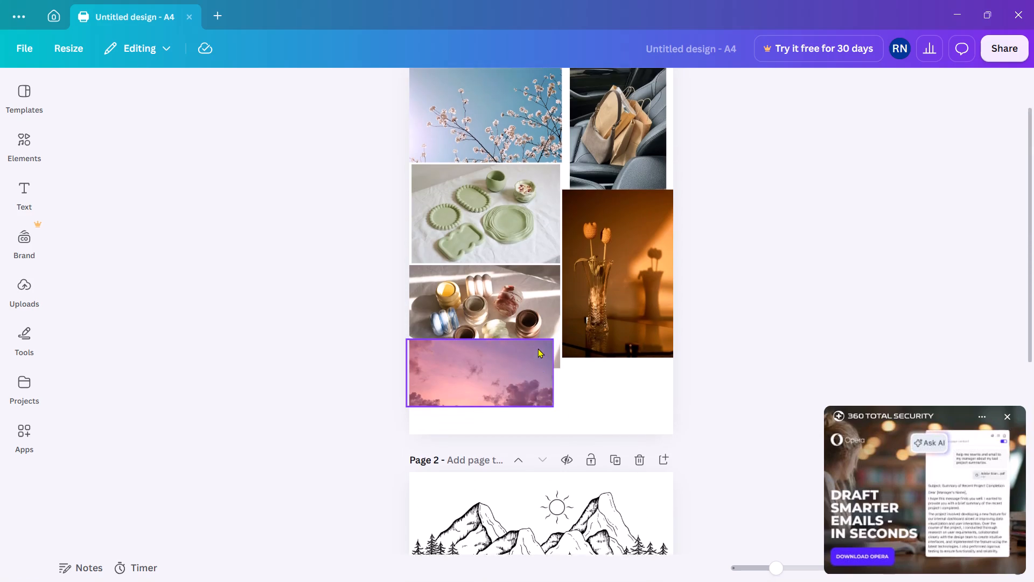
pyautogui.scroll(-8, 538, 348)
pyautogui.scroll(6, 538, 348)
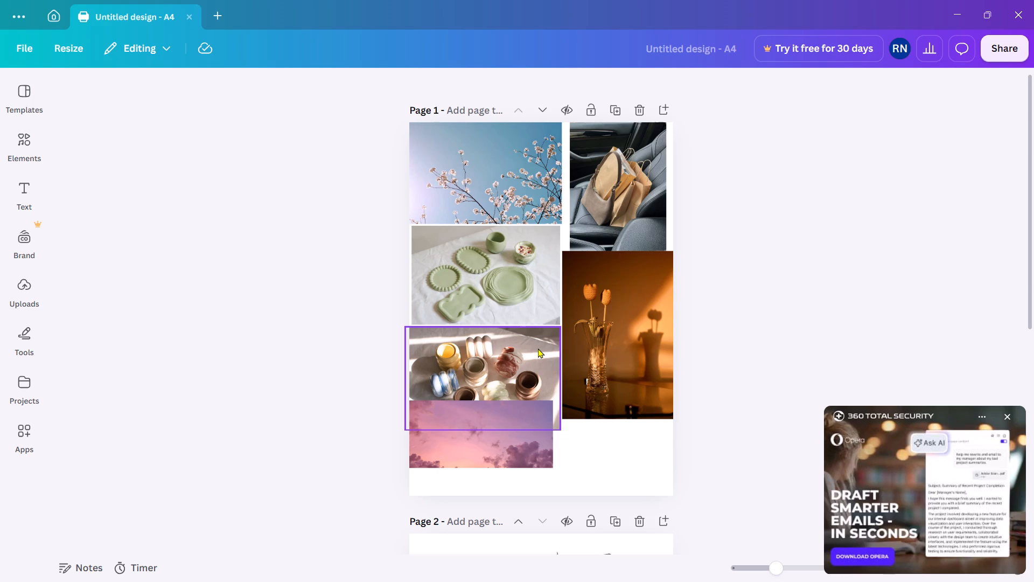
pyautogui.scroll(-6, 538, 348)
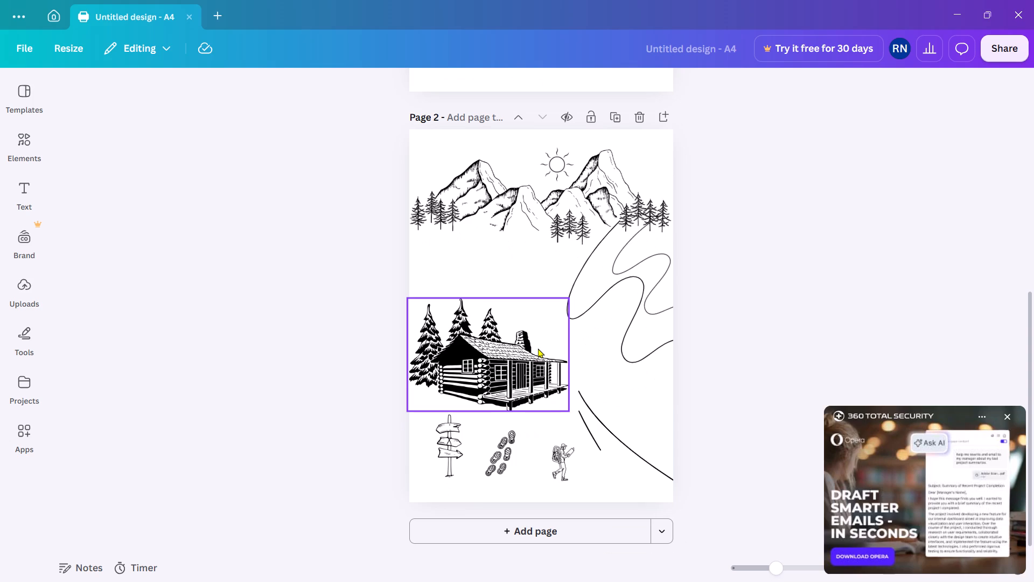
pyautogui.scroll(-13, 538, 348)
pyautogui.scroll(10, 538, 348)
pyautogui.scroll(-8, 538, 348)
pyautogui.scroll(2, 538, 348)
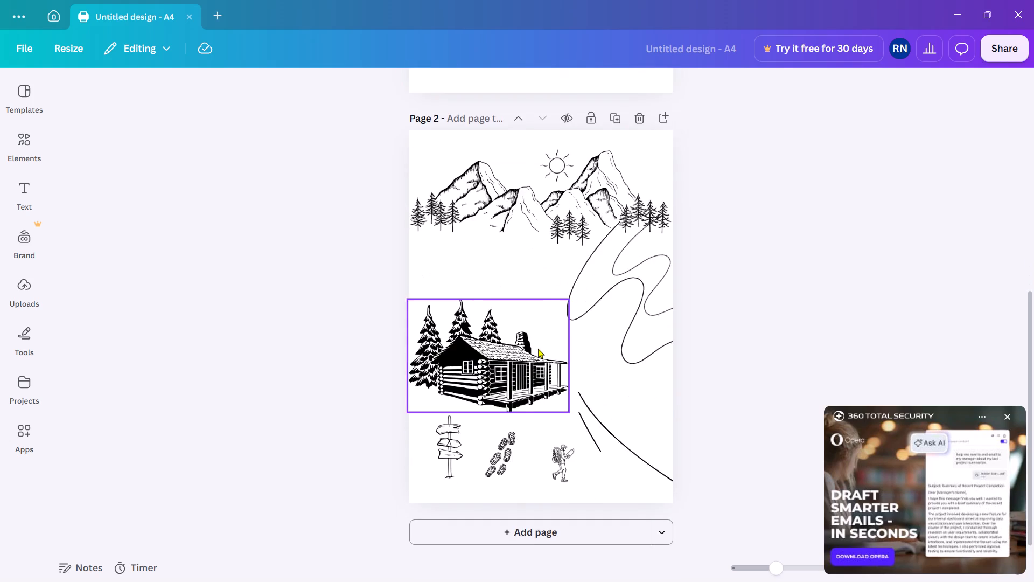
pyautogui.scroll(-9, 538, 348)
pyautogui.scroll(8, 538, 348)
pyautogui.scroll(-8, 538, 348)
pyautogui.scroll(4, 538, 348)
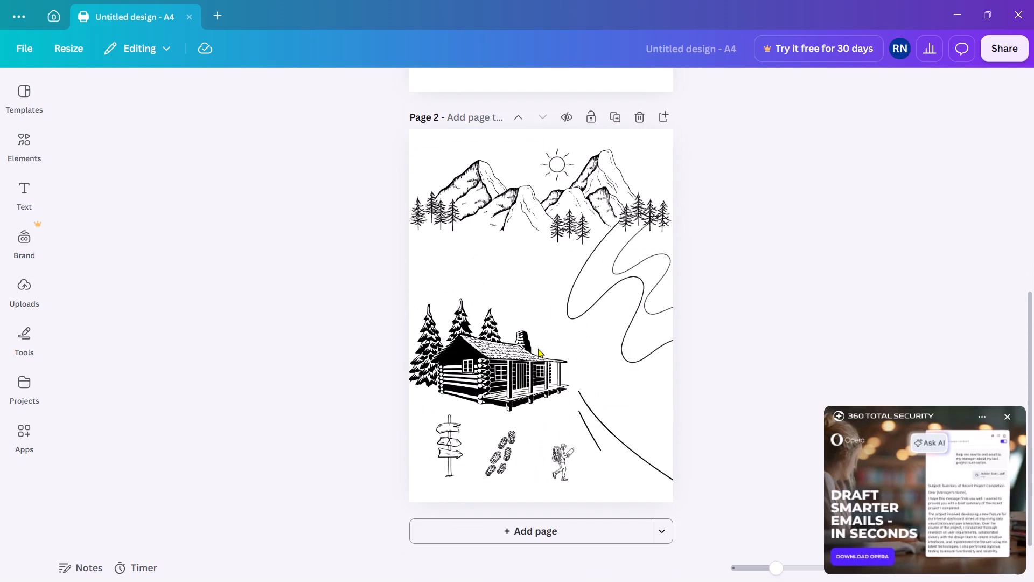
# Review the photo collage on page 1 against the black-and-white mountain cabin illustration on page 2.
pyautogui.scroll(3, 538, 348)
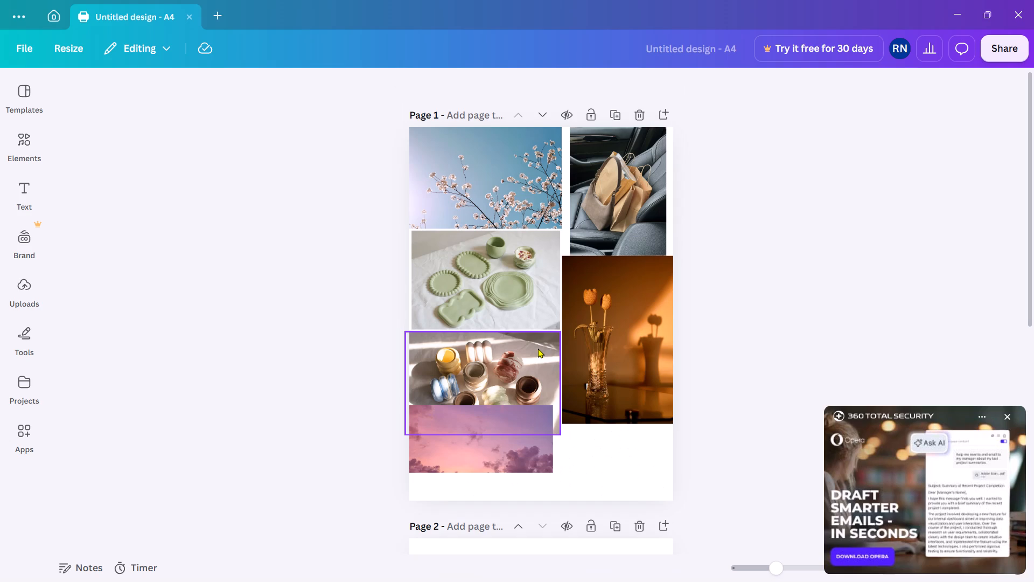
pyautogui.scroll(-6, 538, 348)
pyautogui.scroll(8, 538, 348)
pyautogui.scroll(-8, 538, 348)
pyautogui.scroll(9, 538, 348)
pyautogui.scroll(-9, 538, 348)
pyautogui.scroll(8, 538, 348)
pyautogui.scroll(-8, 538, 348)
pyautogui.scroll(2, 538, 348)
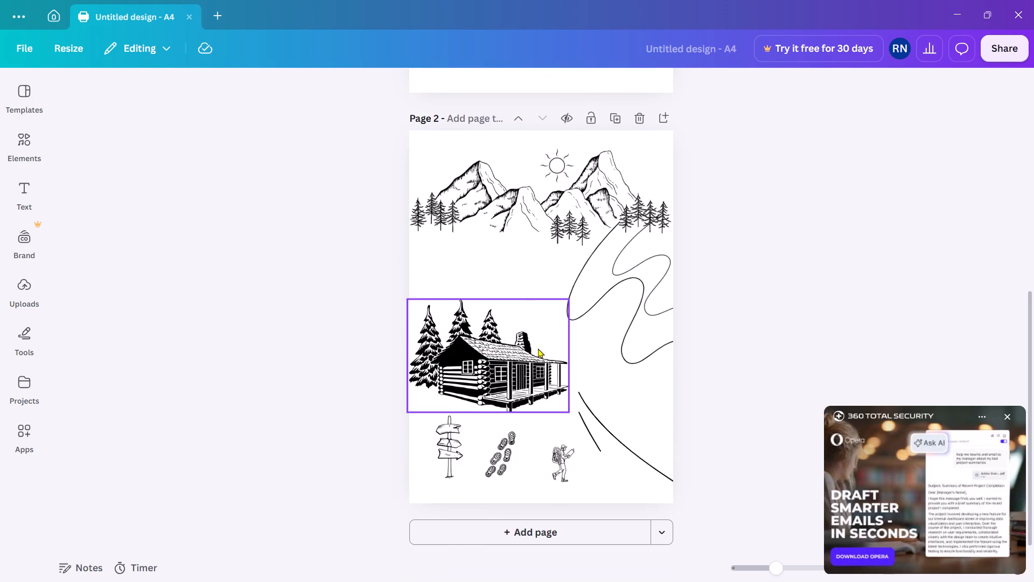
pyautogui.scroll(5, 538, 348)
pyautogui.scroll(-8, 538, 348)
pyautogui.scroll(8, 538, 348)
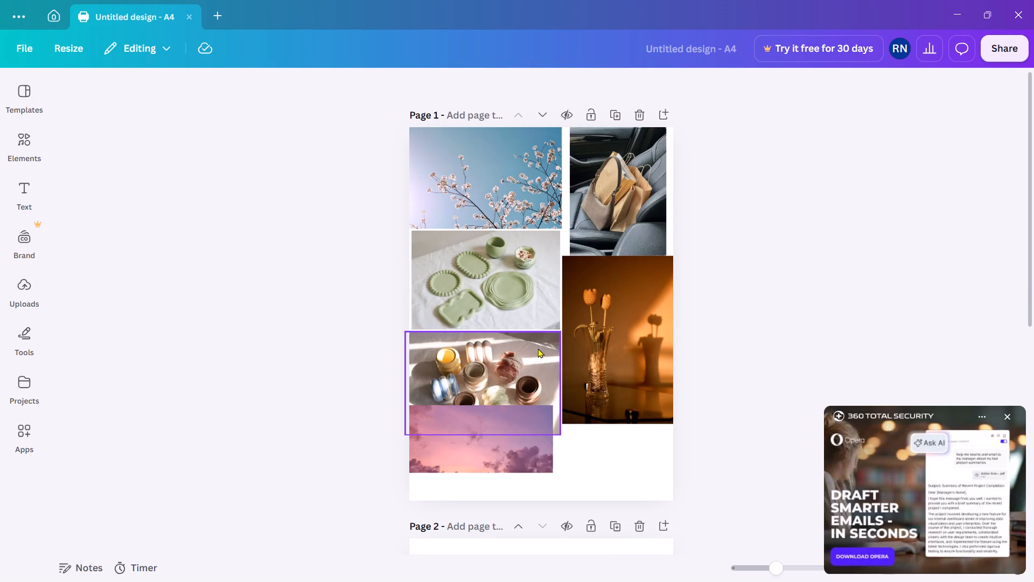
pyautogui.scroll(-8, 538, 348)
pyautogui.scroll(7, 538, 348)
pyautogui.scroll(-7, 538, 348)
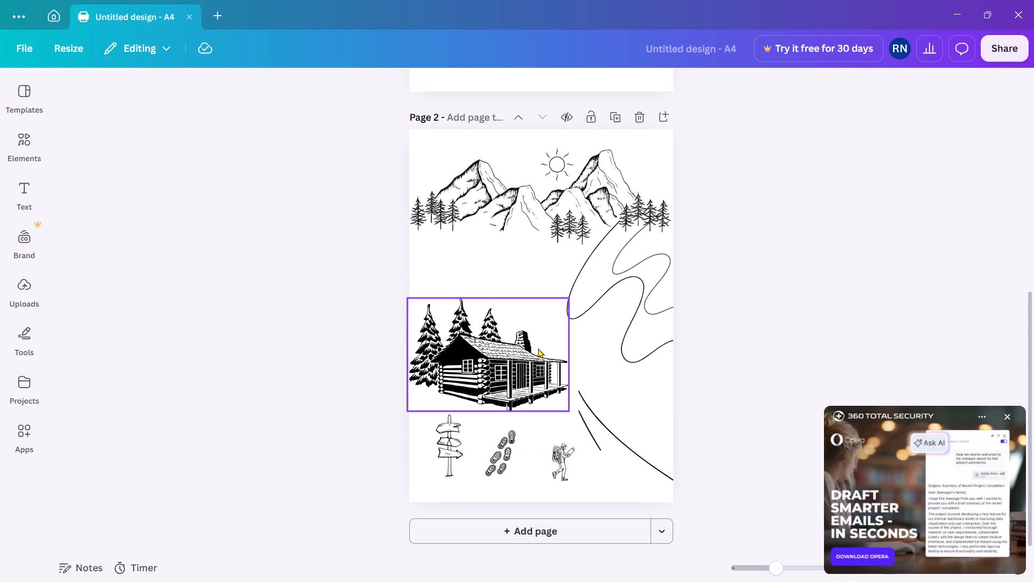
pyautogui.scroll(2, 538, 348)
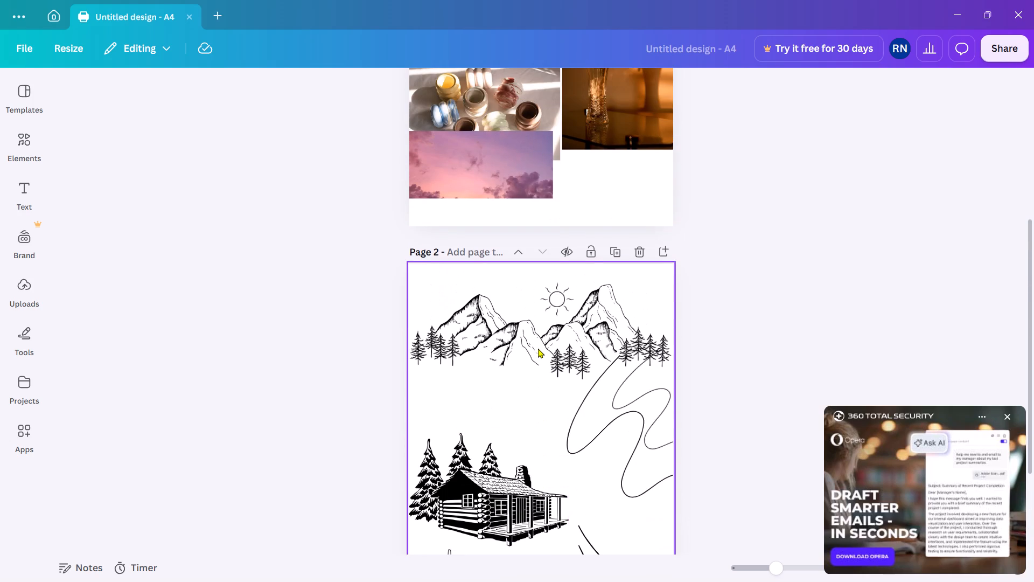
pyautogui.scroll(1, 538, 348)
pyautogui.scroll(-7, 538, 348)
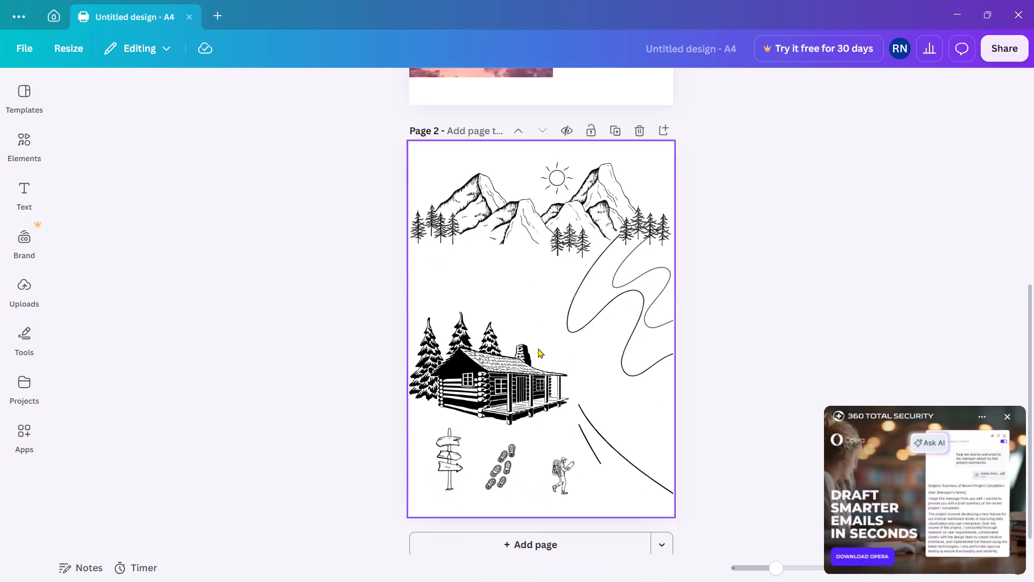
pyautogui.scroll(7, 538, 348)
pyautogui.scroll(-7, 538, 348)
pyautogui.scroll(7, 538, 348)
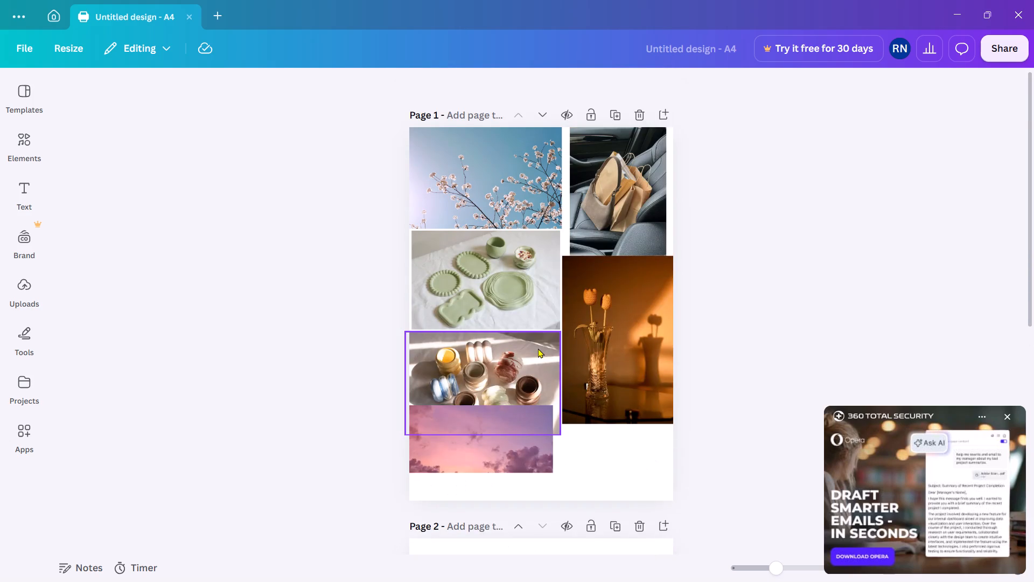
pyautogui.scroll(-3, 538, 348)
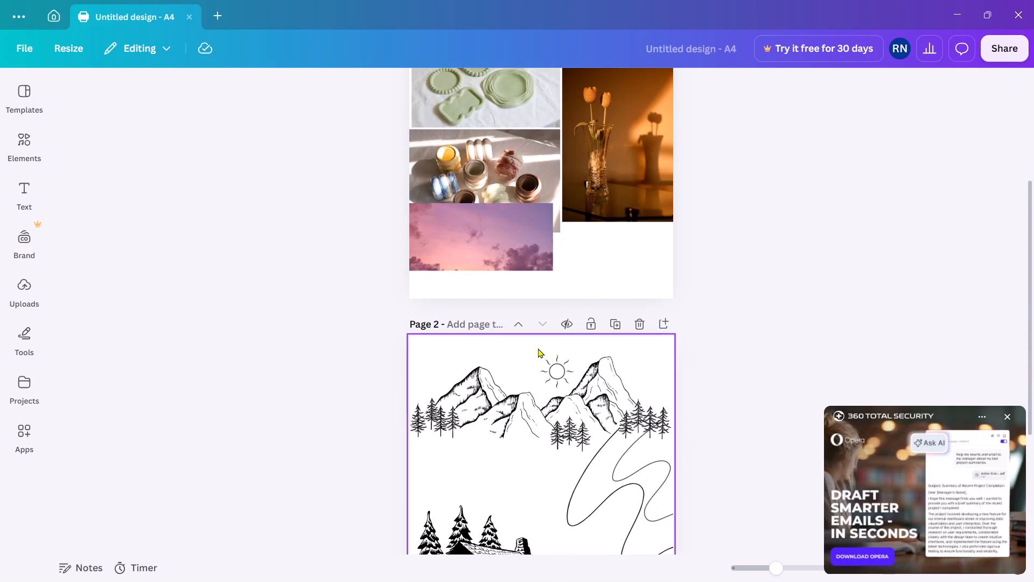
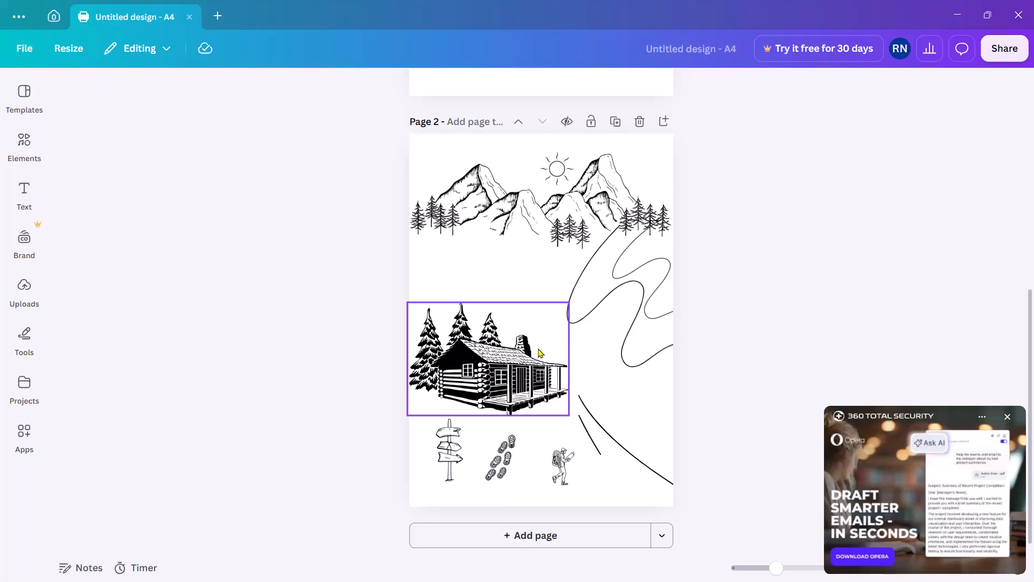
# Compare the photo collage on page 1 with the mountain, log cabin and hiker line art on page 2.
pyautogui.scroll(7, 538, 348)
pyautogui.scroll(-7, 538, 348)
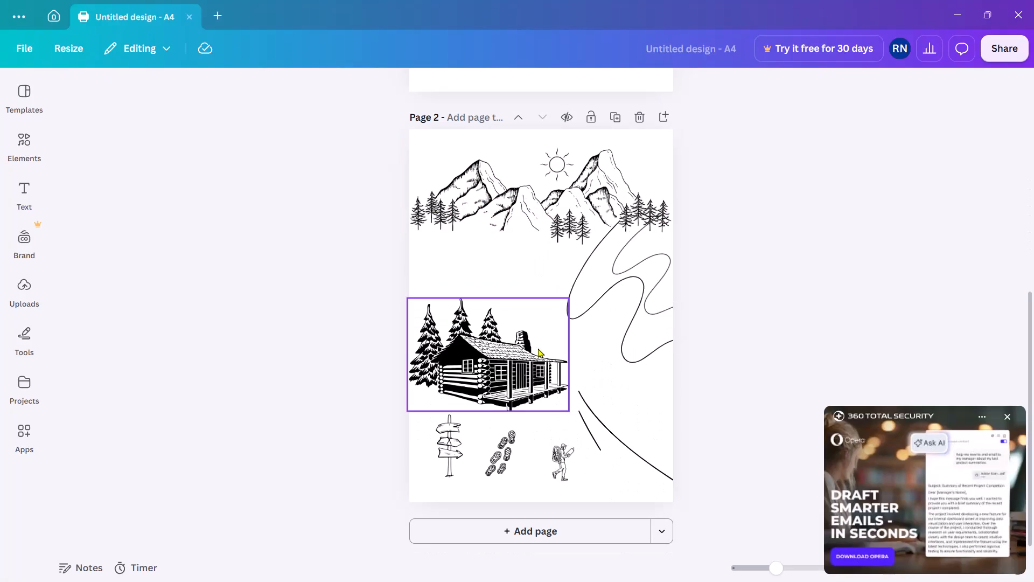
pyautogui.scroll(-9, 538, 348)
pyautogui.scroll(7, 538, 348)
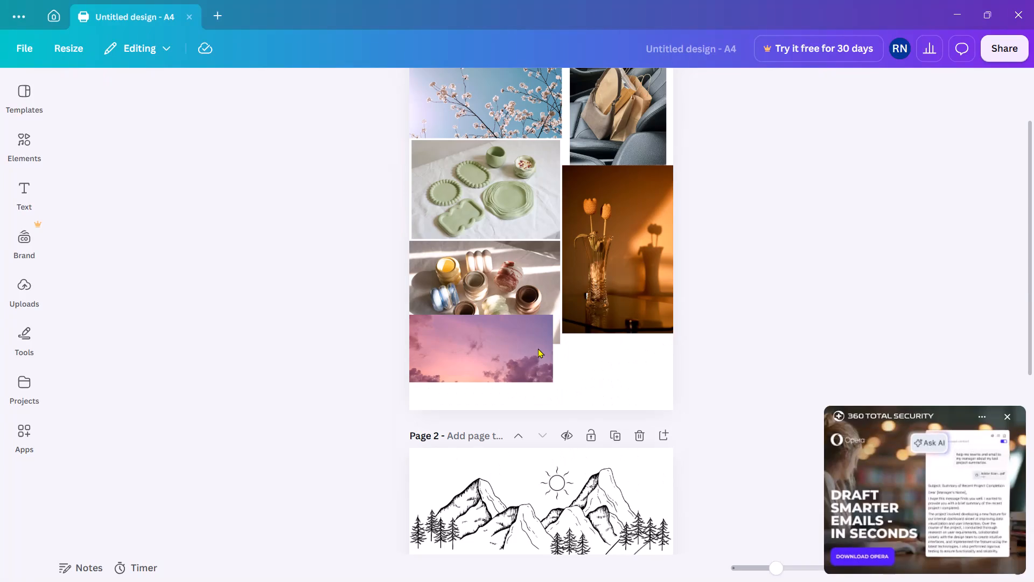
pyautogui.scroll(-8, 538, 348)
pyautogui.scroll(7, 538, 348)
pyautogui.scroll(-8, 538, 348)
pyautogui.scroll(5, 538, 348)
pyautogui.scroll(-8, 538, 348)
pyautogui.scroll(7, 538, 348)
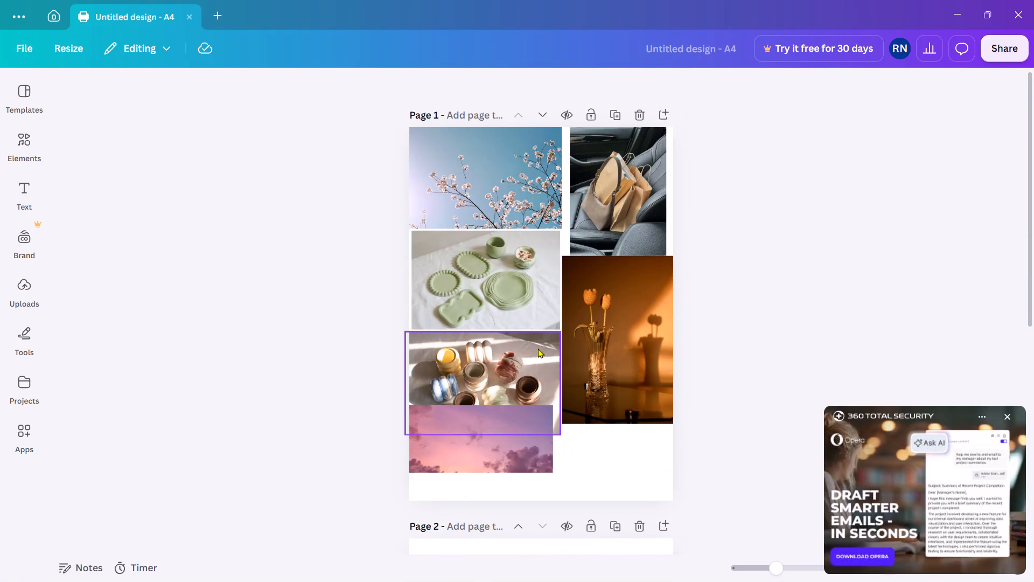
pyautogui.scroll(-5, 538, 348)
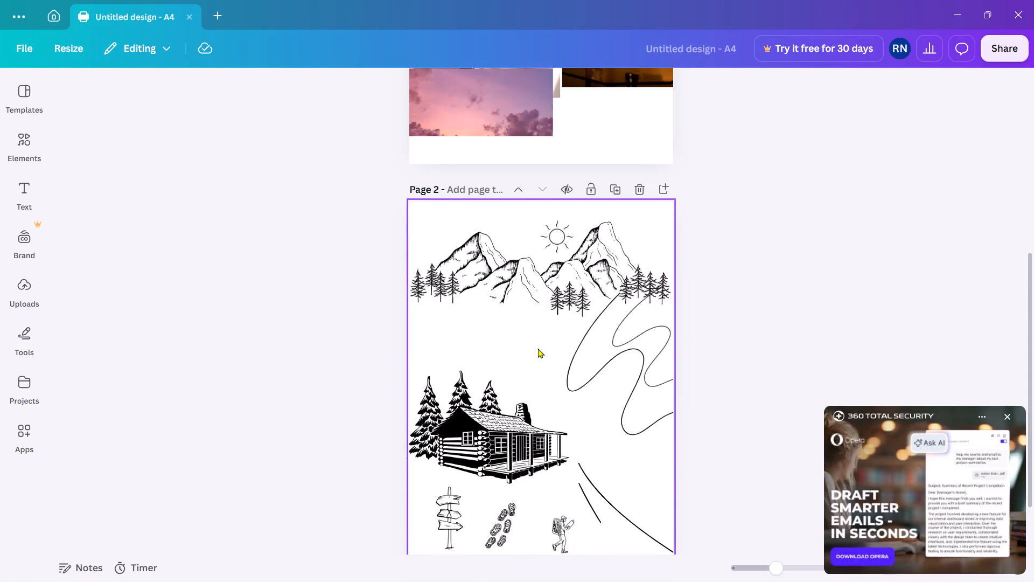
pyautogui.scroll(-8, 538, 348)
pyautogui.scroll(11, 538, 348)
pyautogui.scroll(-3, 538, 348)
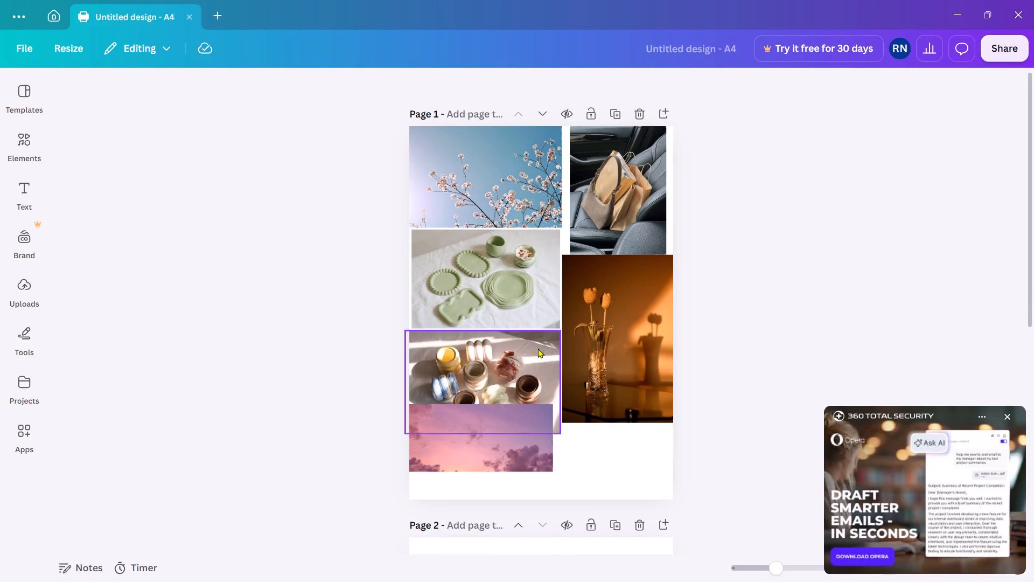
pyautogui.scroll(-4, 538, 348)
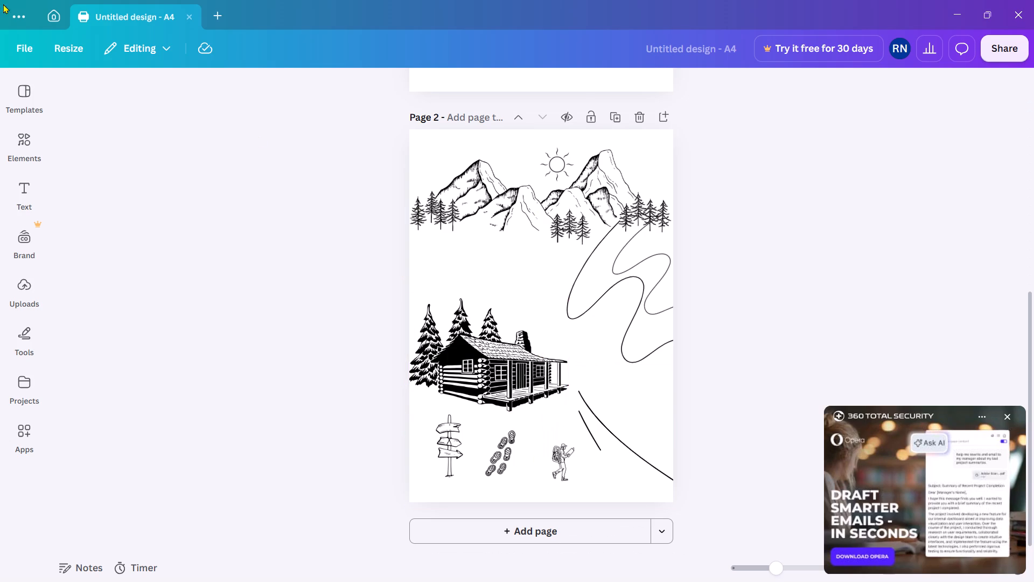
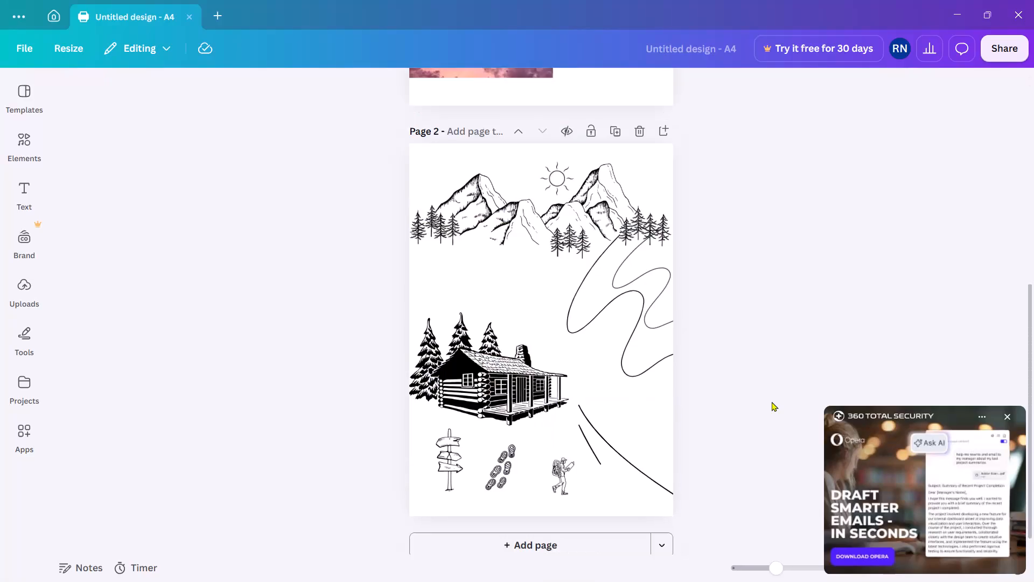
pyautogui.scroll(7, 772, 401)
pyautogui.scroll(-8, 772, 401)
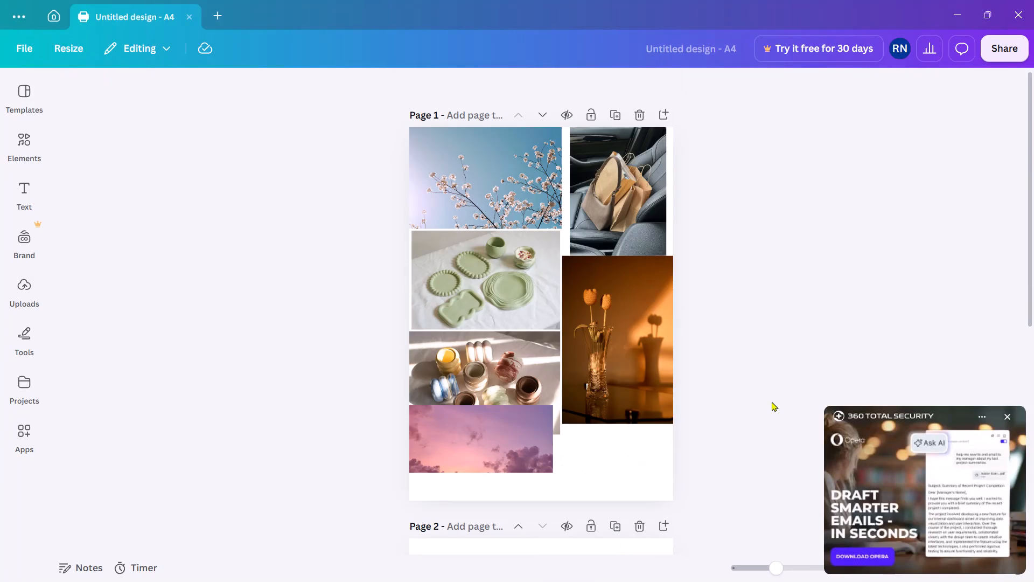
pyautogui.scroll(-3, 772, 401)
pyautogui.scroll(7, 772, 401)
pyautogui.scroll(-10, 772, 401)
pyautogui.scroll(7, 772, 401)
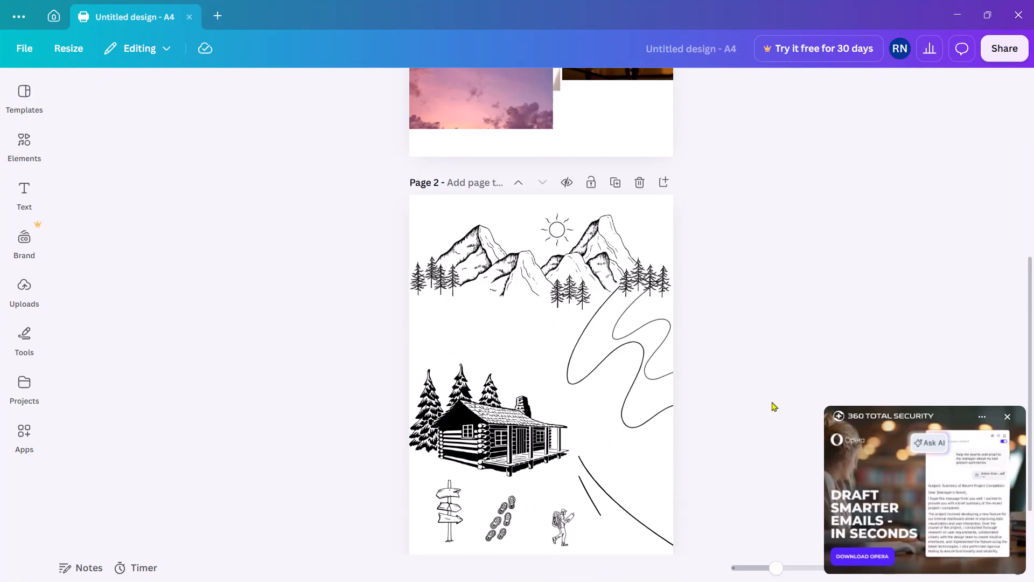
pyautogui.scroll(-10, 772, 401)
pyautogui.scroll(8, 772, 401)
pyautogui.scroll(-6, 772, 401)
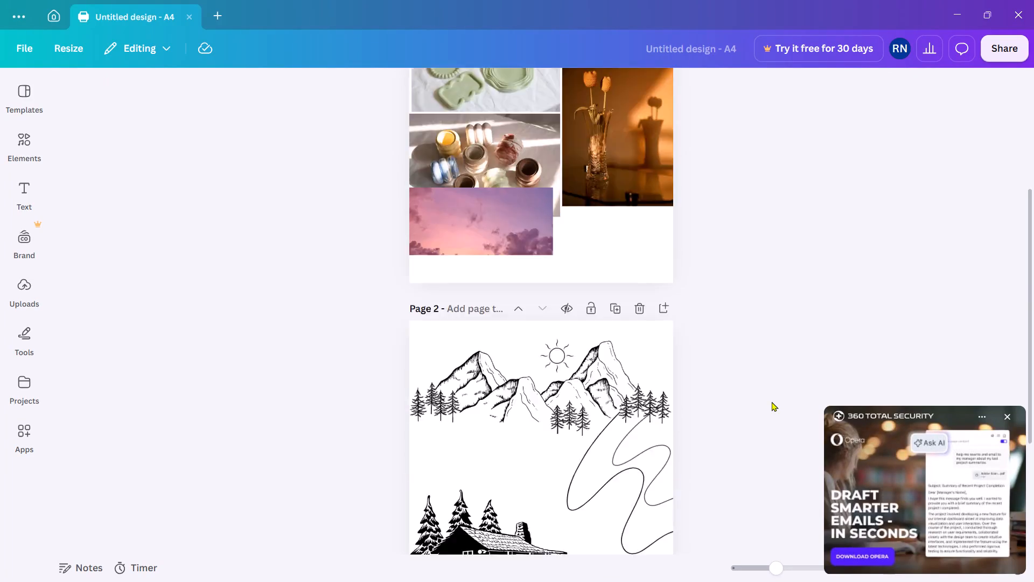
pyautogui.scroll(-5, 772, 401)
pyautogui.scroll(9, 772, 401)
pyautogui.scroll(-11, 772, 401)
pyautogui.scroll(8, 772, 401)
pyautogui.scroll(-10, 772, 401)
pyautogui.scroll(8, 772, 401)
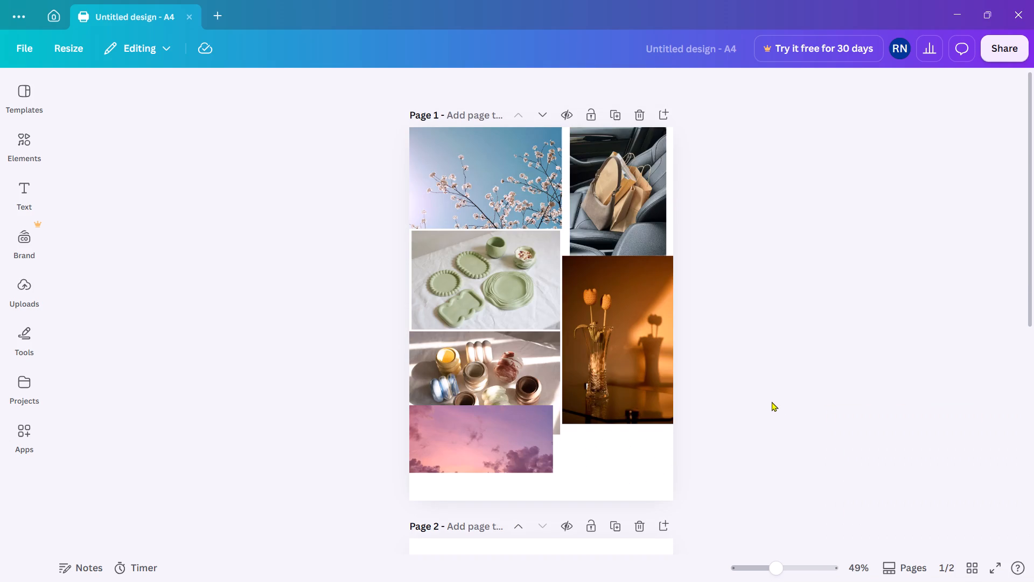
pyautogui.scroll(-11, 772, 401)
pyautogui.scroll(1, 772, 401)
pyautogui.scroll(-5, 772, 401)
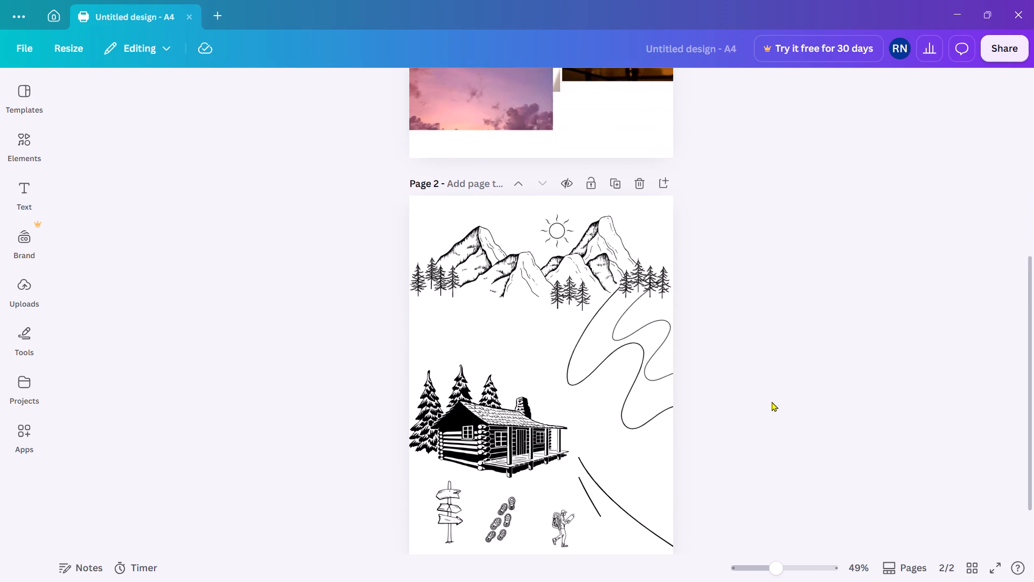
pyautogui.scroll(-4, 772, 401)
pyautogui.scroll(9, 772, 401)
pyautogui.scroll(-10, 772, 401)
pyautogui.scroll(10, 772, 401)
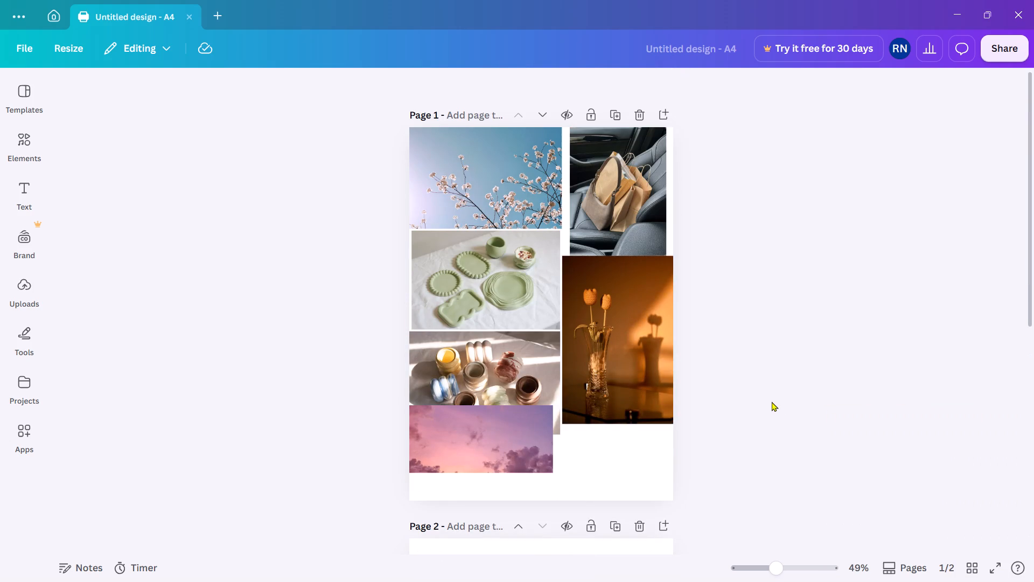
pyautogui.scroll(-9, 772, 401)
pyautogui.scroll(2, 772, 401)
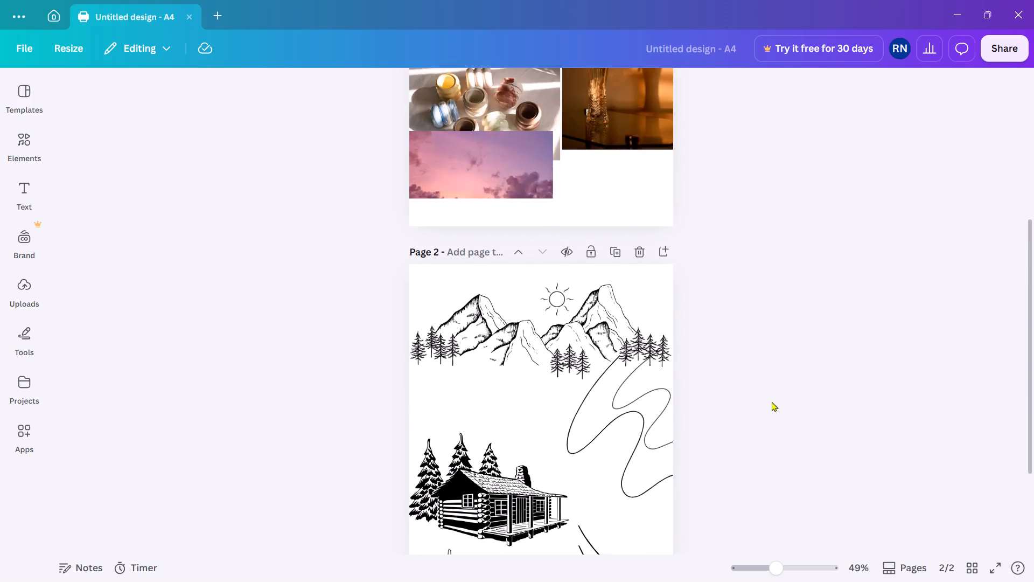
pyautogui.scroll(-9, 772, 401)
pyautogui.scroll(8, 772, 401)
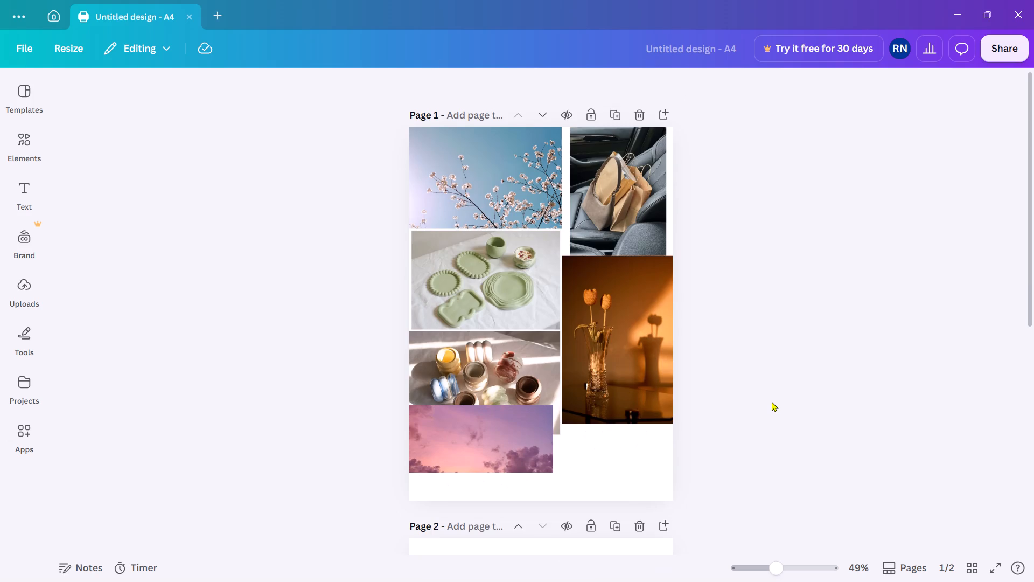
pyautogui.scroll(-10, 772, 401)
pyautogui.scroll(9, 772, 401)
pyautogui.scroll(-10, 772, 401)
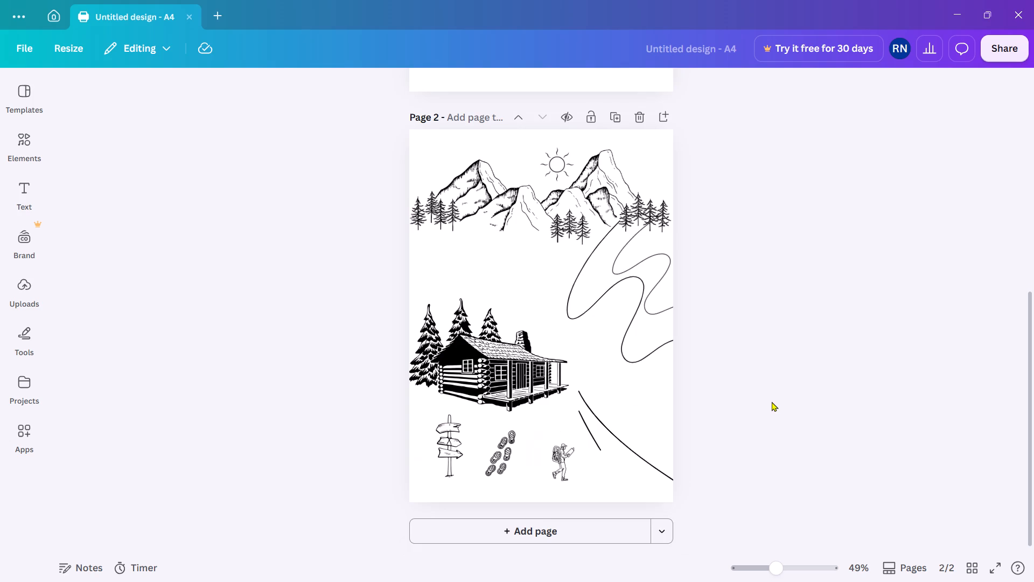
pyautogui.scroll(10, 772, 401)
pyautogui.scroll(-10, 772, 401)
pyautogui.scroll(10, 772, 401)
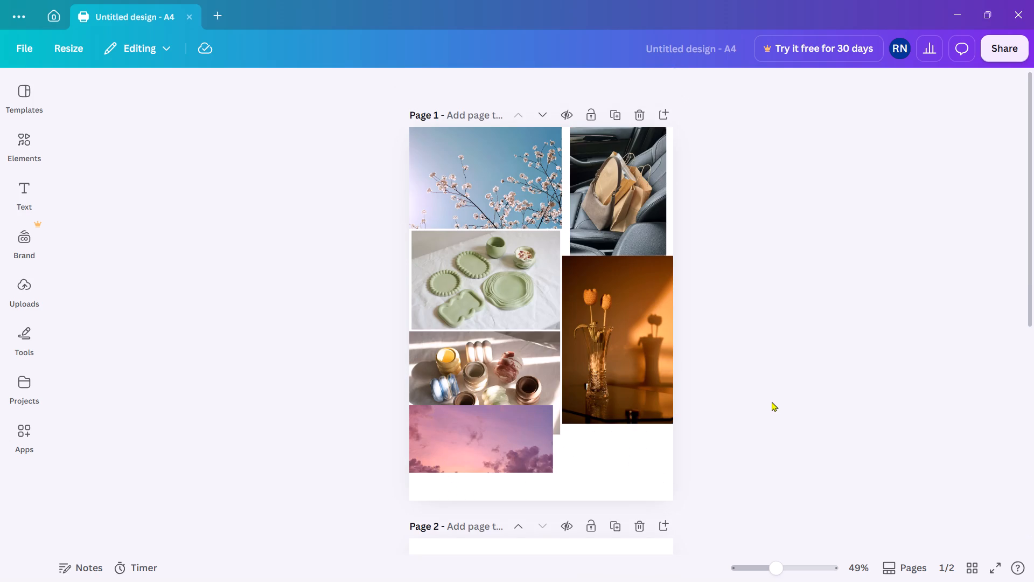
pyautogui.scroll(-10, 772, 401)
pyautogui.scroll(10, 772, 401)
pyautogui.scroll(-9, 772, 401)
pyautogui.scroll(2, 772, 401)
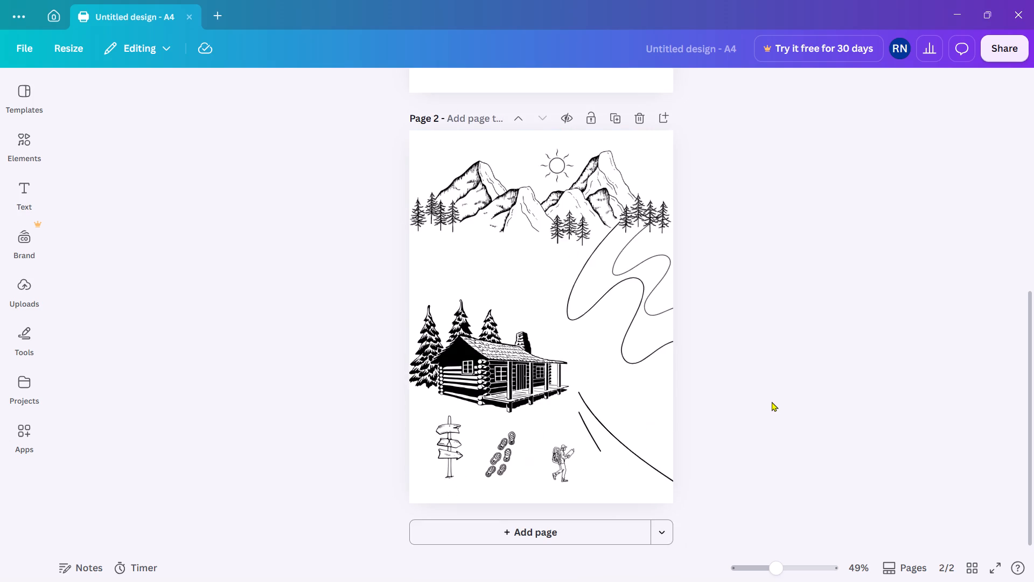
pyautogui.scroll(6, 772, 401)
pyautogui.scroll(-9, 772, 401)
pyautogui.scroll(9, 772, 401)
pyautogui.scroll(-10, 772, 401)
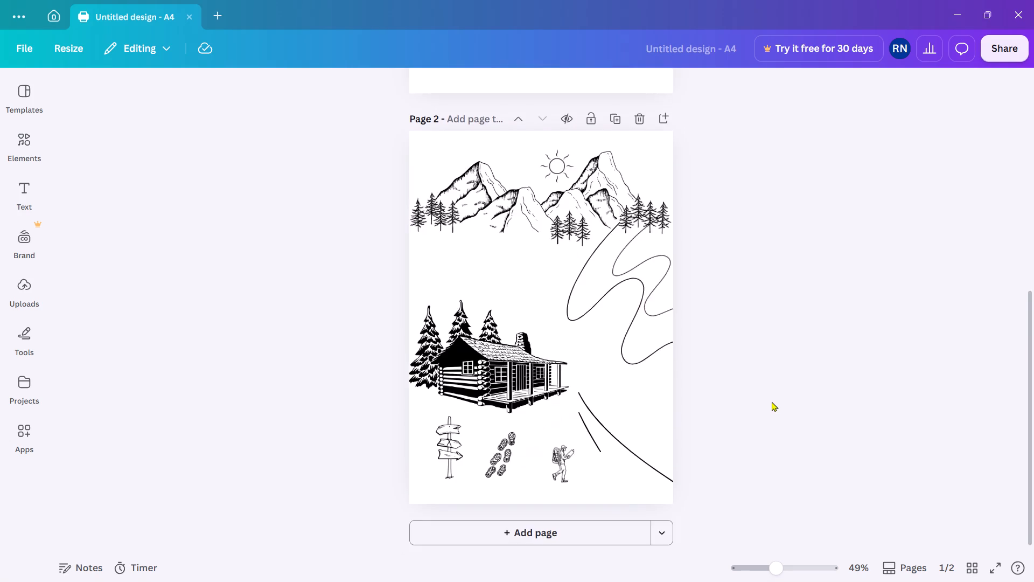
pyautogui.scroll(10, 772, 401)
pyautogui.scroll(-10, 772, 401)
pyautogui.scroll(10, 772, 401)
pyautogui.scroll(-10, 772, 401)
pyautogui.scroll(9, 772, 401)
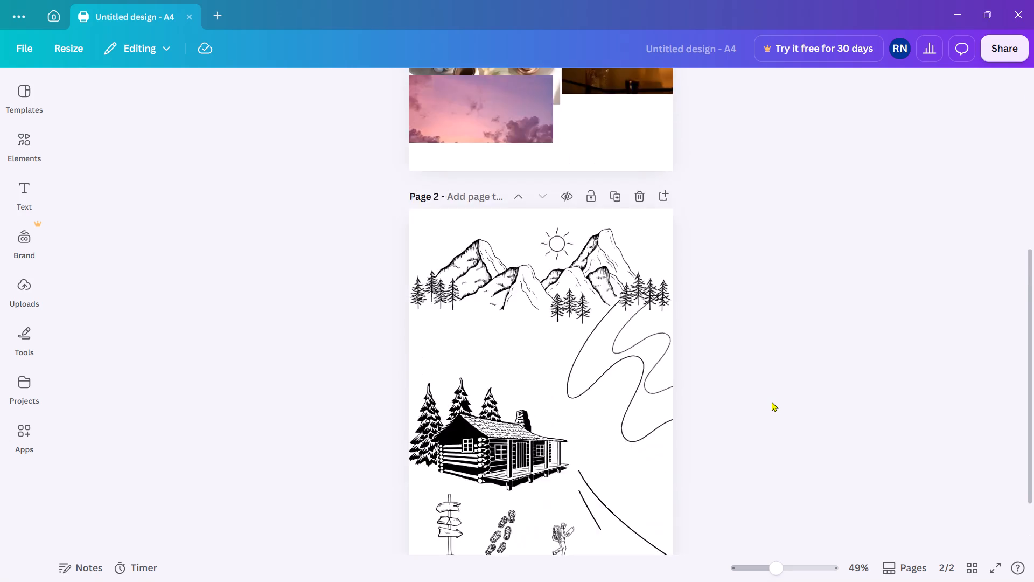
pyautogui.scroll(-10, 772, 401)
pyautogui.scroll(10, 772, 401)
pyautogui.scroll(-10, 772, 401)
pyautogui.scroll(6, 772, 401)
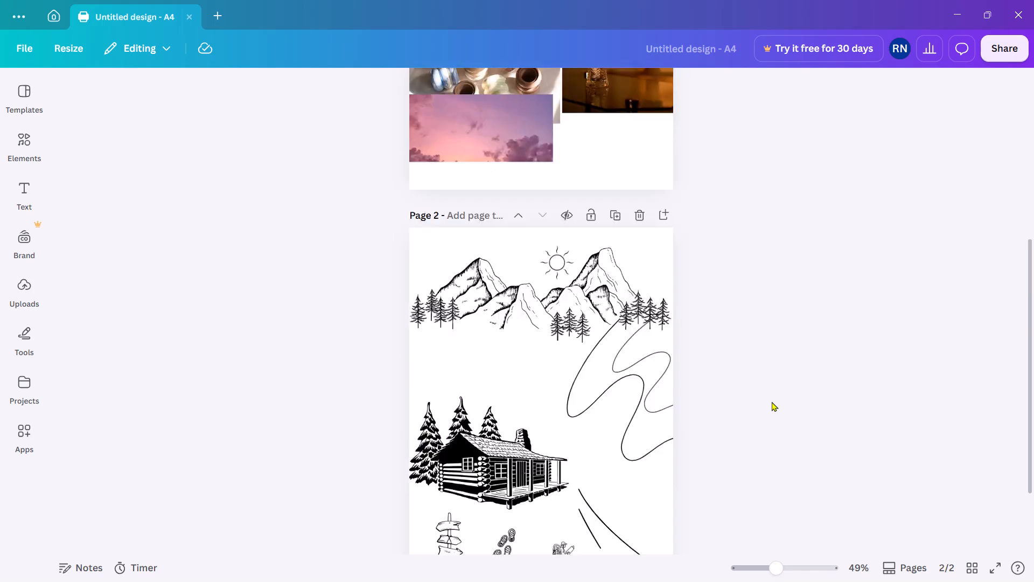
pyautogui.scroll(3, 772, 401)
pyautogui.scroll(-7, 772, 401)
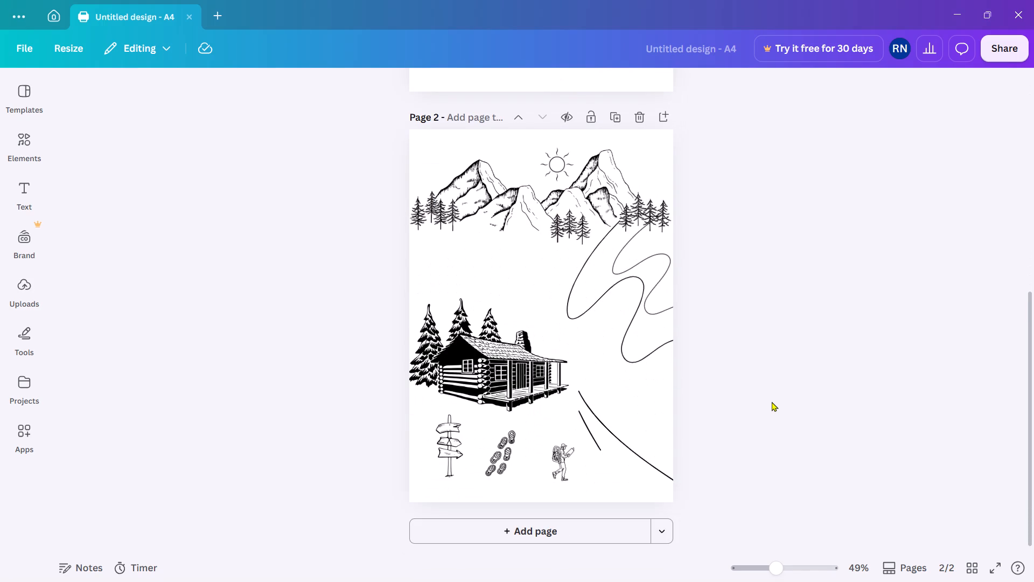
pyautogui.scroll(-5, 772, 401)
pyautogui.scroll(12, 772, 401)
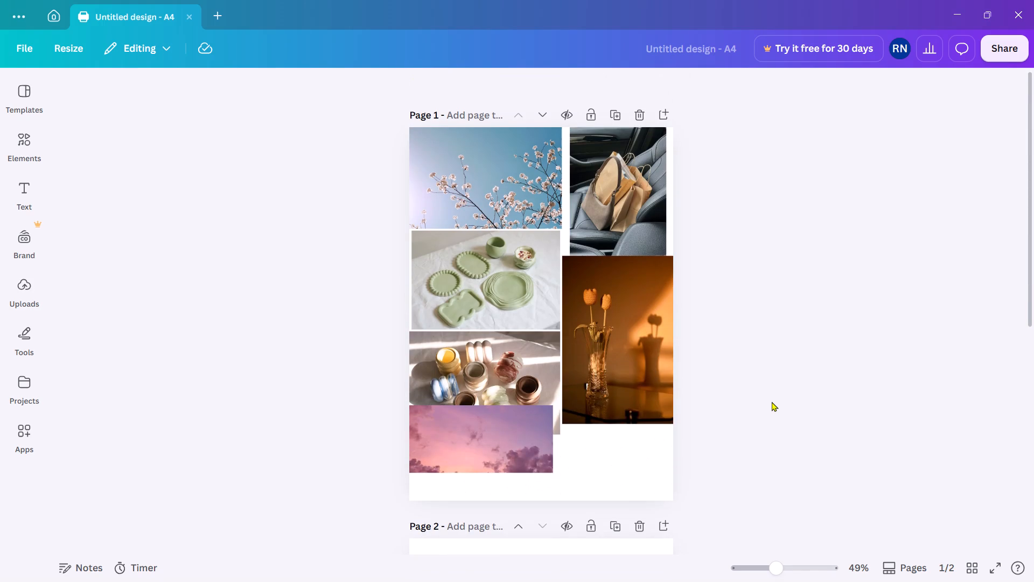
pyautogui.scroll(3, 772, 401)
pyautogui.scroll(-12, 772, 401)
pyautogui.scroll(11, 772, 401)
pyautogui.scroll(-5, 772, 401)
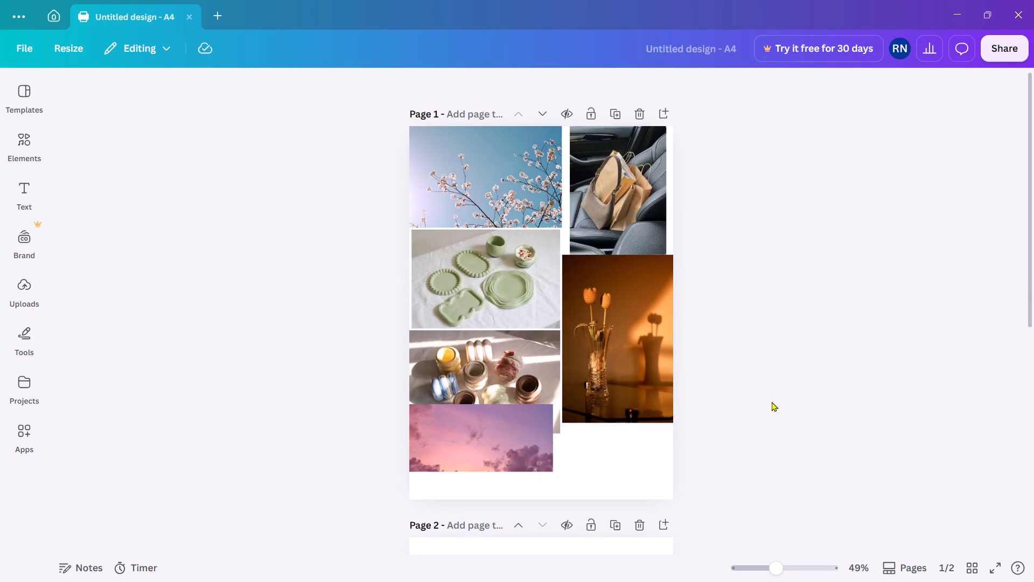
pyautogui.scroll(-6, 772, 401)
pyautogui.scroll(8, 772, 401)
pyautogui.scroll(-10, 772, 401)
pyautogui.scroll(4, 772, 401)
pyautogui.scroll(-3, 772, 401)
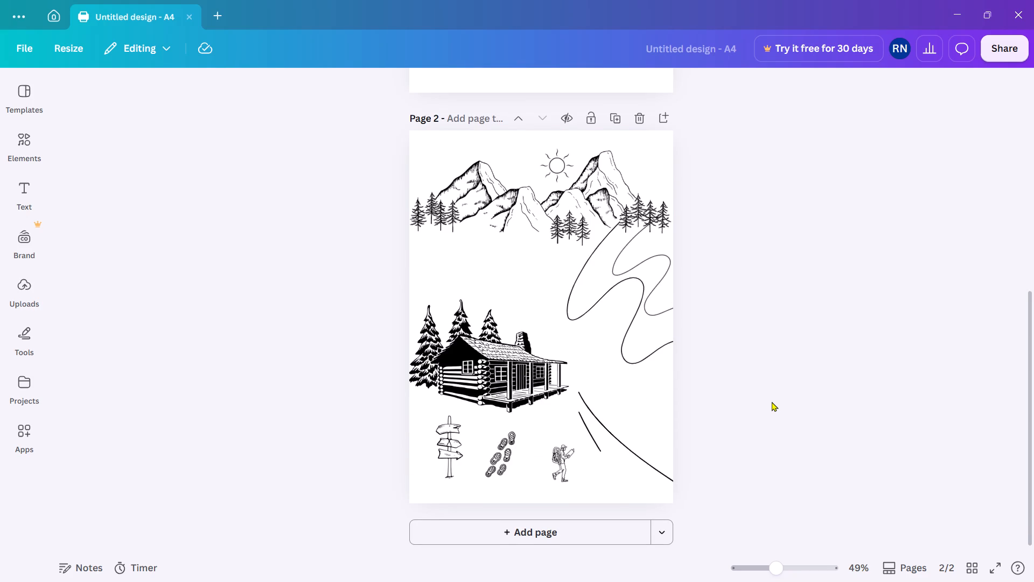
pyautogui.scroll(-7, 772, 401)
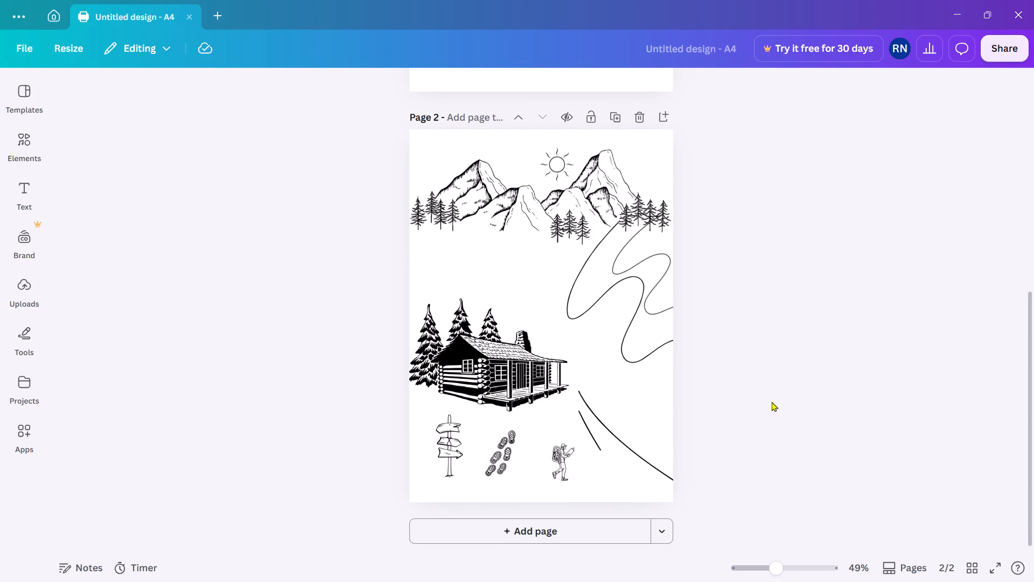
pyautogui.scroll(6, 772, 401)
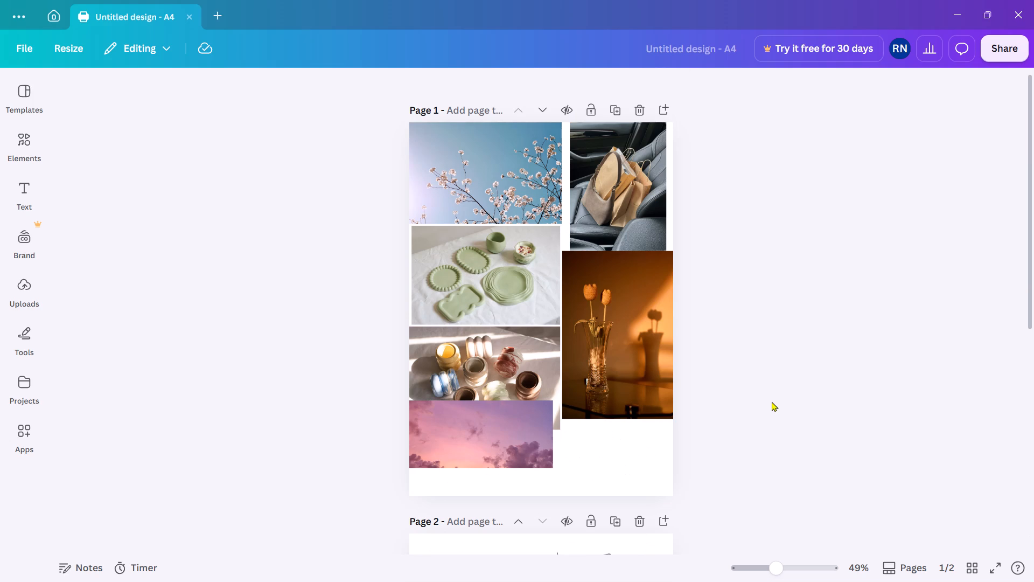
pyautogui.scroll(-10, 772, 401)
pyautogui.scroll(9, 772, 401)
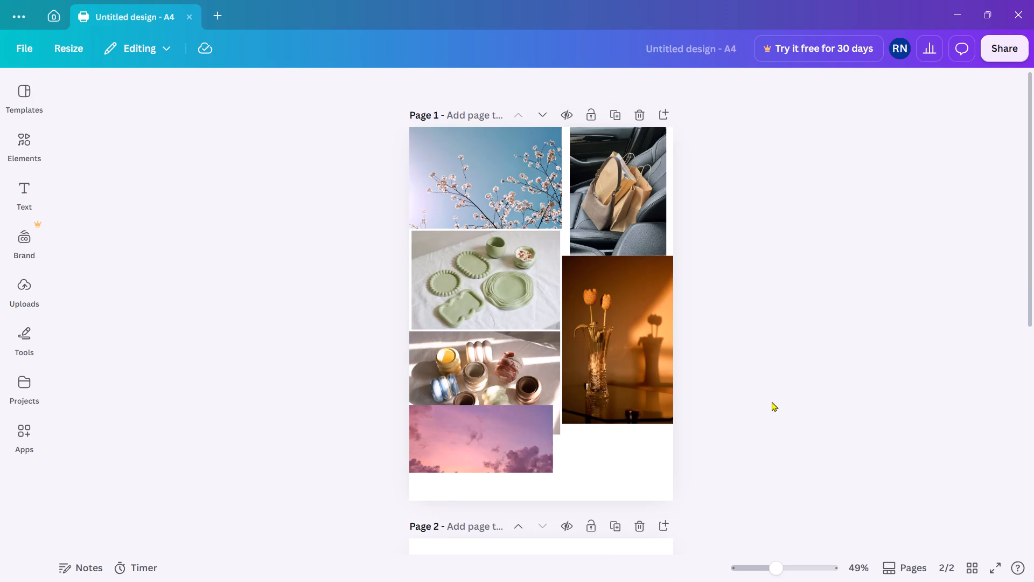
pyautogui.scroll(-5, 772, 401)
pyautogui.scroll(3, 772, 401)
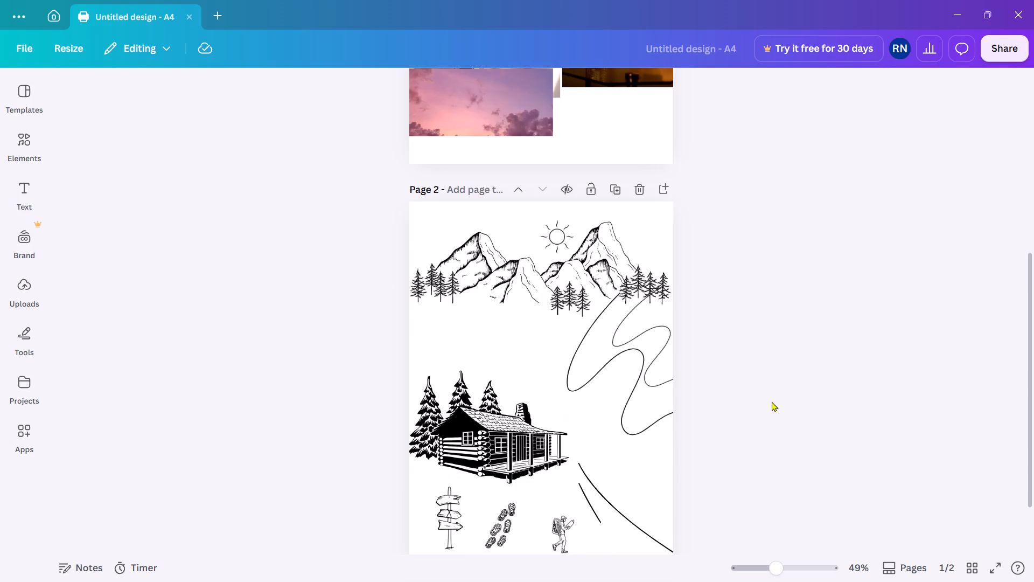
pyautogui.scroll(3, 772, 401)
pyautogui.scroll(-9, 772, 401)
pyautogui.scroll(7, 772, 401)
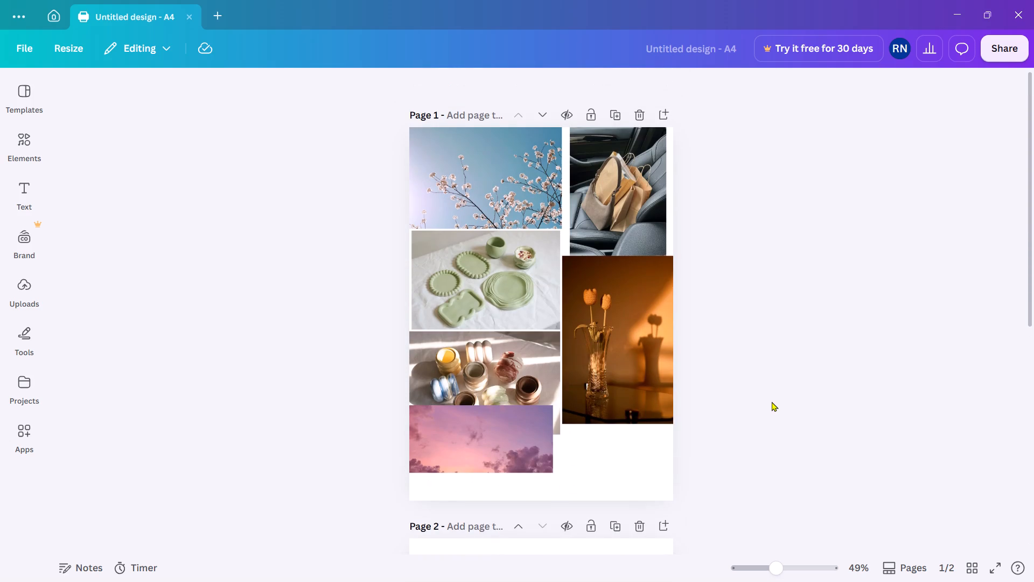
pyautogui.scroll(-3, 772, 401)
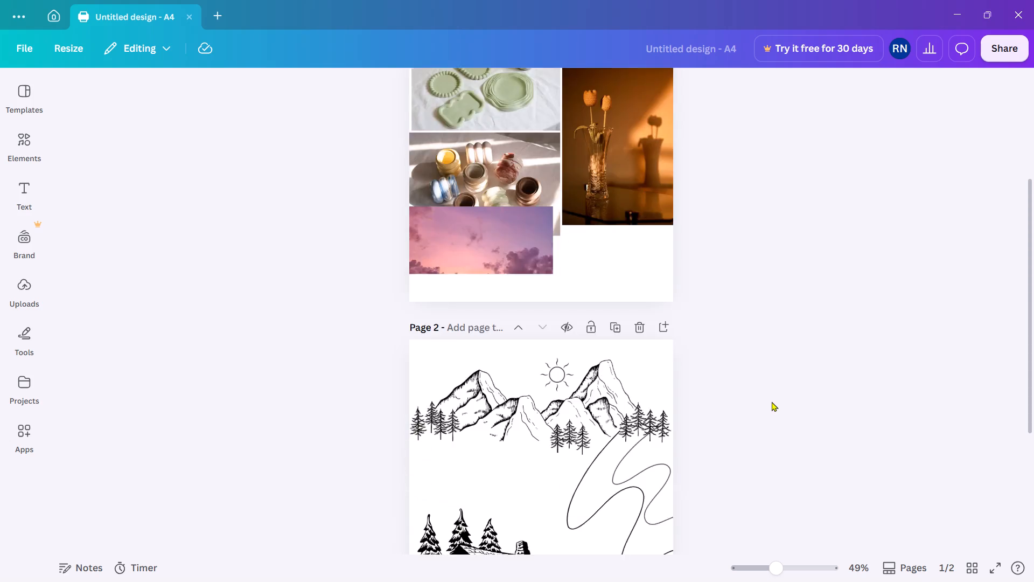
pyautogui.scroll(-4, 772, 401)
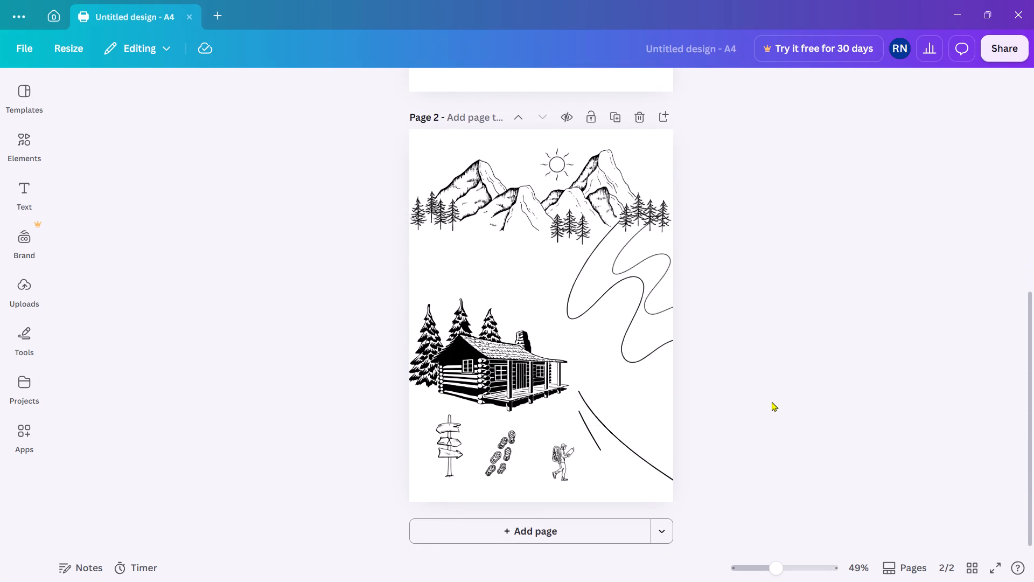
# Move the pink sunset sky photo on page 1 directly below the ceramic jars photo, flush with the page's left edge.
pyautogui.scroll(4, 772, 401)
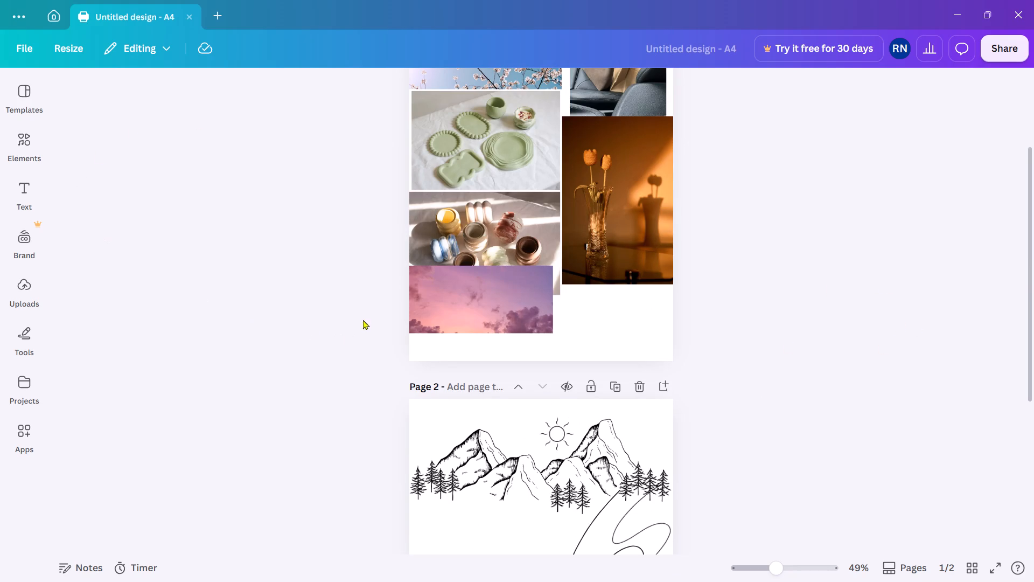
pyautogui.click(479, 300)
pyautogui.moveTo(479, 300); pyautogui.dragTo(512, 320)
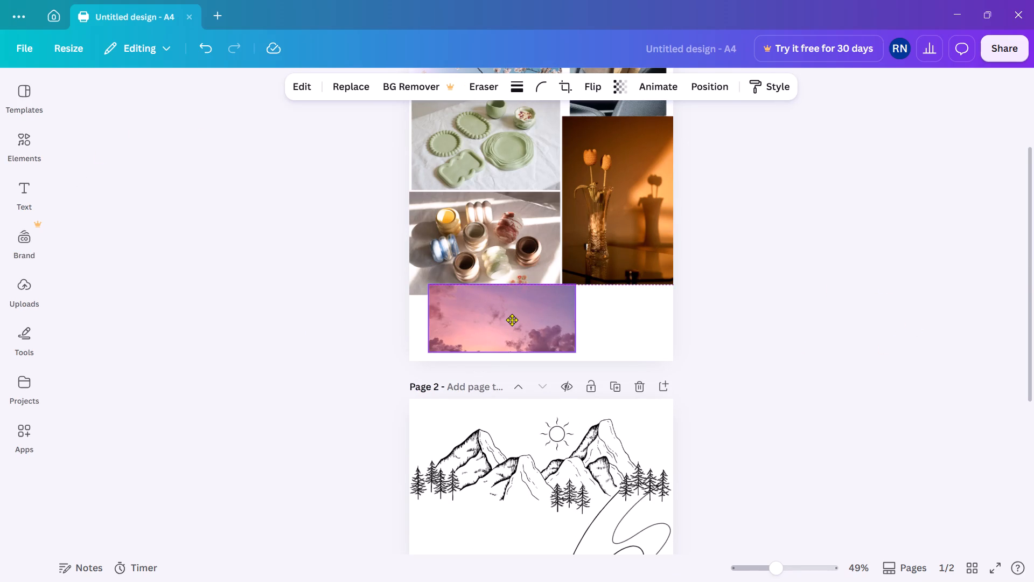
pyautogui.moveTo(512, 320); pyautogui.dragTo(596, 328)
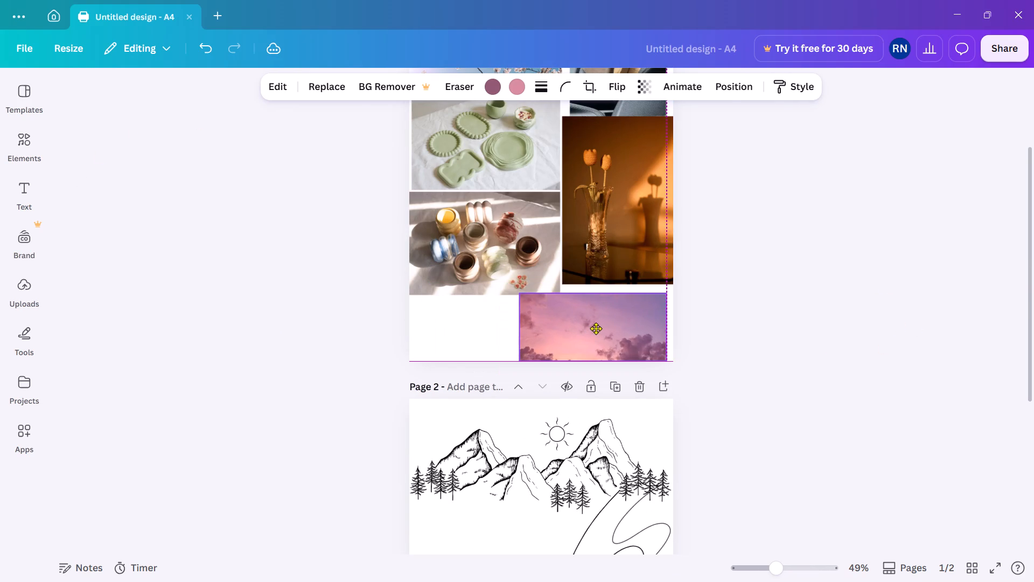
pyautogui.moveTo(596, 328); pyautogui.dragTo(495, 327)
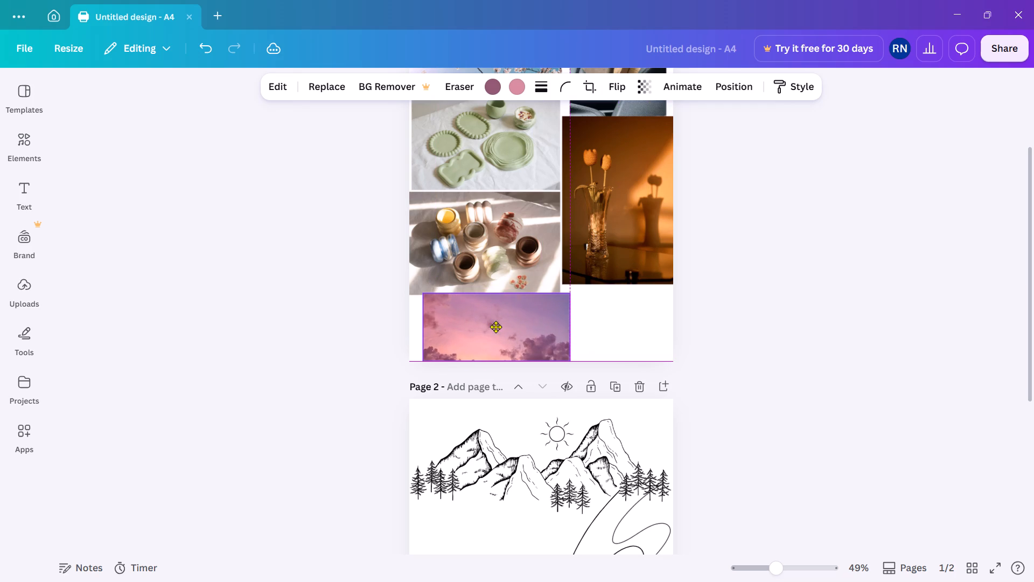
pyautogui.moveTo(495, 327); pyautogui.dragTo(479, 330)
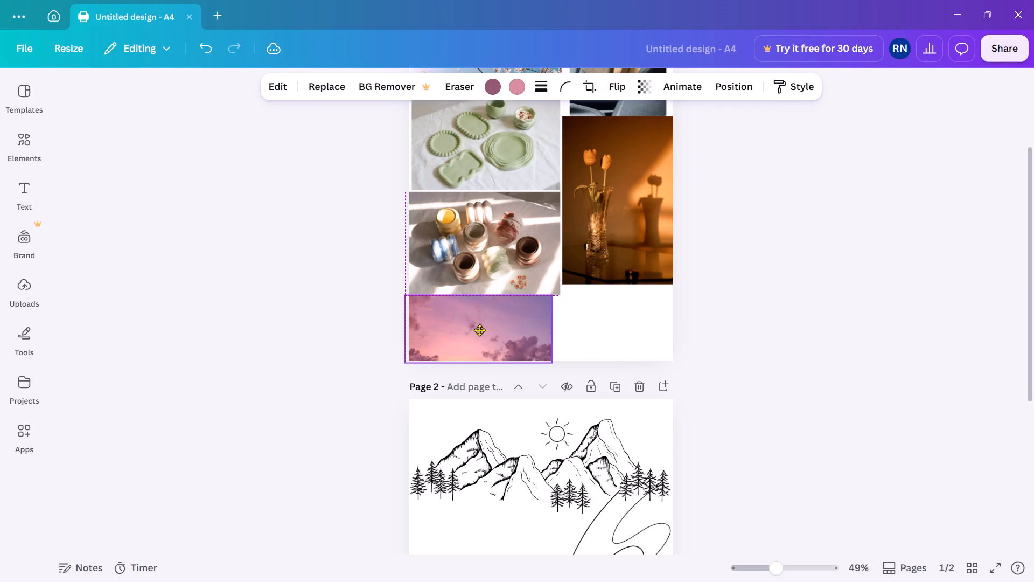
pyautogui.moveTo(479, 330); pyautogui.dragTo(484, 329)
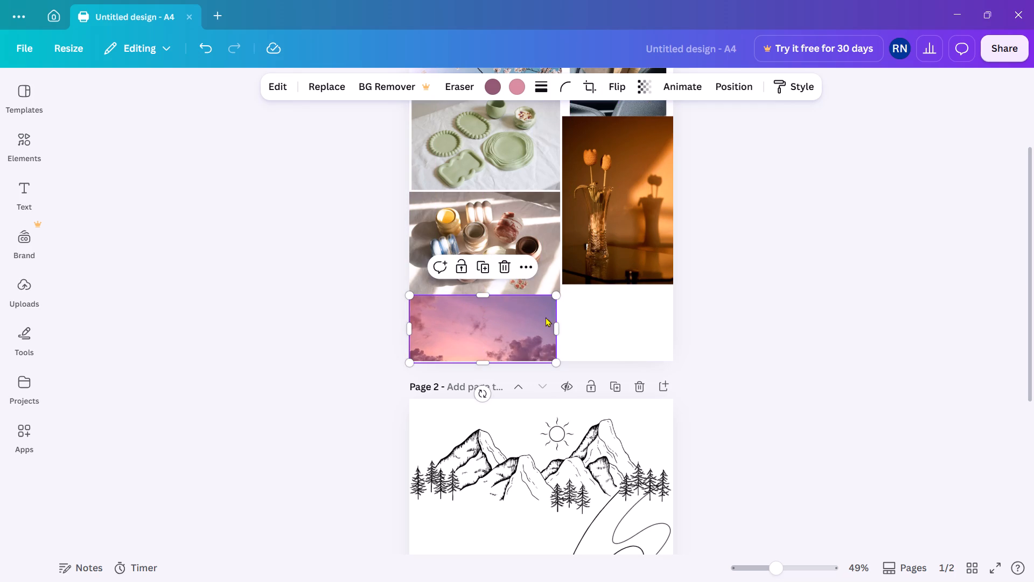
pyautogui.click(777, 342)
# Review the rearranged photo collage on page 1 alongside the mountain cabin line art on page 2.
pyautogui.scroll(-2, 767, 335)
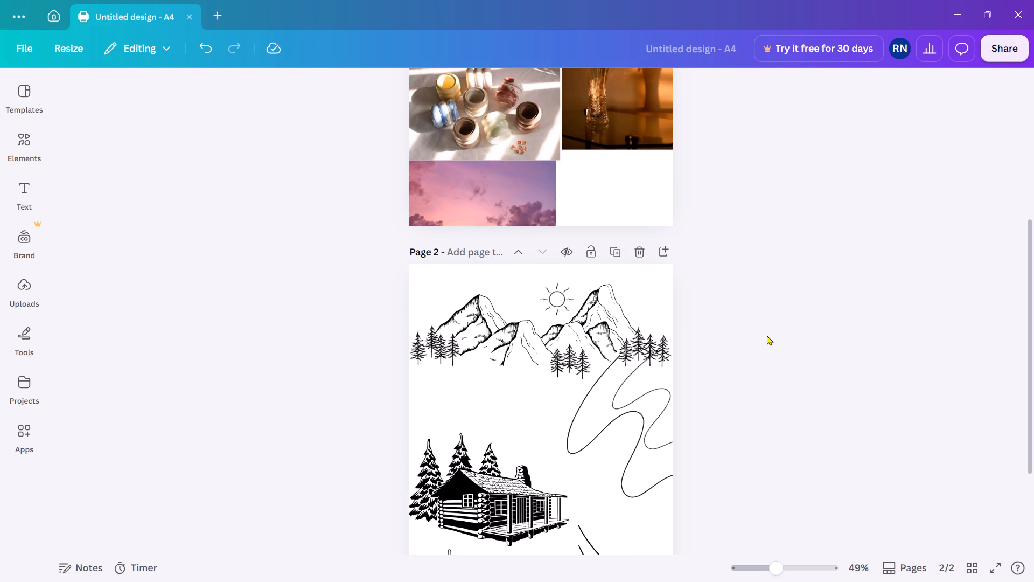
pyautogui.scroll(-7, 767, 335)
pyautogui.scroll(12, 767, 335)
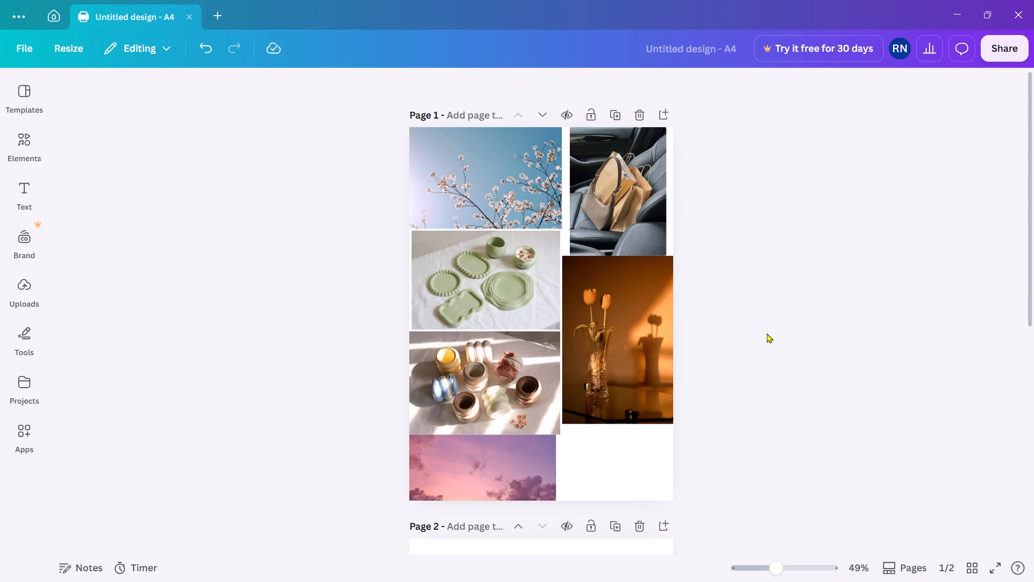
pyautogui.scroll(-1, 711, 324)
pyautogui.scroll(2, 711, 324)
pyautogui.scroll(-4, 711, 323)
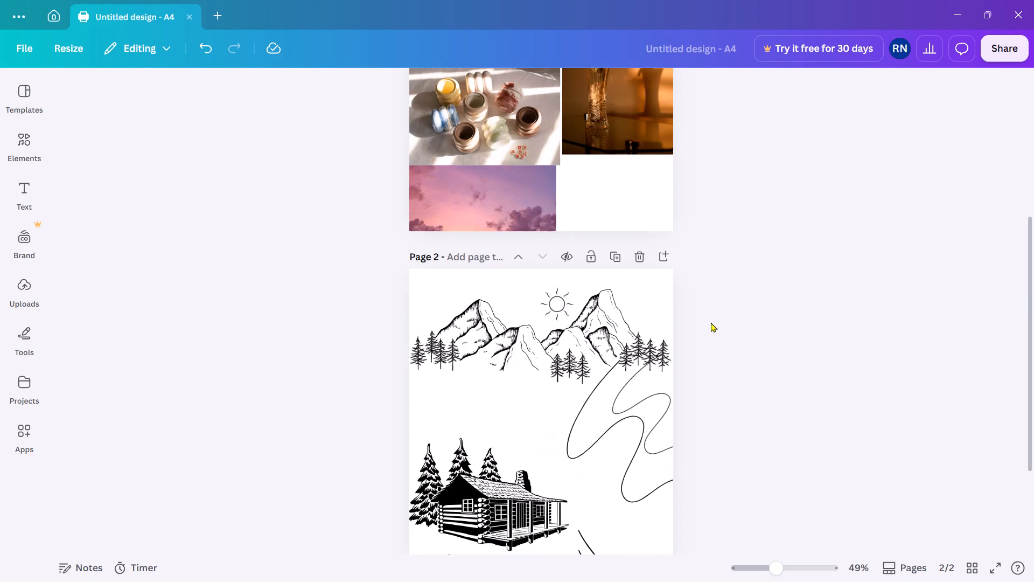
# Review the photo collage on page 1 against the mountain cabin line art on page 2.
pyautogui.scroll(-5, 711, 322)
pyautogui.scroll(9, 711, 322)
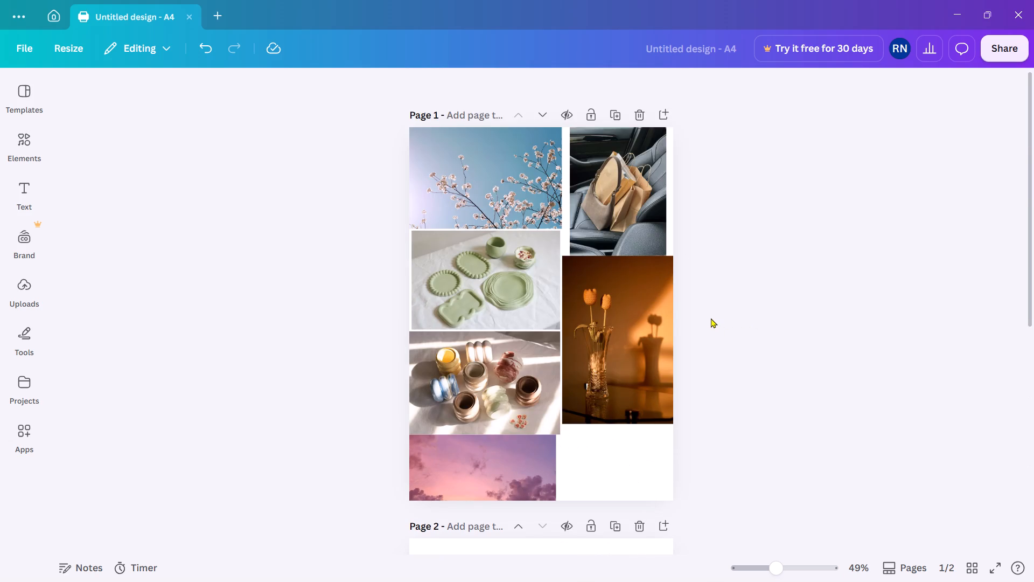
pyautogui.scroll(-6, 711, 318)
pyautogui.scroll(1, 711, 318)
pyautogui.scroll(-3, 711, 318)
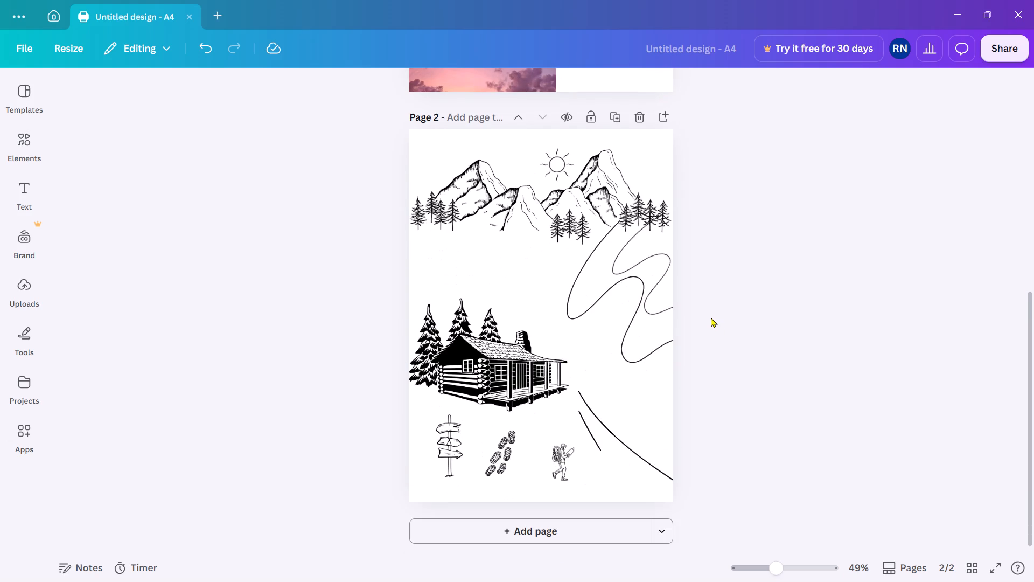
pyautogui.scroll(-7, 711, 317)
pyautogui.scroll(7, 711, 317)
pyautogui.scroll(-8, 711, 317)
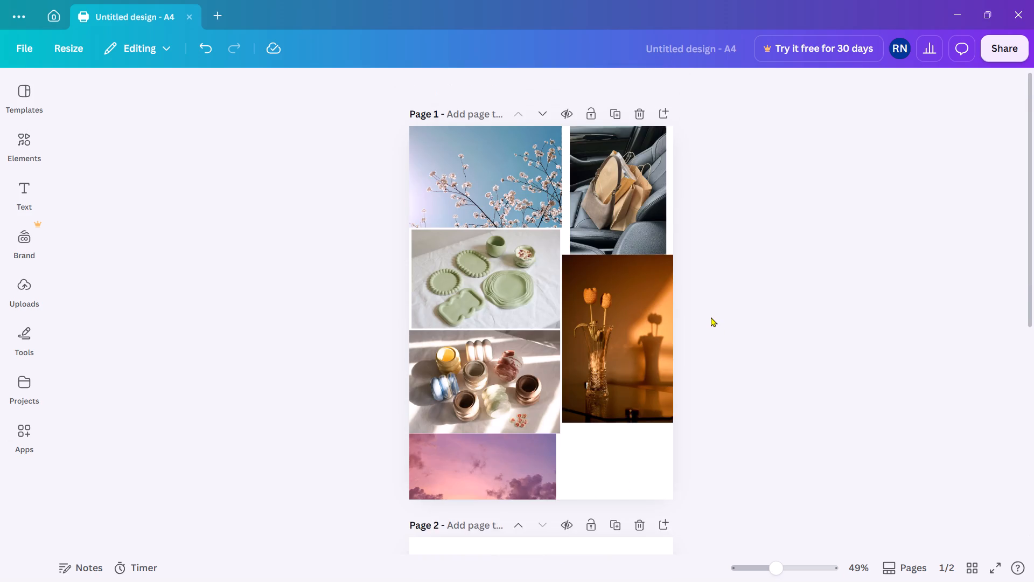
pyautogui.scroll(4, 711, 317)
pyautogui.scroll(-4, 711, 317)
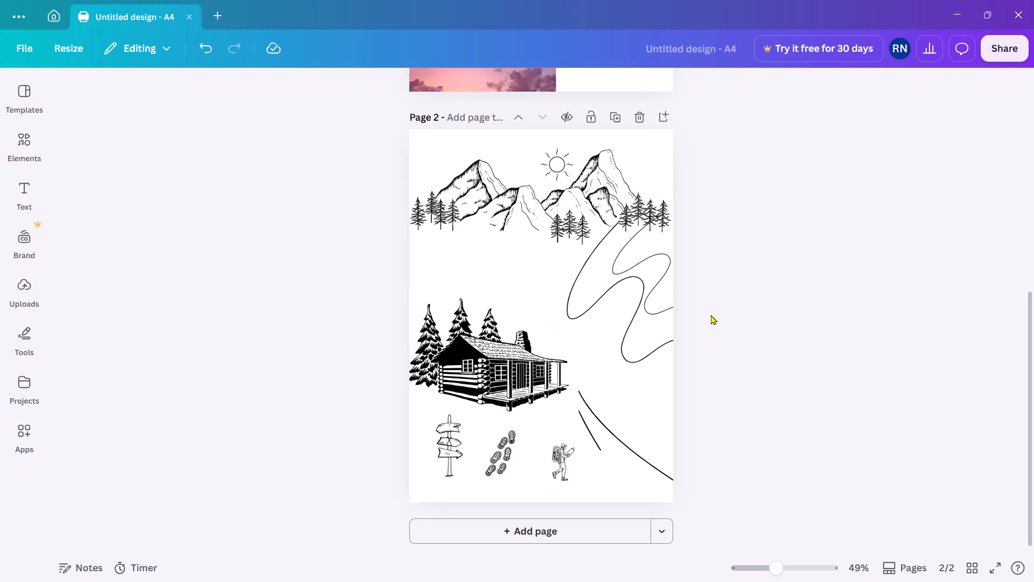
# Move the log cabin on page 2 up towards the mountains and slightly in from the page's left edge.
pyautogui.moveTo(513, 365); pyautogui.dragTo(512, 363)
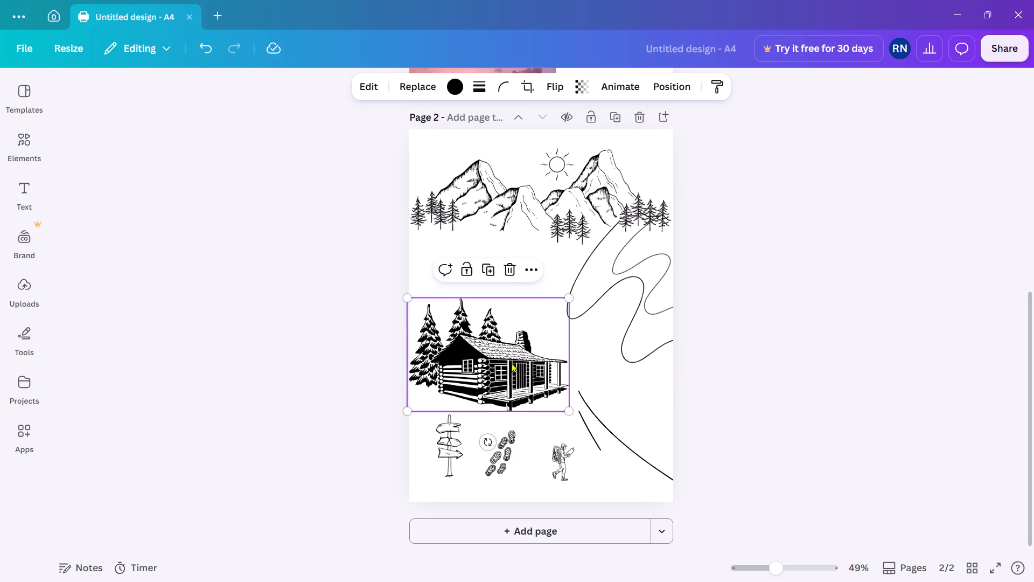
pyautogui.moveTo(512, 363); pyautogui.dragTo(534, 318)
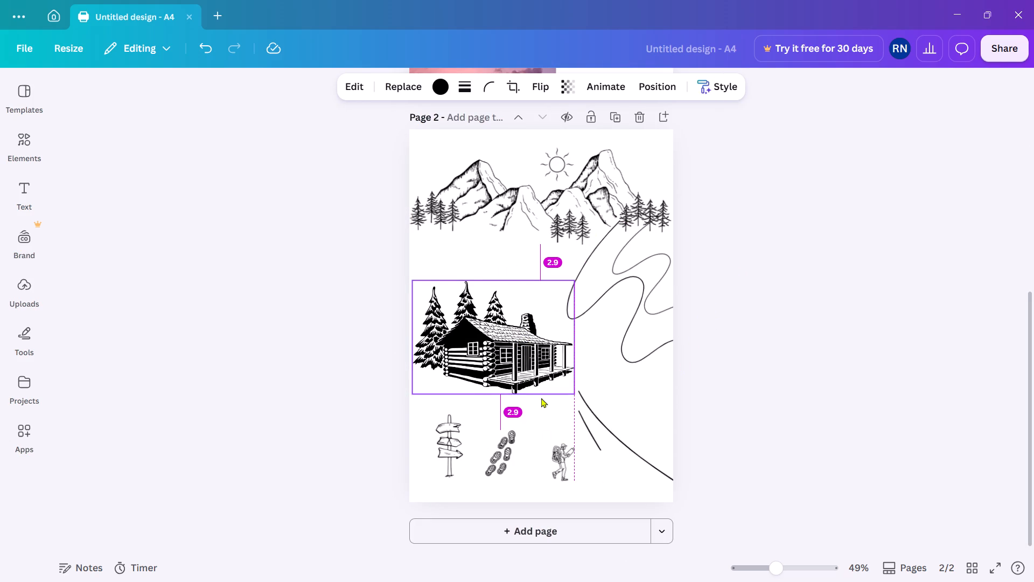
# Move the hiker on page 2 up to just below the log cabin's porch.
pyautogui.click(551, 455)
pyautogui.moveTo(558, 452); pyautogui.dragTo(560, 450)
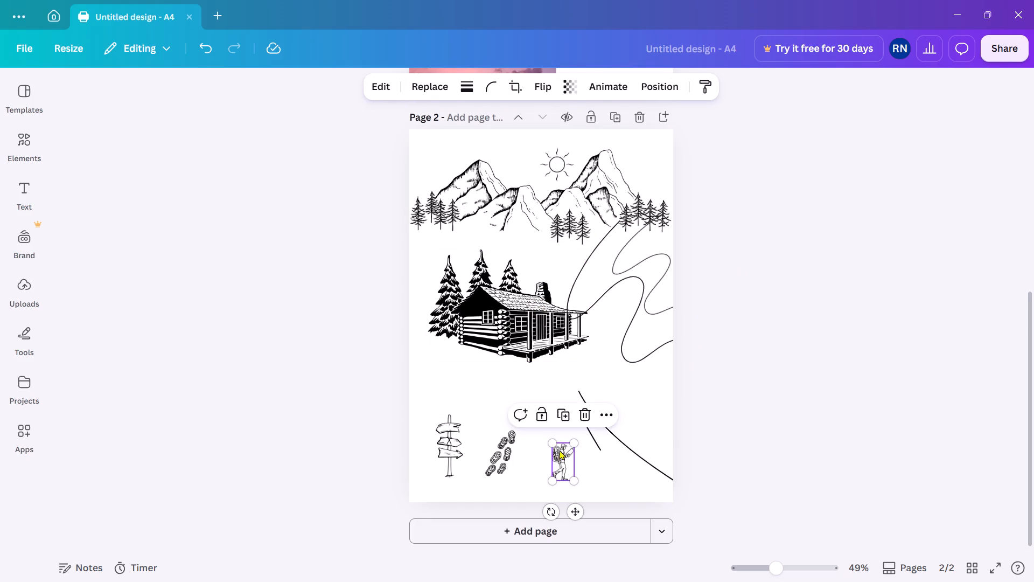
pyautogui.moveTo(560, 450); pyautogui.dragTo(525, 373)
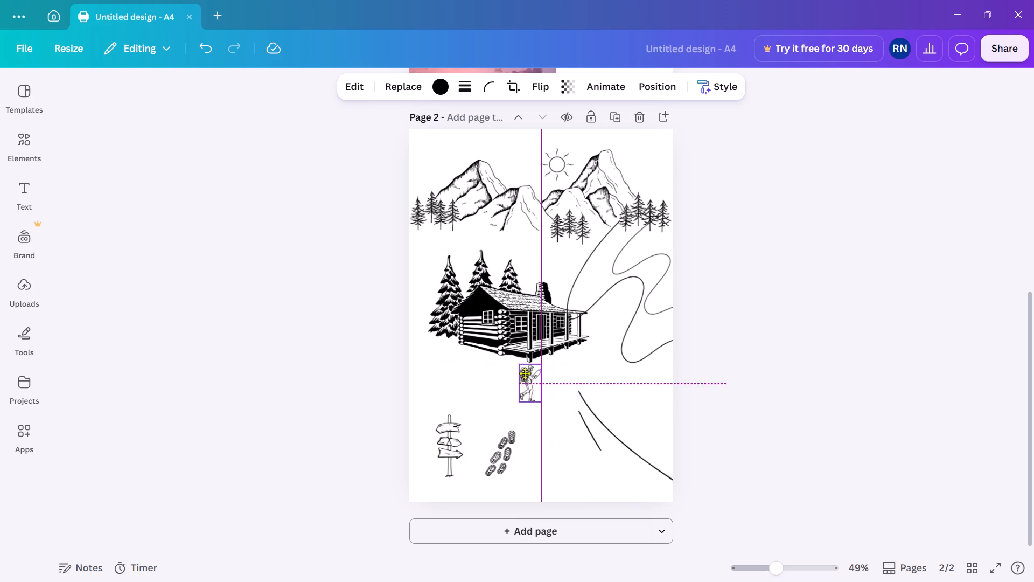
pyautogui.moveTo(525, 373); pyautogui.dragTo(515, 379)
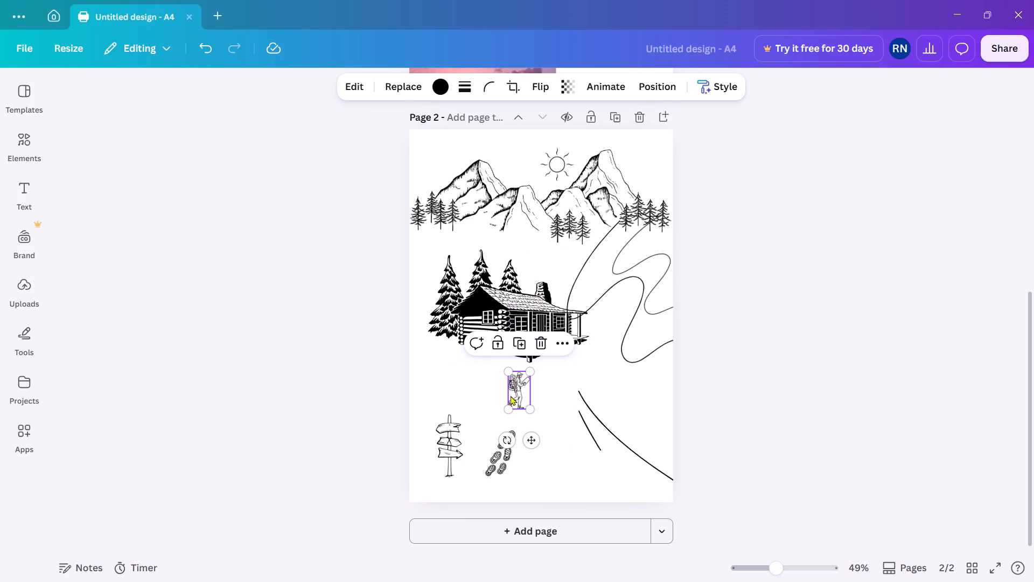
# Shrink the footprints on page 2 to about 1.2 wide by 1.8 high.
pyautogui.click(492, 452)
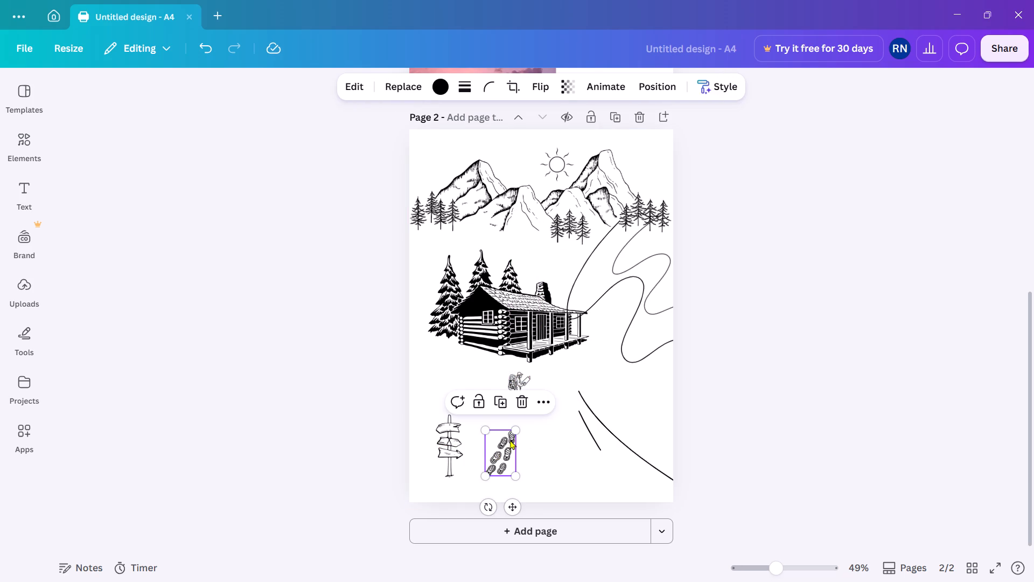
pyautogui.moveTo(481, 476); pyautogui.dragTo(485, 476)
pyautogui.moveTo(485, 476); pyautogui.dragTo(503, 457)
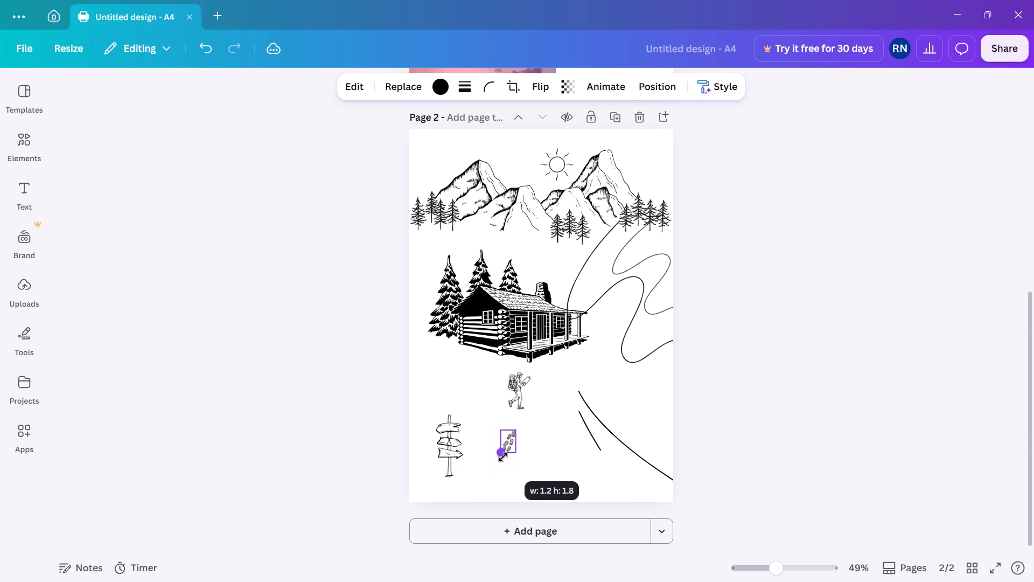
# Position the small footprints directly behind the hiker's back foot, trailing down to the lower left.
pyautogui.moveTo(509, 442); pyautogui.dragTo(504, 418)
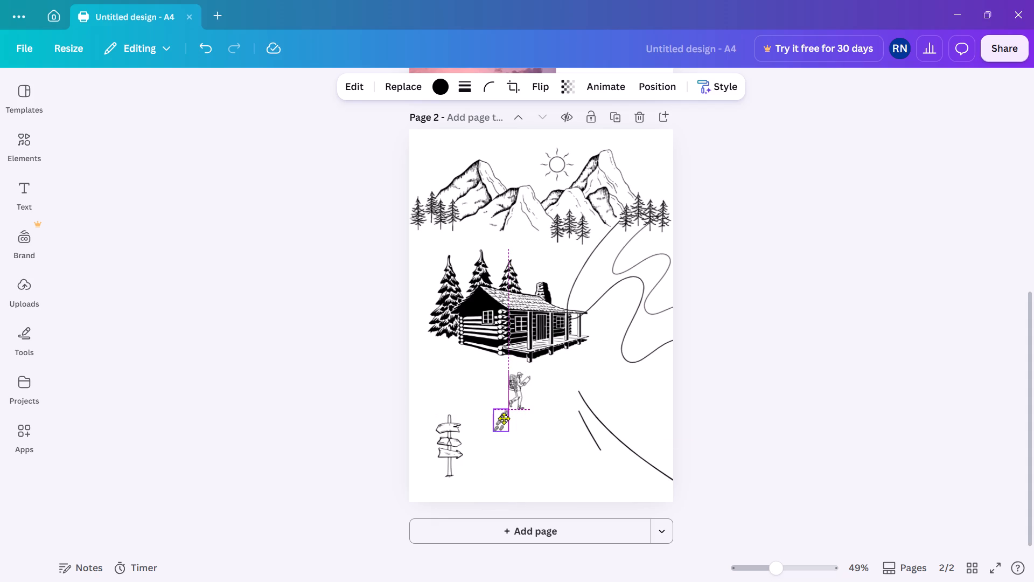
pyautogui.moveTo(504, 418); pyautogui.dragTo(488, 410)
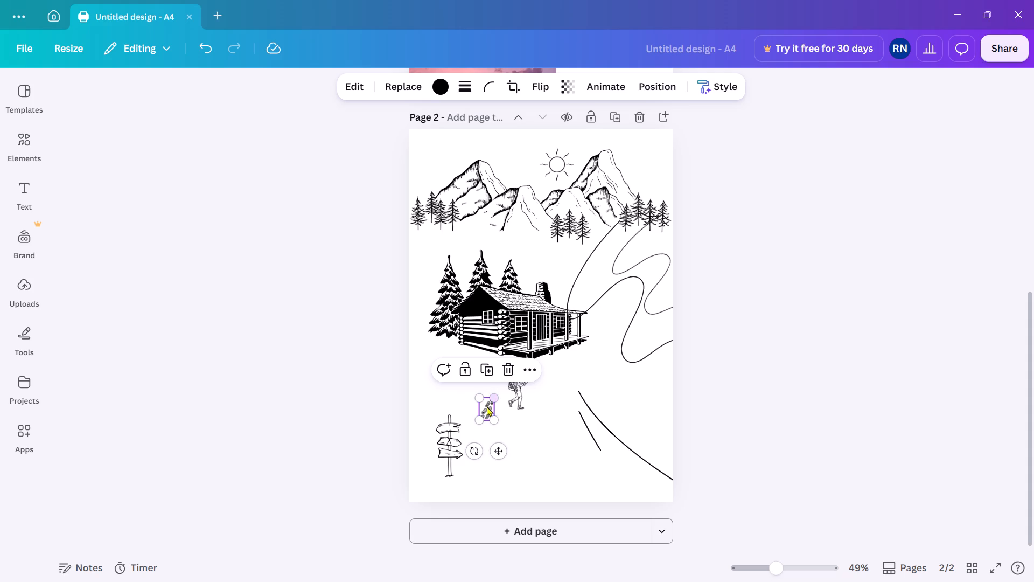
pyautogui.click(551, 438)
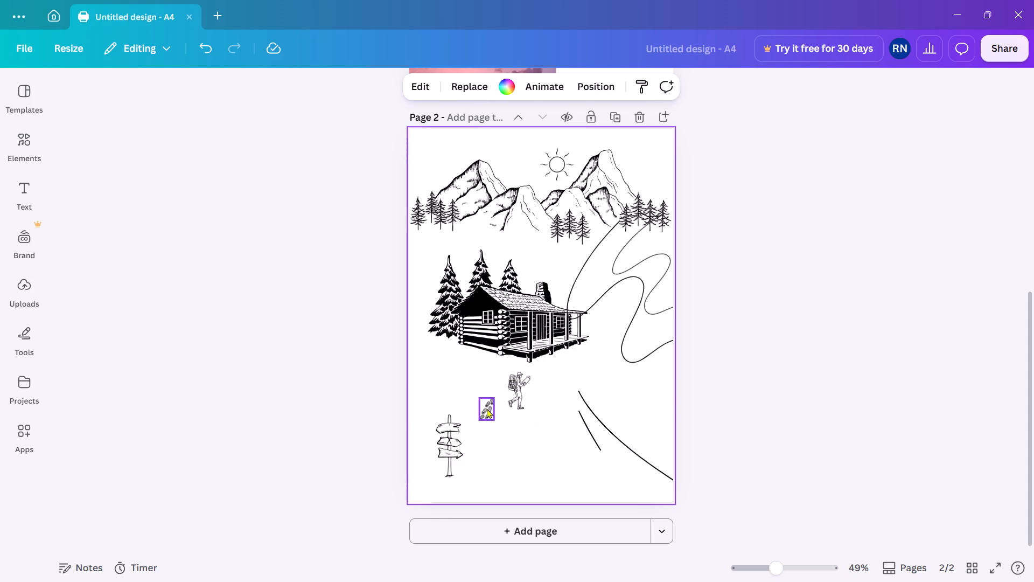
pyautogui.moveTo(487, 408); pyautogui.dragTo(494, 421)
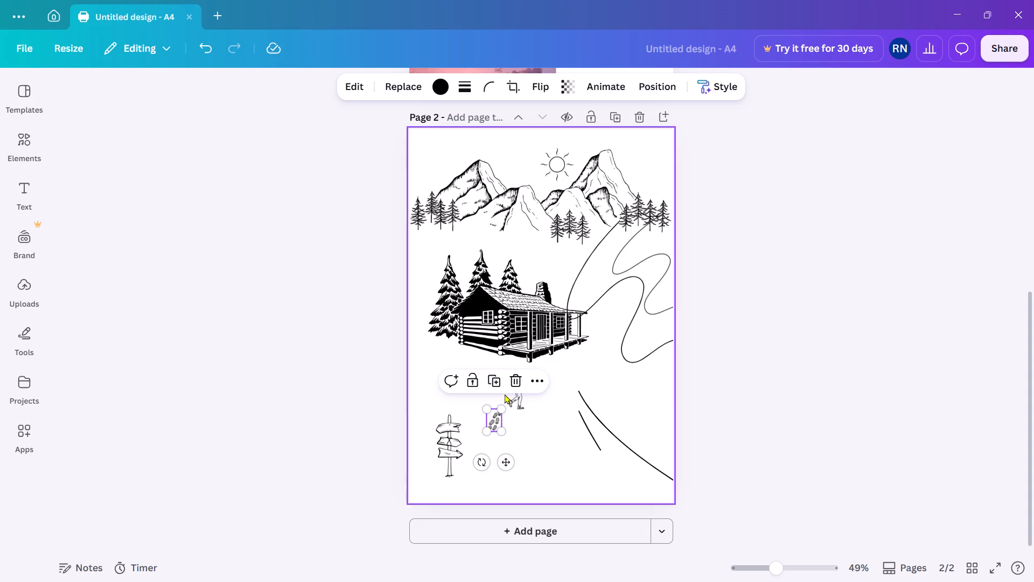
pyautogui.click(537, 383)
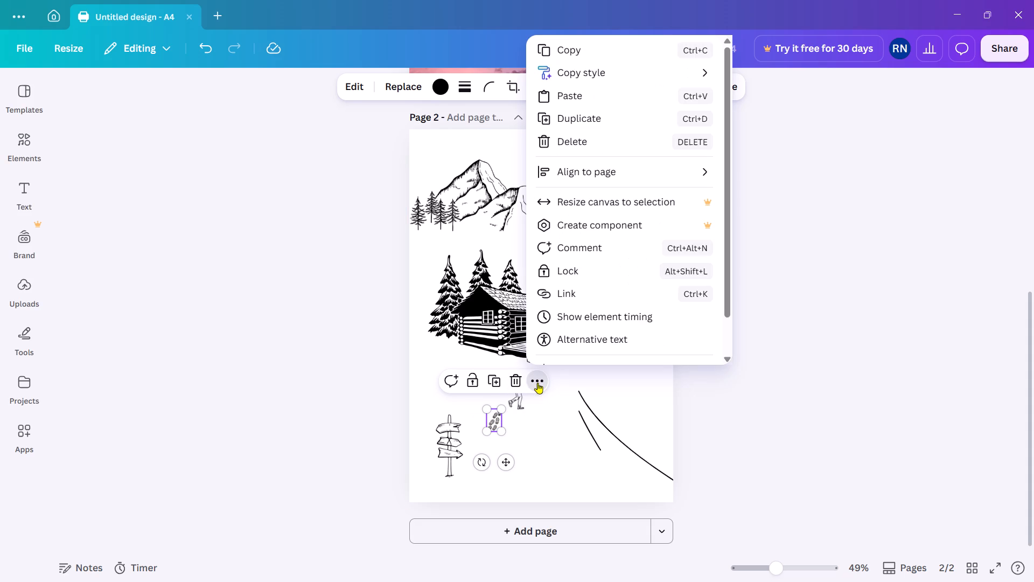
pyautogui.click(549, 453)
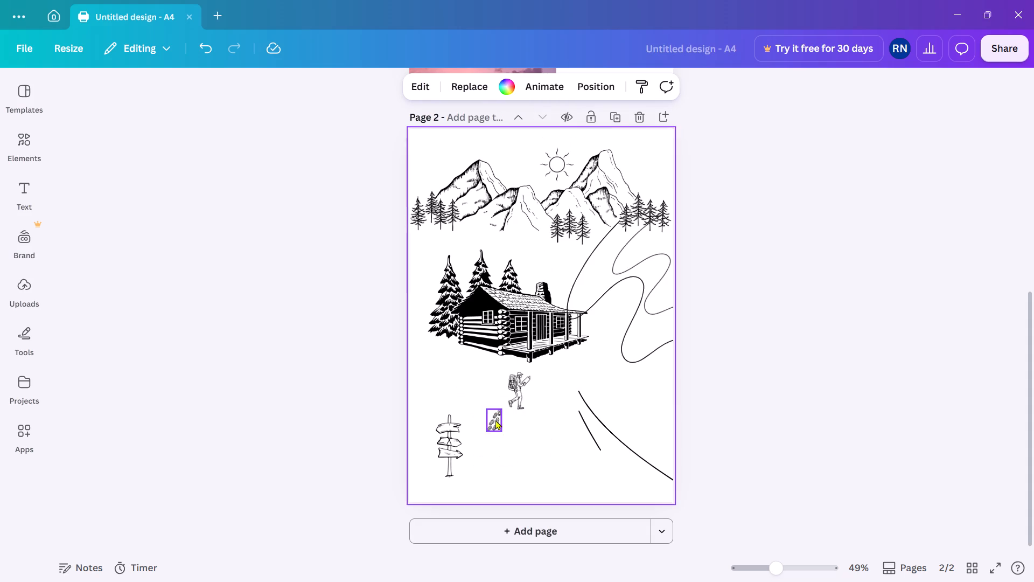
pyautogui.click(495, 420)
pyautogui.click(479, 463)
pyautogui.click(479, 462)
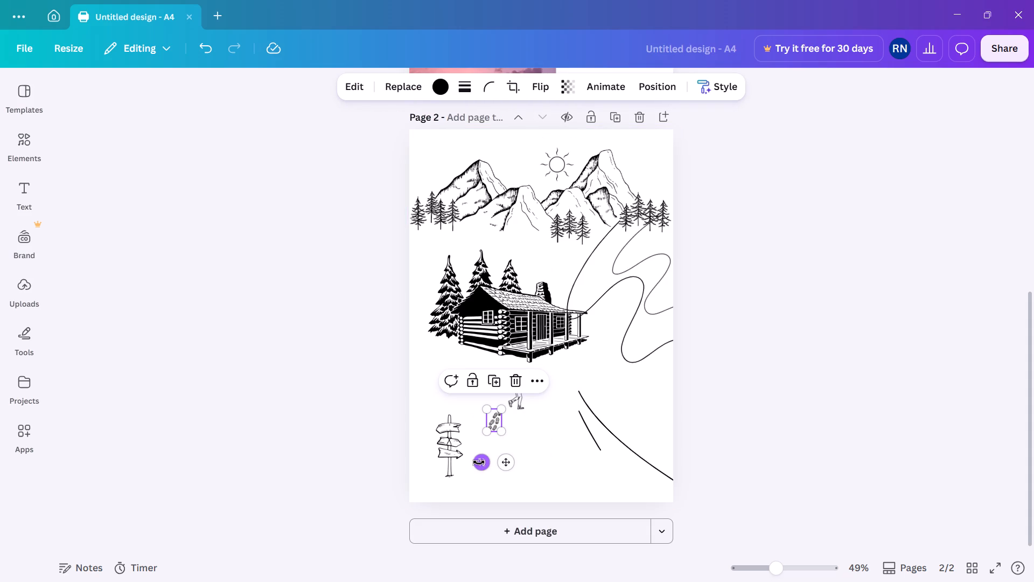
pyautogui.click(506, 411)
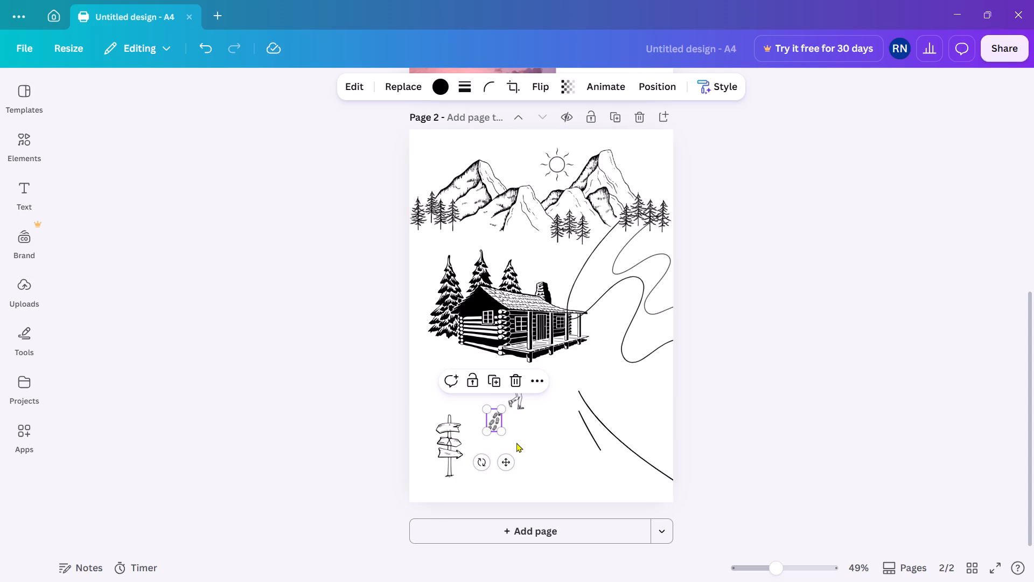
pyautogui.click(517, 442)
pyautogui.click(501, 413)
pyautogui.click(509, 461)
pyautogui.moveTo(510, 461); pyautogui.dragTo(520, 457)
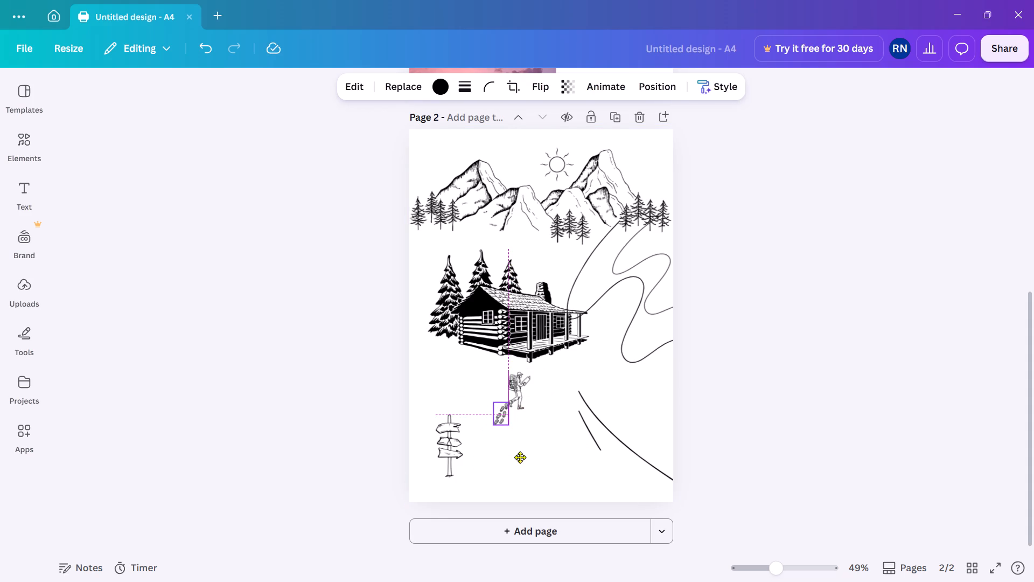
pyautogui.moveTo(520, 457); pyautogui.dragTo(519, 456)
pyautogui.moveTo(519, 456); pyautogui.dragTo(520, 458)
pyautogui.click(565, 448)
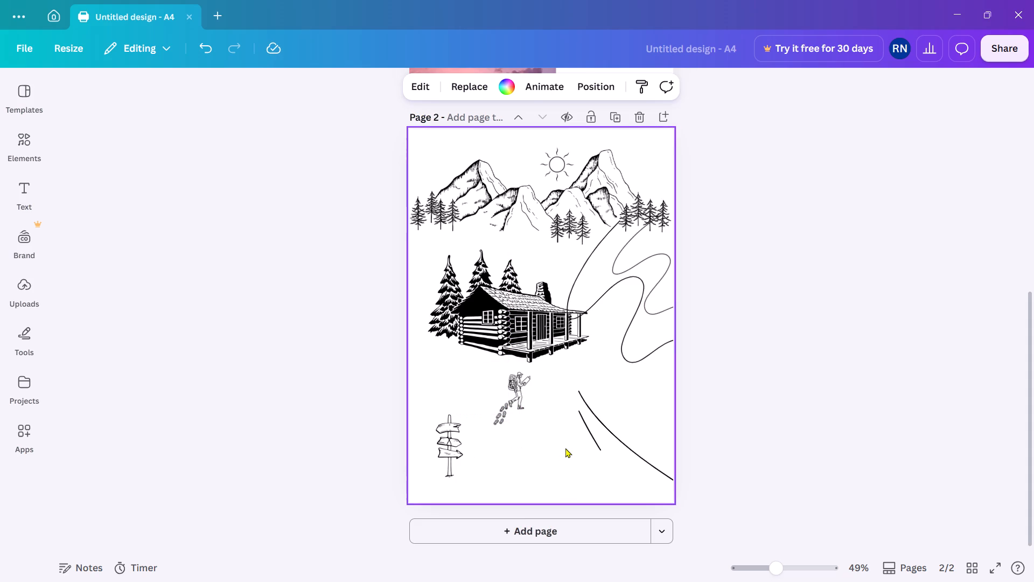
# Review the rearranged cabin, hiker and footprints on page 2 alongside the photo collage on page 1.
pyautogui.scroll(-5, 562, 436)
pyautogui.scroll(14, 555, 412)
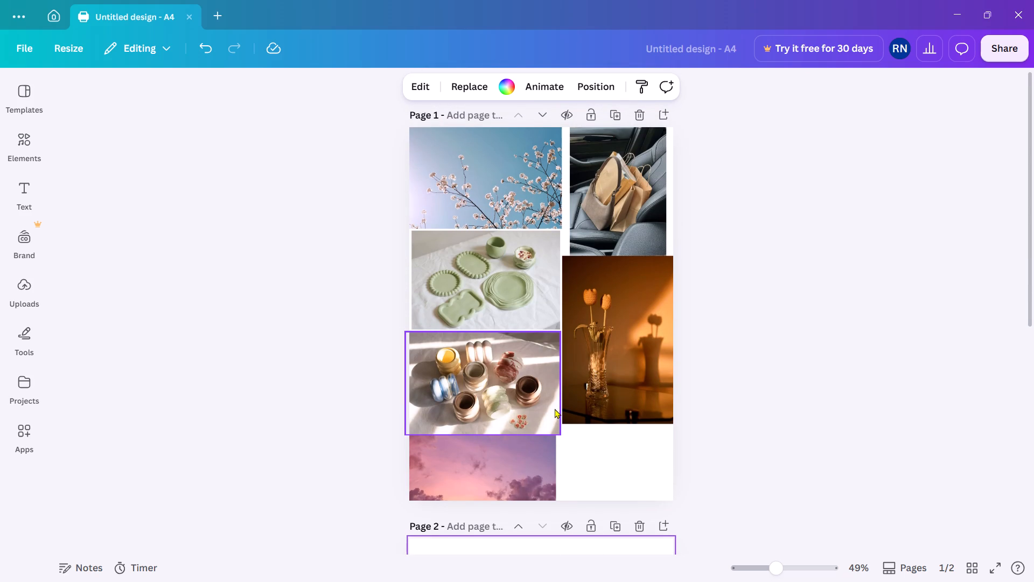
pyautogui.scroll(-9, 499, 403)
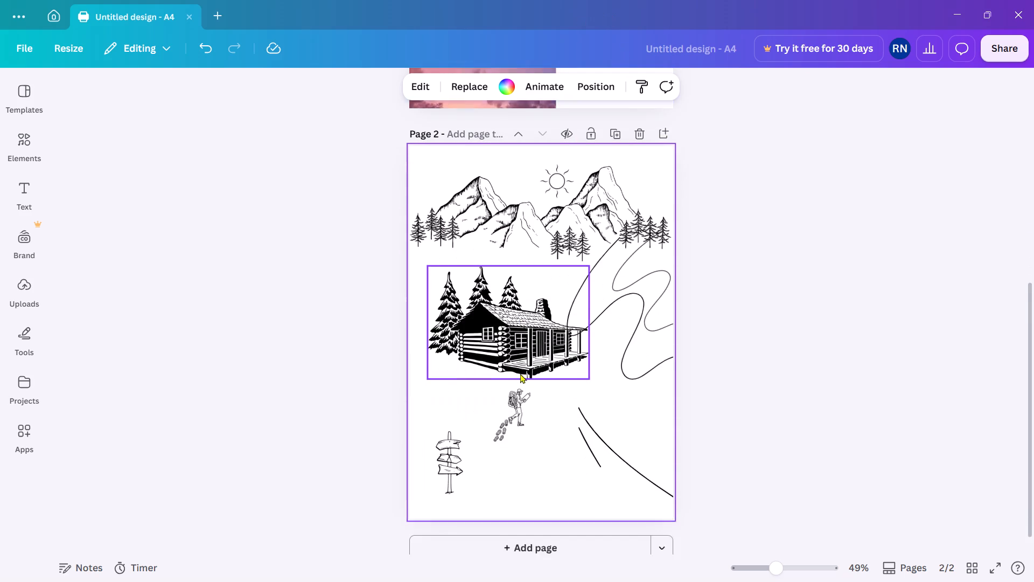
pyautogui.scroll(-5, 520, 373)
pyautogui.scroll(7, 520, 369)
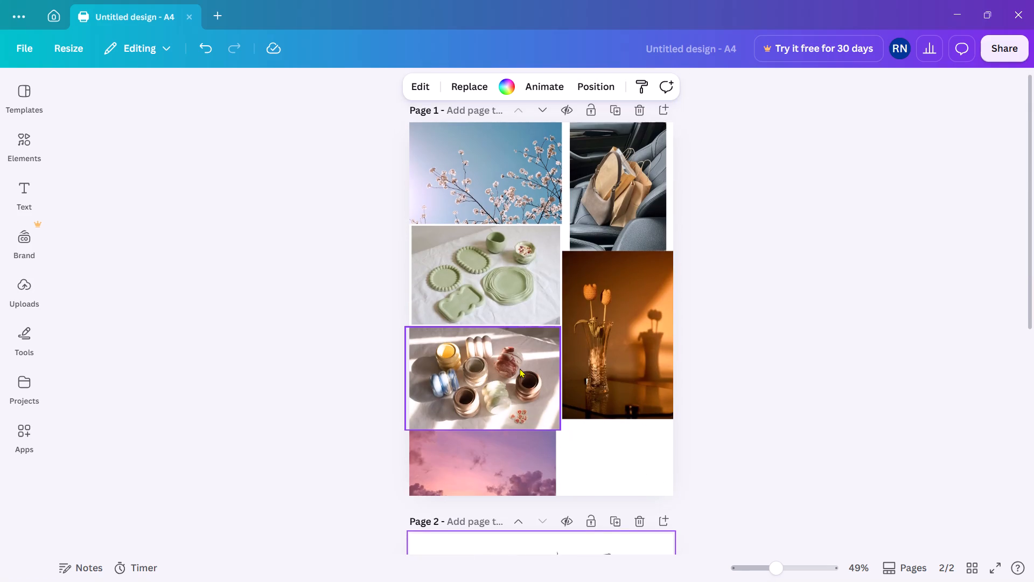
pyautogui.scroll(10, 520, 368)
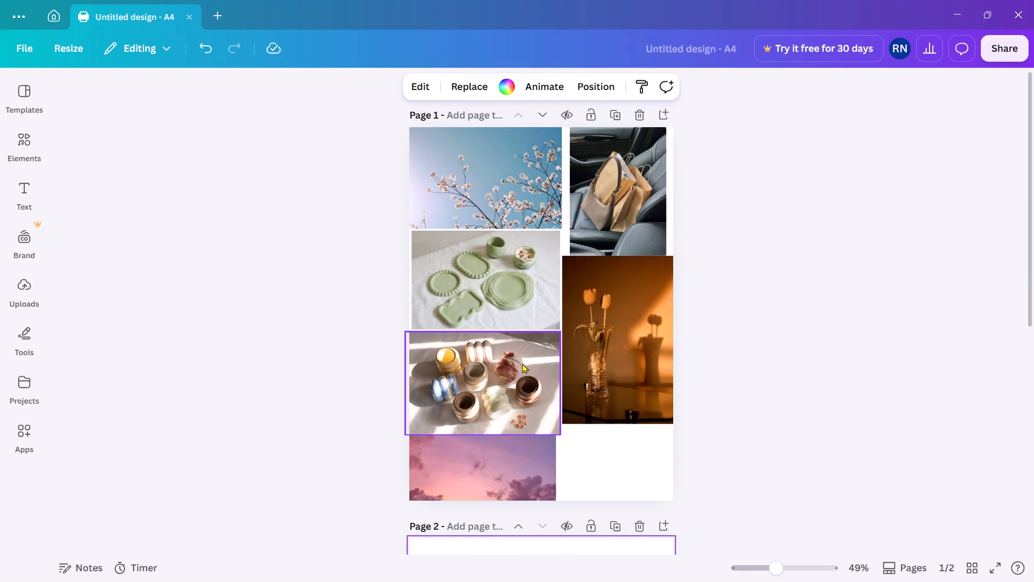
pyautogui.scroll(-1, 522, 363)
pyautogui.scroll(1, 522, 363)
pyautogui.scroll(-5, 522, 363)
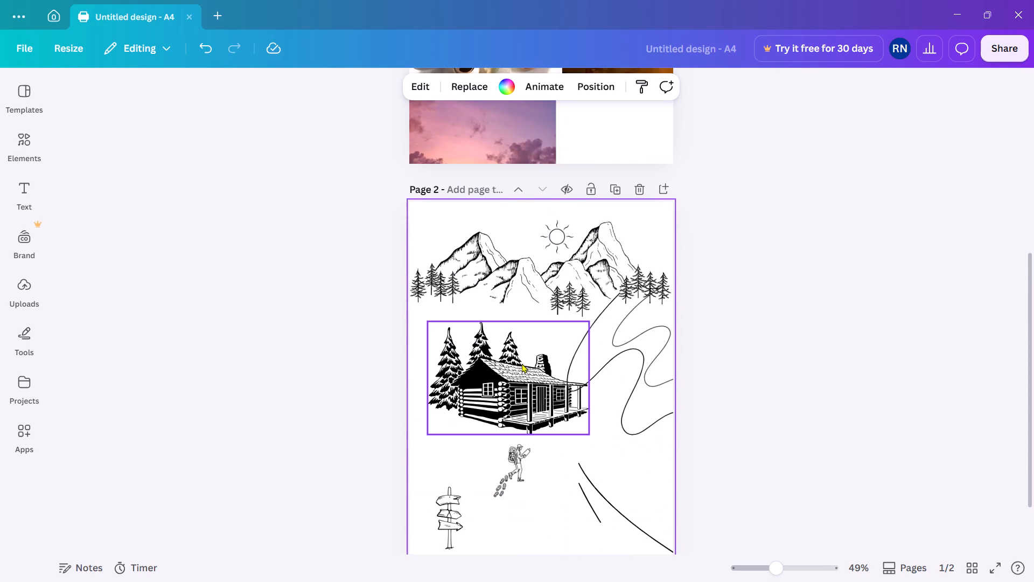
pyautogui.scroll(-11, 525, 359)
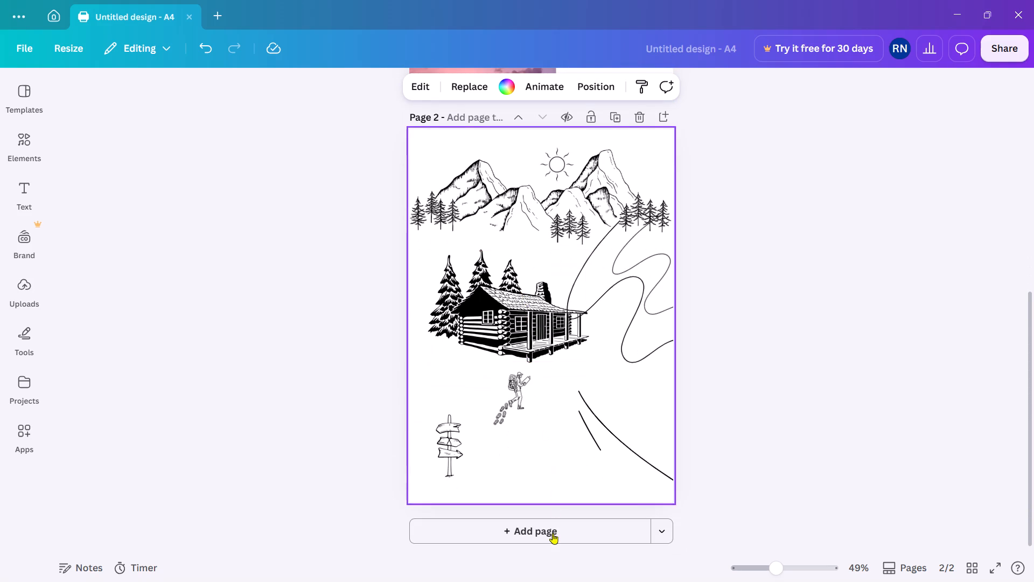
# Add a blank third page after the mountain cabin illustration.
pyautogui.click(551, 531)
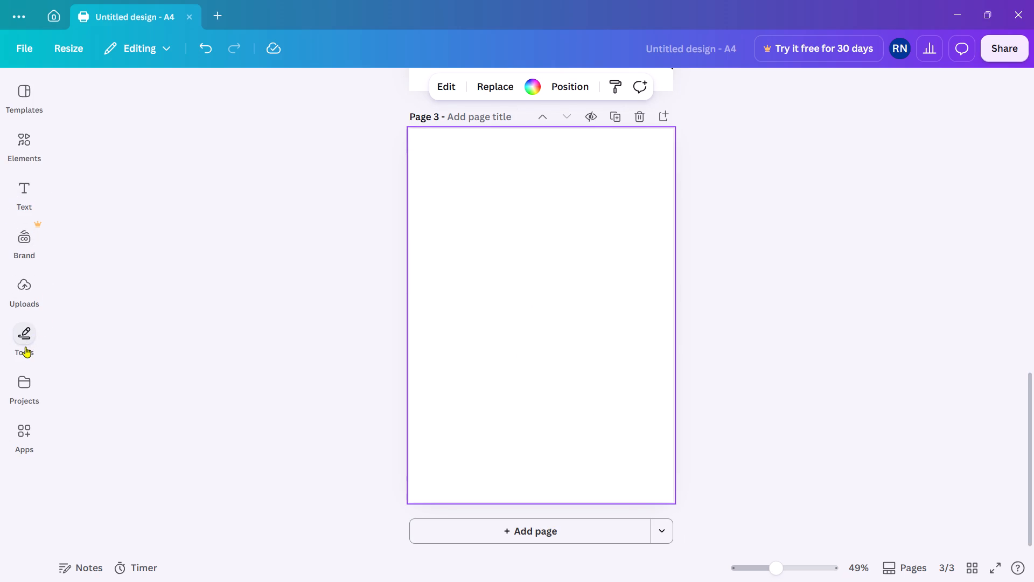
# Add the recently used line drawing of a sun rising behind mountains to page 3.
pyautogui.click(27, 156)
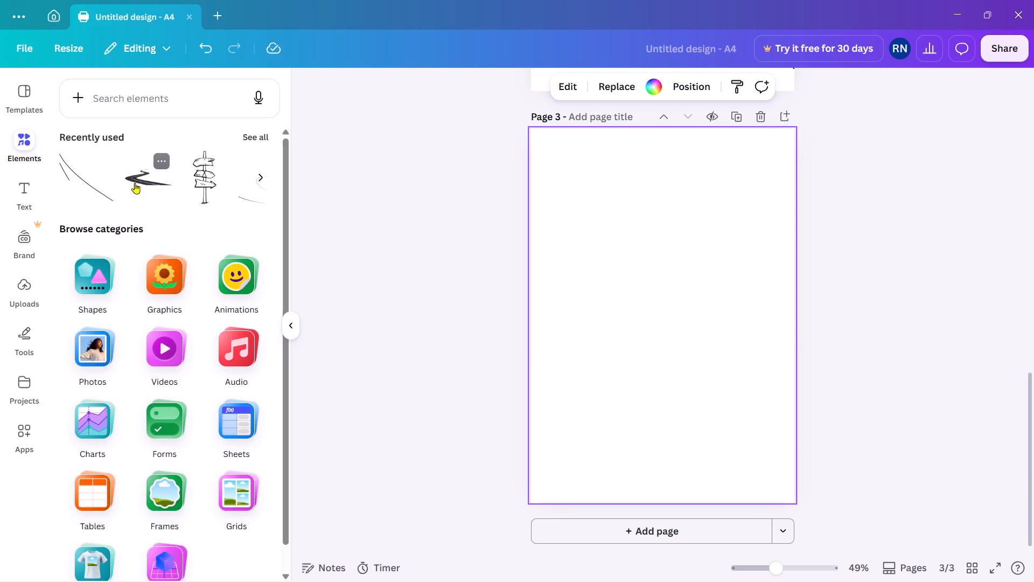
pyautogui.click(261, 176)
pyautogui.click(261, 176)
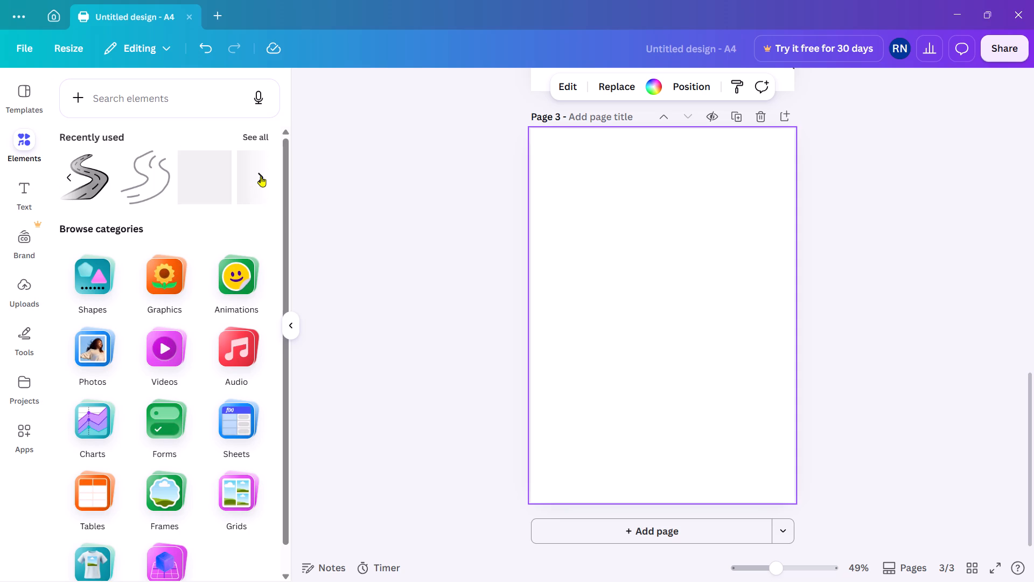
pyautogui.click(261, 176)
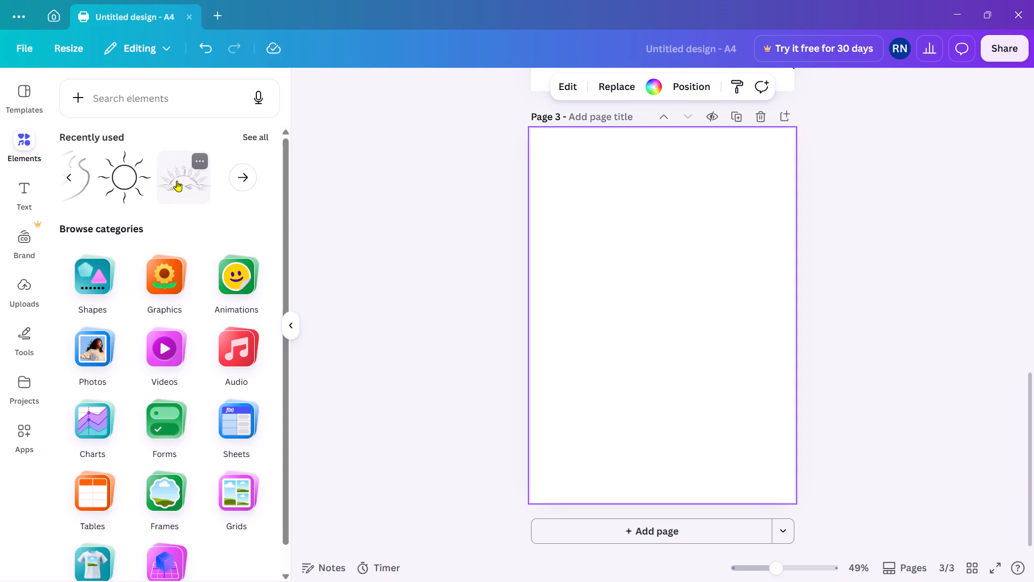
pyautogui.click(177, 181)
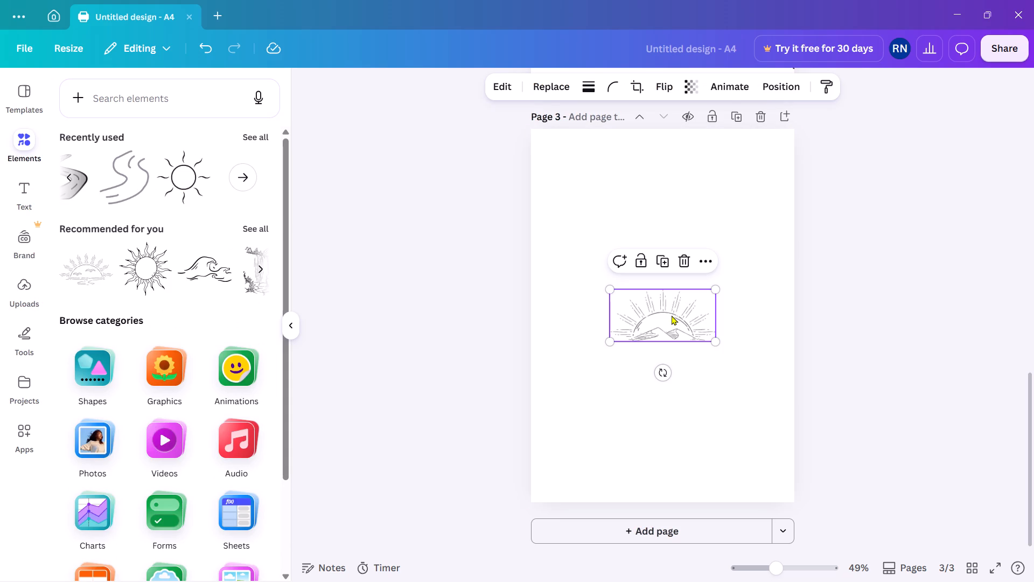
# Move the sunrise drawing to the top of page 3 and enlarge it to span the full page width.
pyautogui.moveTo(672, 316); pyautogui.dragTo(665, 156)
pyautogui.moveTo(707, 180); pyautogui.dragTo(709, 180)
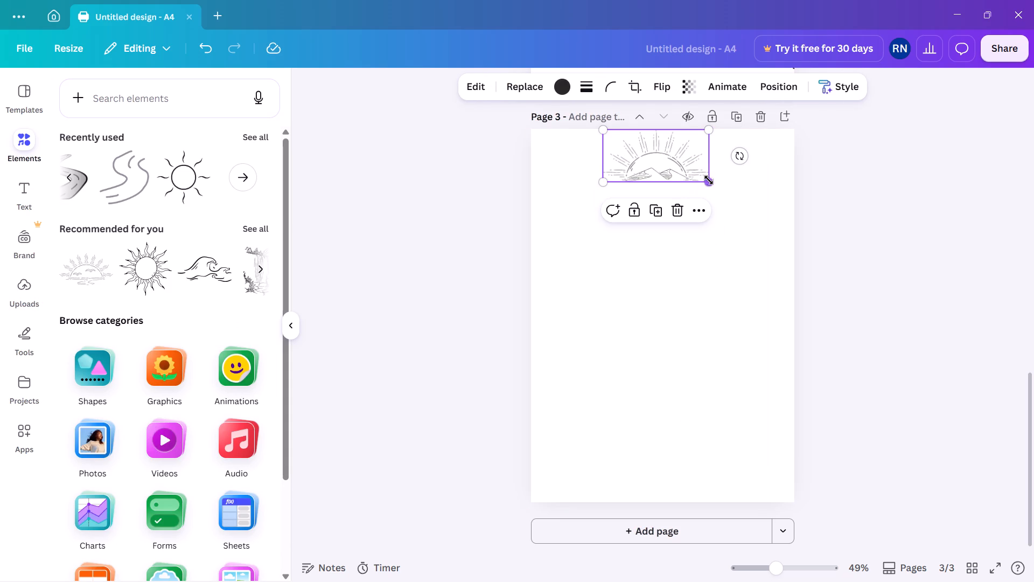
pyautogui.moveTo(709, 180); pyautogui.dragTo(779, 251)
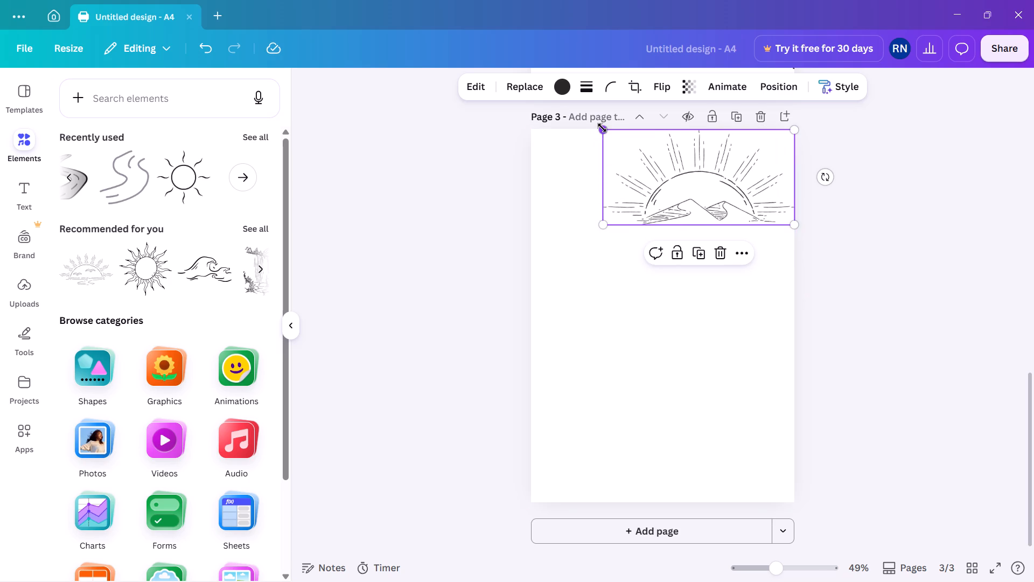
pyautogui.moveTo(602, 128); pyautogui.dragTo(587, 151)
pyautogui.moveTo(599, 221); pyautogui.dragTo(522, 238)
pyautogui.click(725, 397)
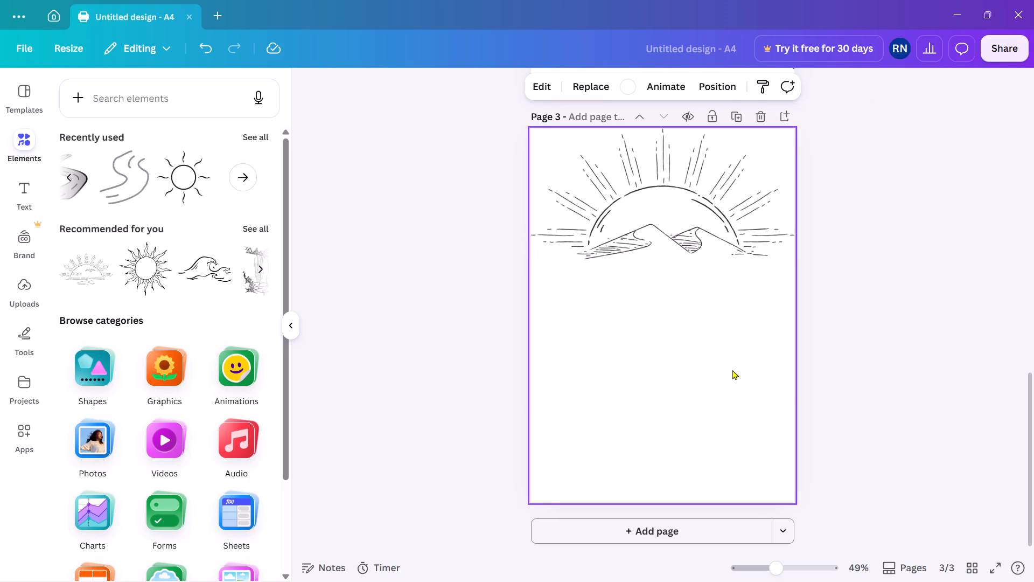
# Add the recommended black-and-white waterfall drawing with trees and rocks to page 3.
pyautogui.scroll(1, 157, 229)
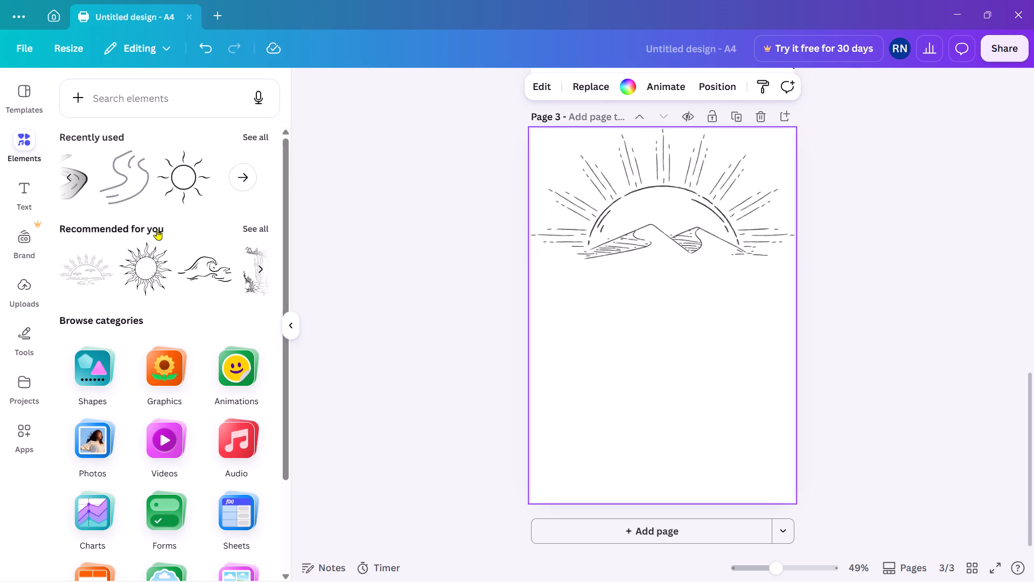
pyautogui.scroll(1, 157, 229)
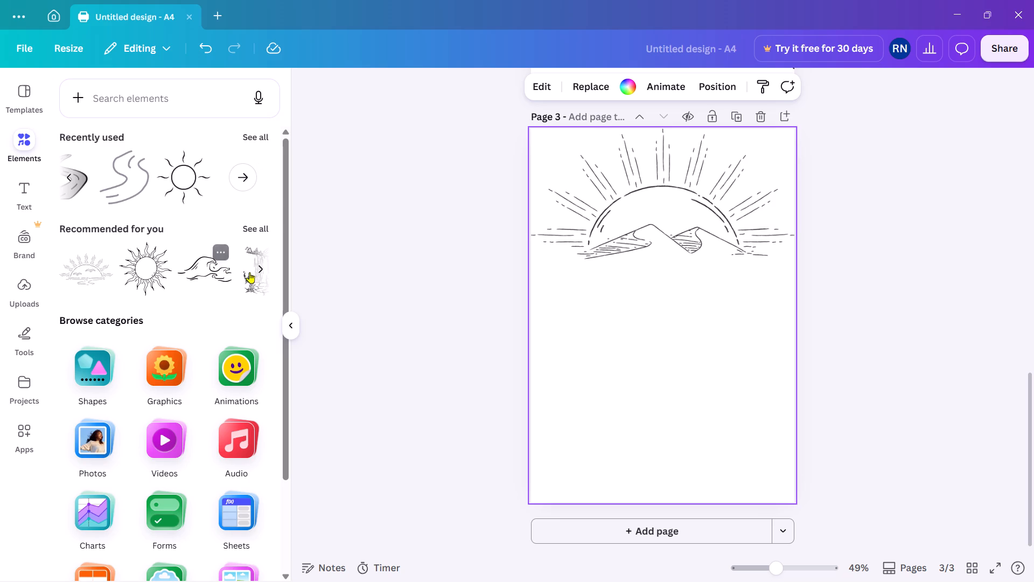
pyautogui.click(260, 267)
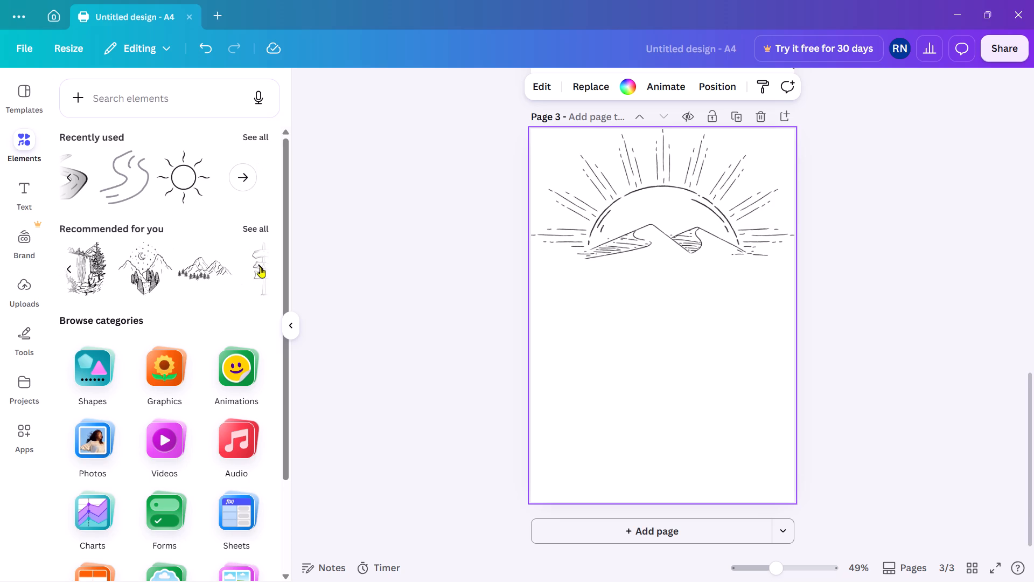
pyautogui.click(80, 276)
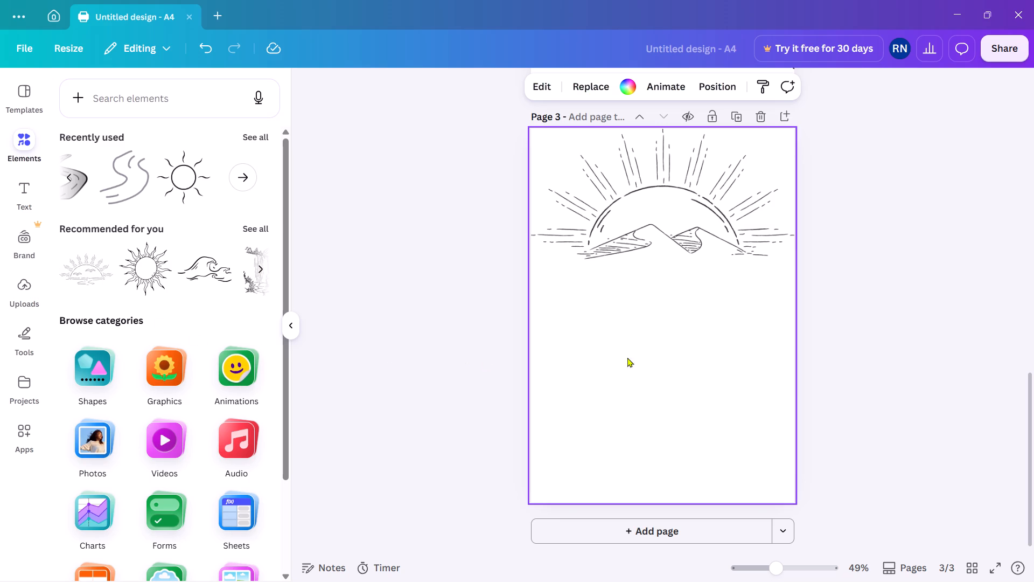
pyautogui.click(665, 354)
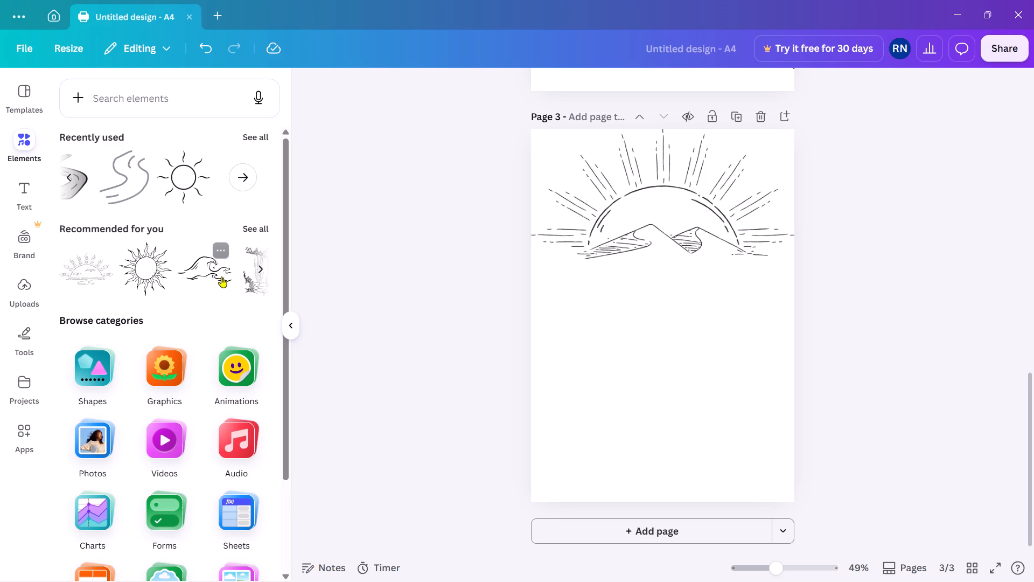
pyautogui.click(246, 278)
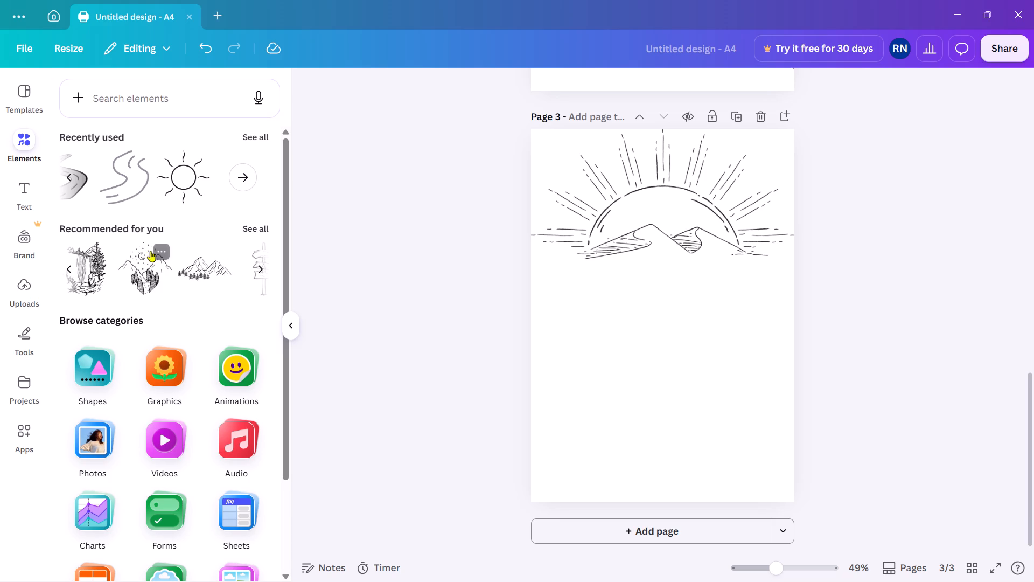
pyautogui.click(89, 275)
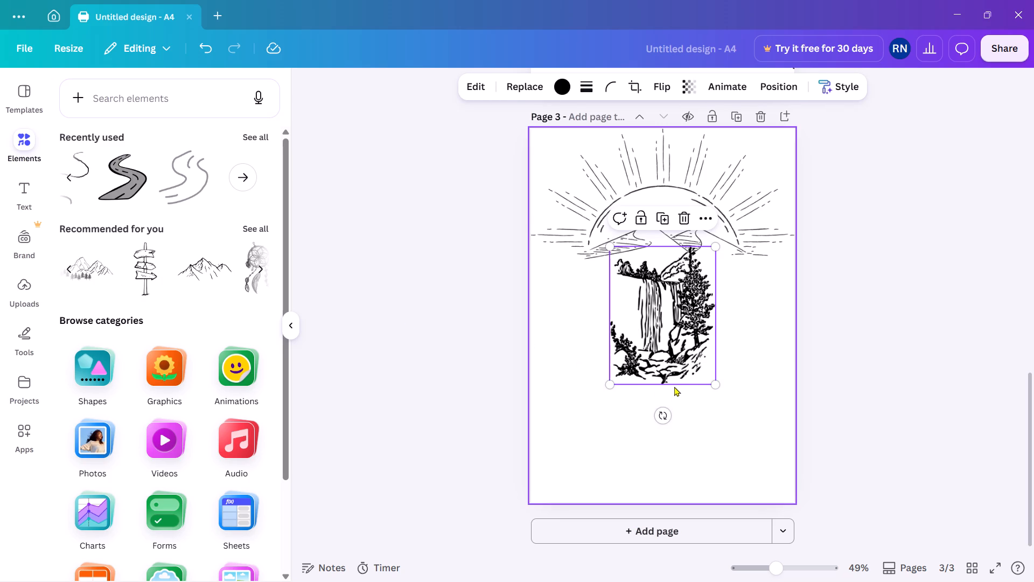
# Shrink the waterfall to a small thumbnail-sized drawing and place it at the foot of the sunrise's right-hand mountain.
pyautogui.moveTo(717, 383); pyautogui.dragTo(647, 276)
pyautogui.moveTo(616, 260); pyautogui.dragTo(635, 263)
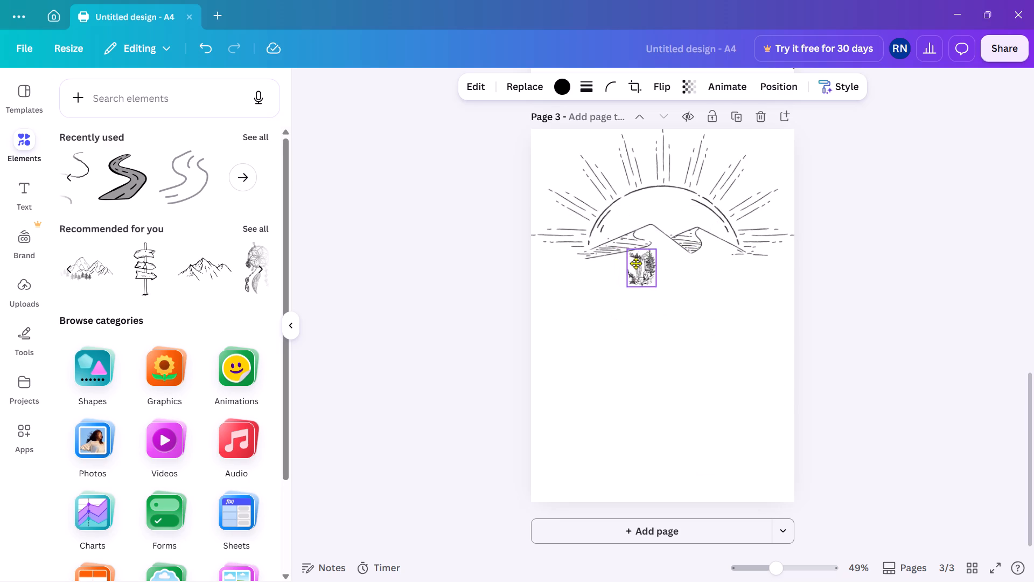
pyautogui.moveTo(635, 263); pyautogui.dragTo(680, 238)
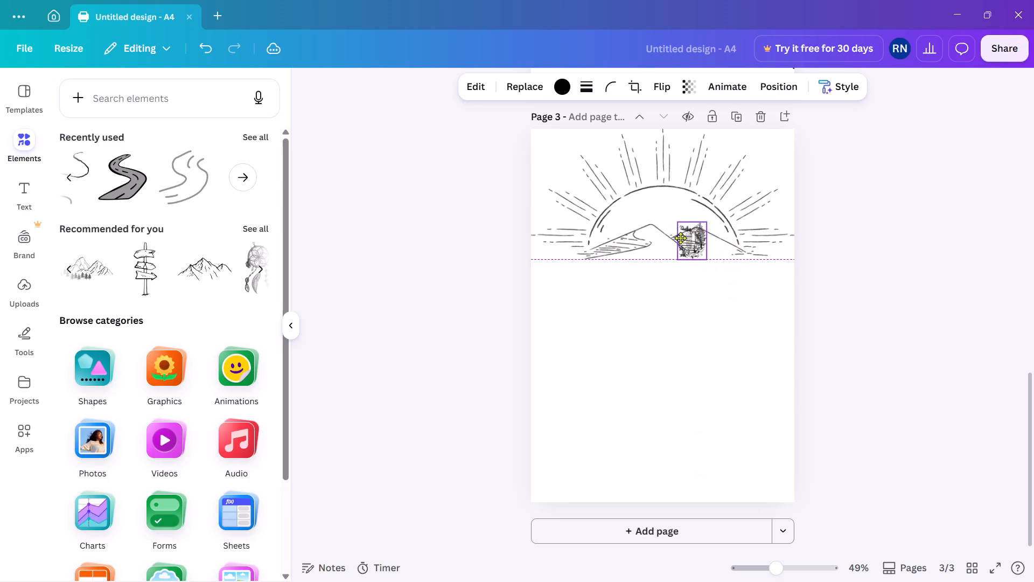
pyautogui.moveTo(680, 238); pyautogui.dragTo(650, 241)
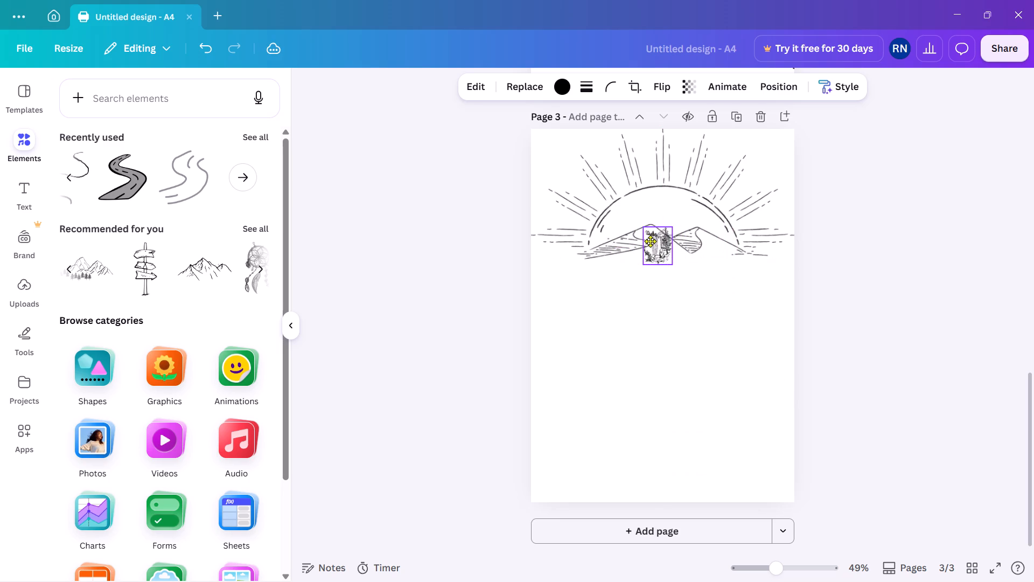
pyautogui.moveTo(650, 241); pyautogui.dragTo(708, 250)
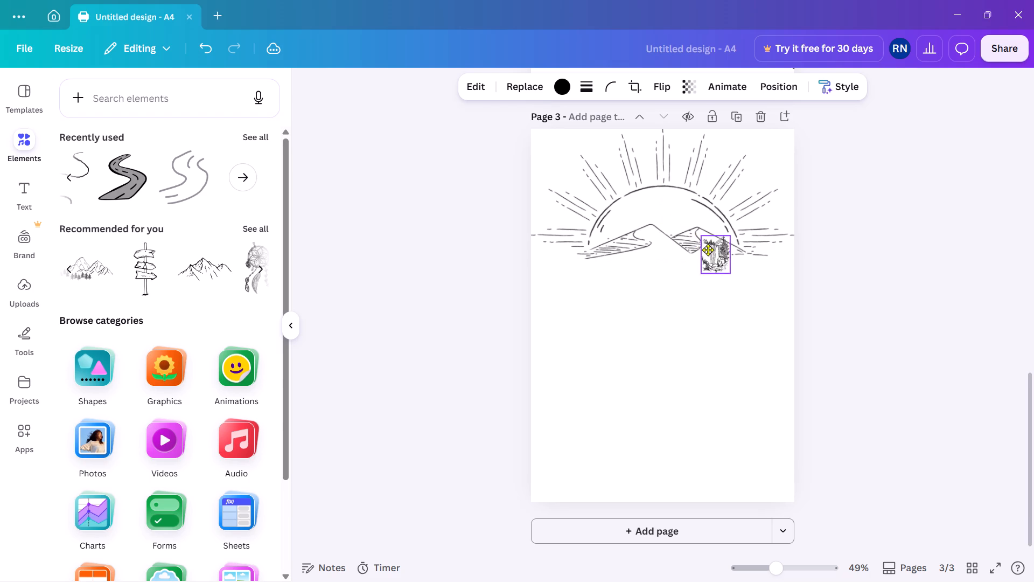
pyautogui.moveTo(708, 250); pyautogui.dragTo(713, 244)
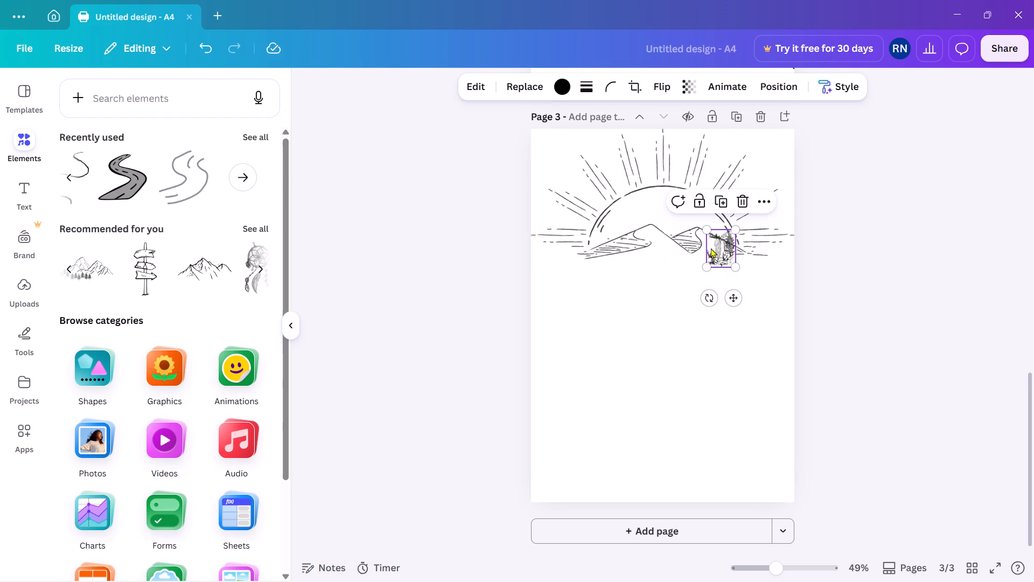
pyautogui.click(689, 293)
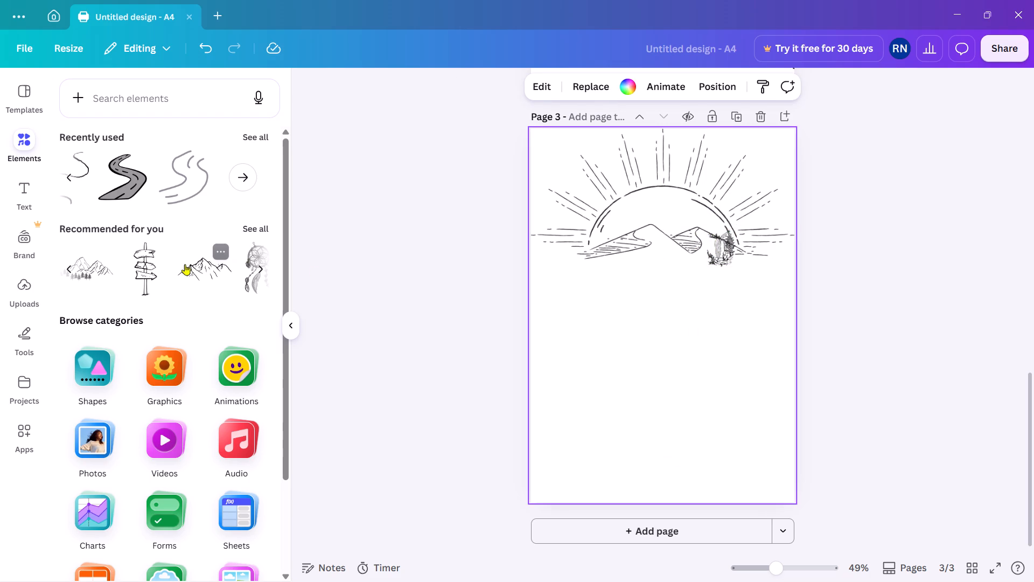
# Add the recommended rugged mountain range drawing and place it against the page's left edge, overlapping the base of the sunrise.
pyautogui.click(208, 261)
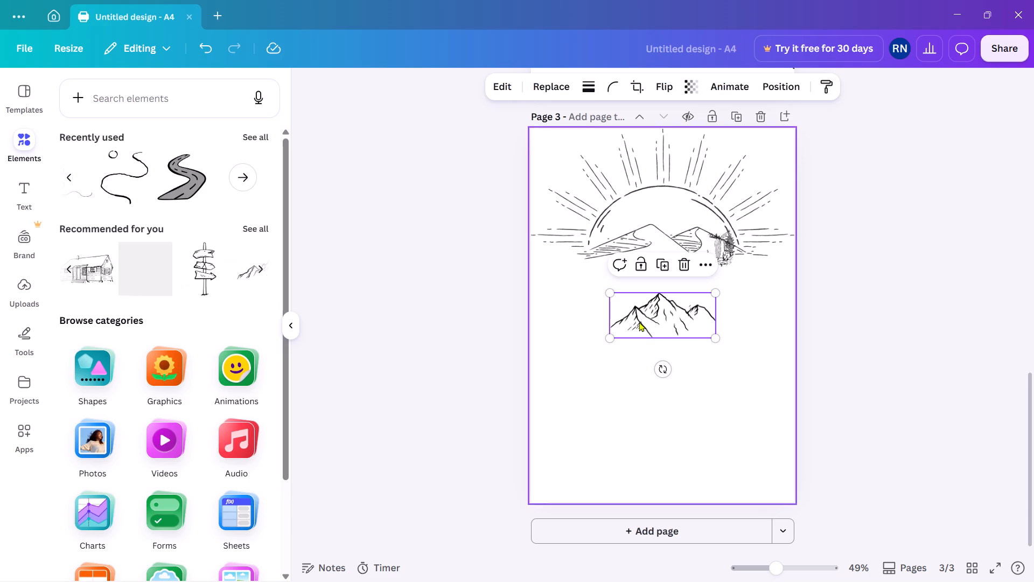
pyautogui.moveTo(660, 325); pyautogui.dragTo(612, 311)
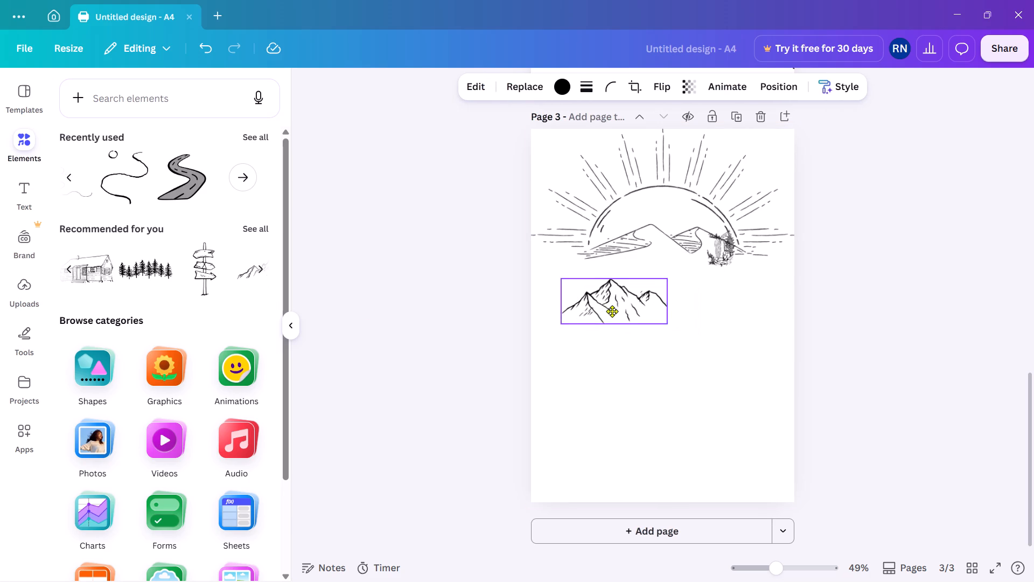
pyautogui.moveTo(612, 311); pyautogui.dragTo(583, 259)
pyautogui.click(734, 340)
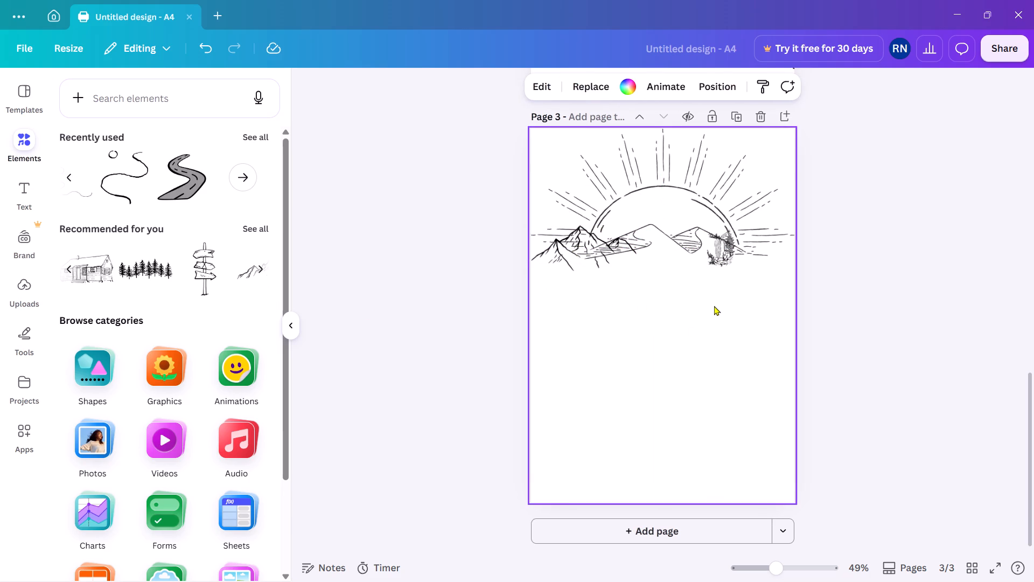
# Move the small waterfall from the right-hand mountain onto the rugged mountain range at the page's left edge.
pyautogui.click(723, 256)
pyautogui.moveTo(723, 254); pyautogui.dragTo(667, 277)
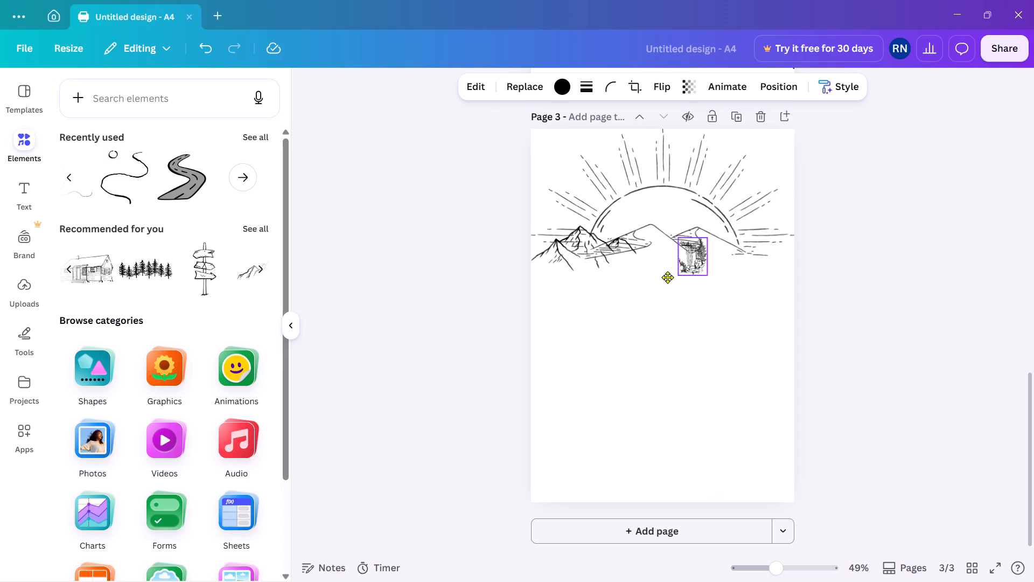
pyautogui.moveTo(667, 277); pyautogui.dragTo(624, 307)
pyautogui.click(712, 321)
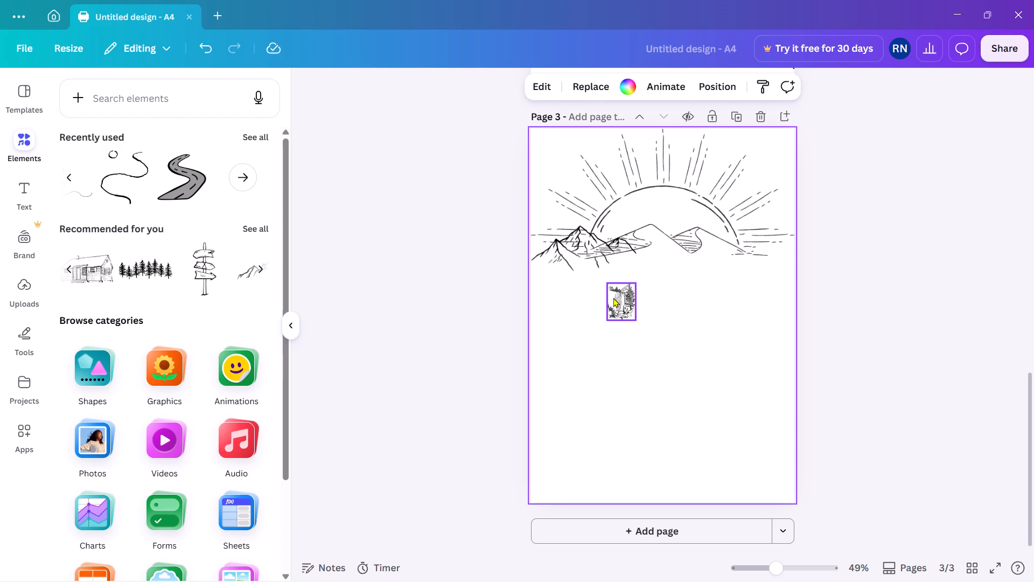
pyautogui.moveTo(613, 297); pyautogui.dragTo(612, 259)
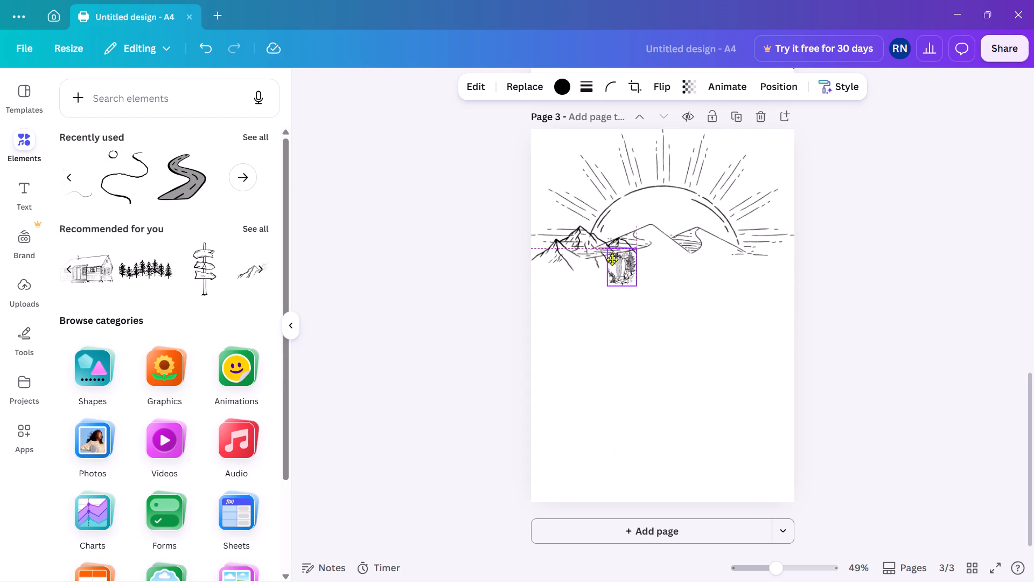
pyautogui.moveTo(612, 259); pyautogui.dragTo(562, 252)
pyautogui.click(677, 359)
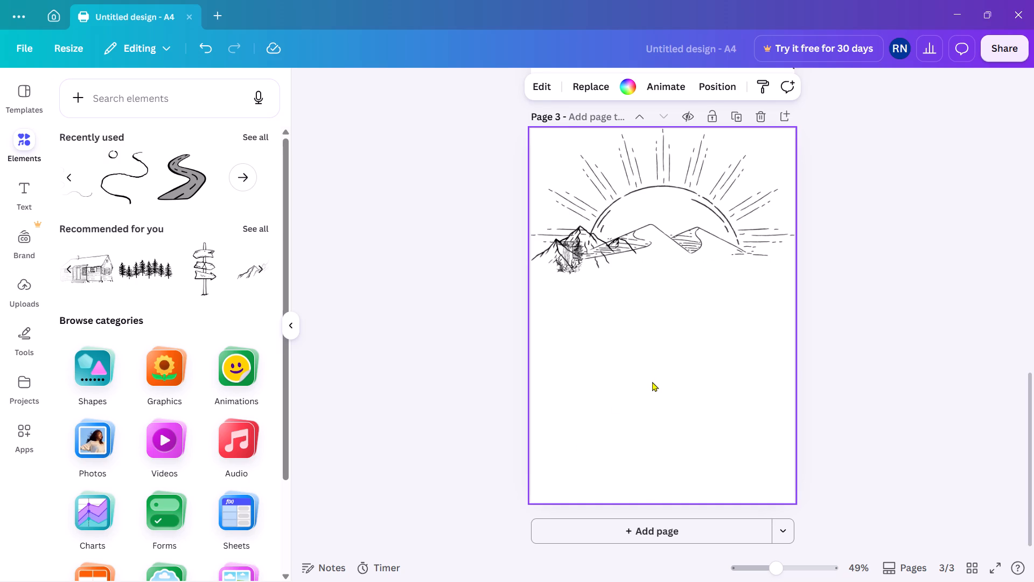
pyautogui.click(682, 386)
# Pull the waterfall off the left mountains, enlarge it to about twice its size, and set it below the range's right end.
pyautogui.click(567, 258)
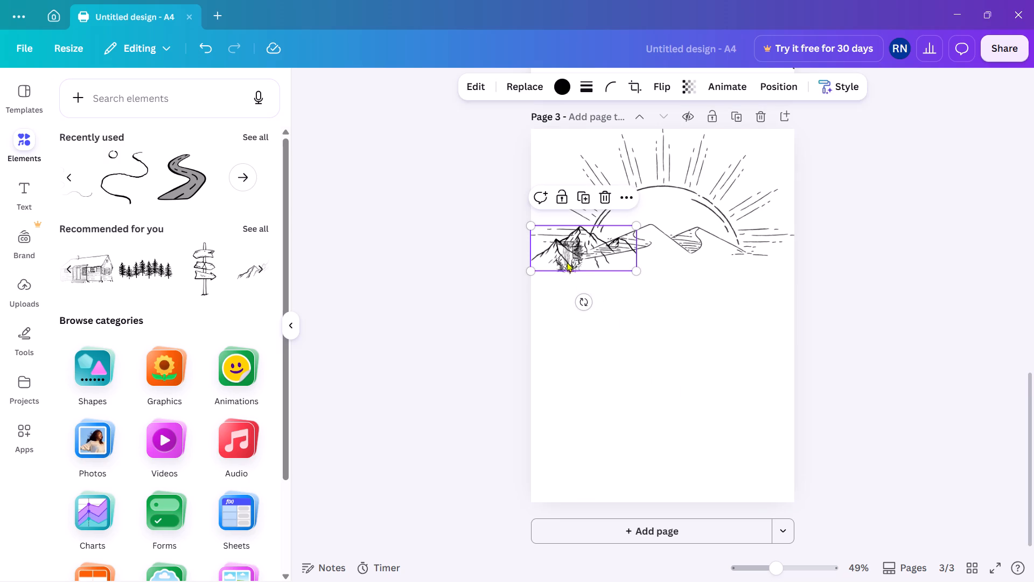
pyautogui.click(562, 283)
pyautogui.moveTo(568, 272); pyautogui.dragTo(644, 330)
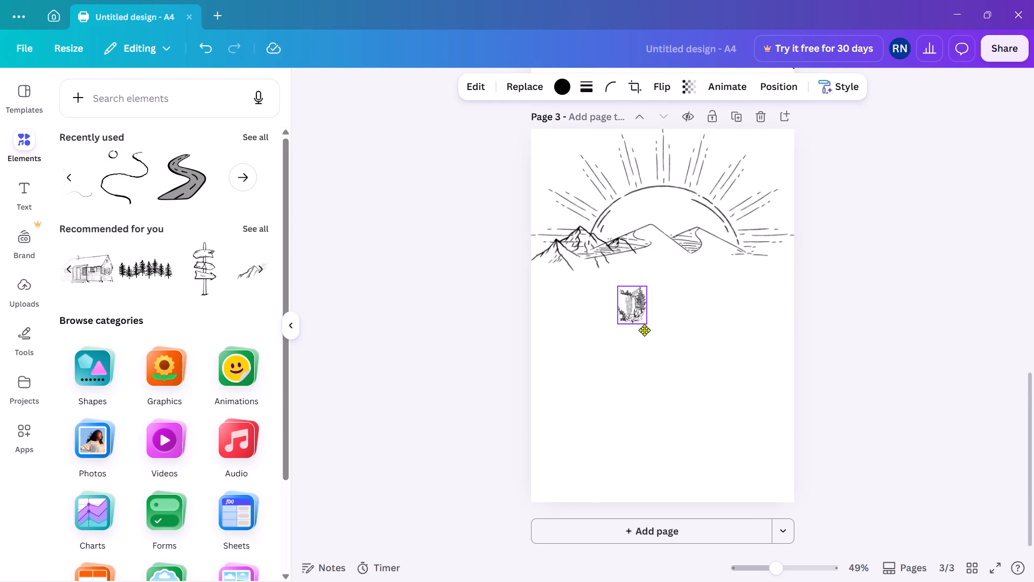
pyautogui.click(759, 361)
pyautogui.click(651, 313)
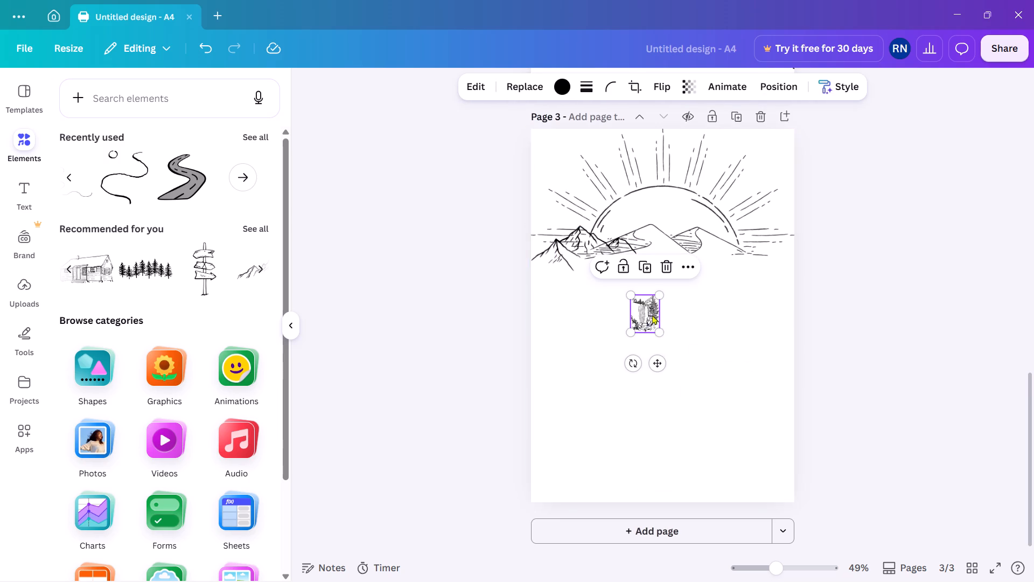
pyautogui.moveTo(661, 332); pyautogui.dragTo(698, 371)
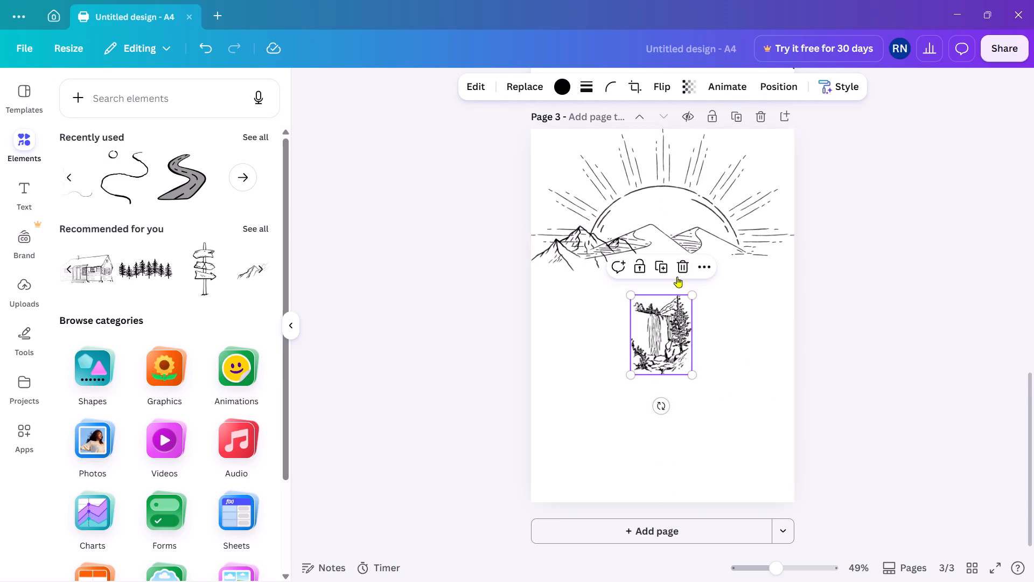
pyautogui.moveTo(668, 339); pyautogui.dragTo(661, 277)
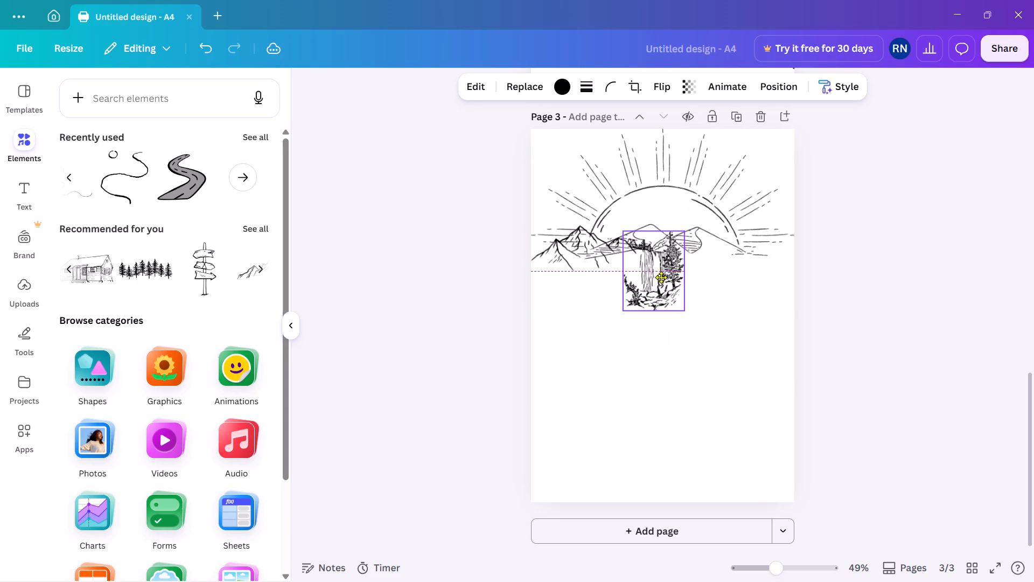
pyautogui.moveTo(661, 277); pyautogui.dragTo(638, 271)
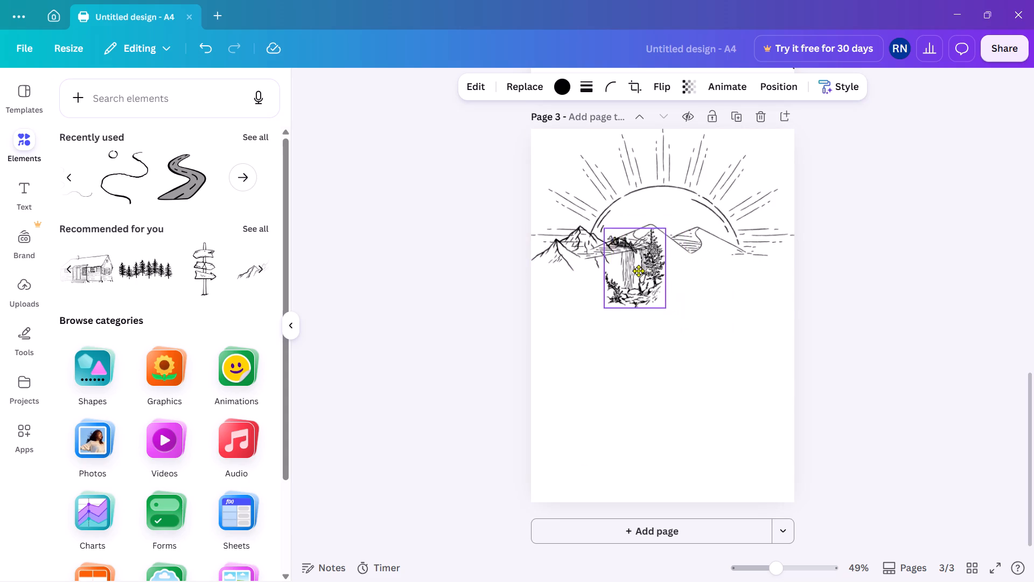
pyautogui.moveTo(638, 271); pyautogui.dragTo(632, 282)
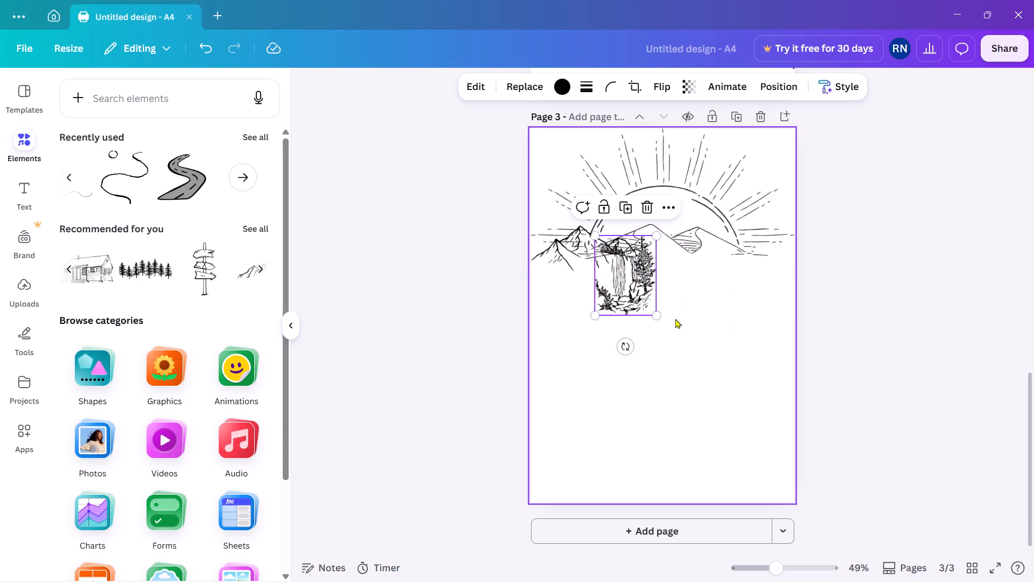
pyautogui.click(680, 331)
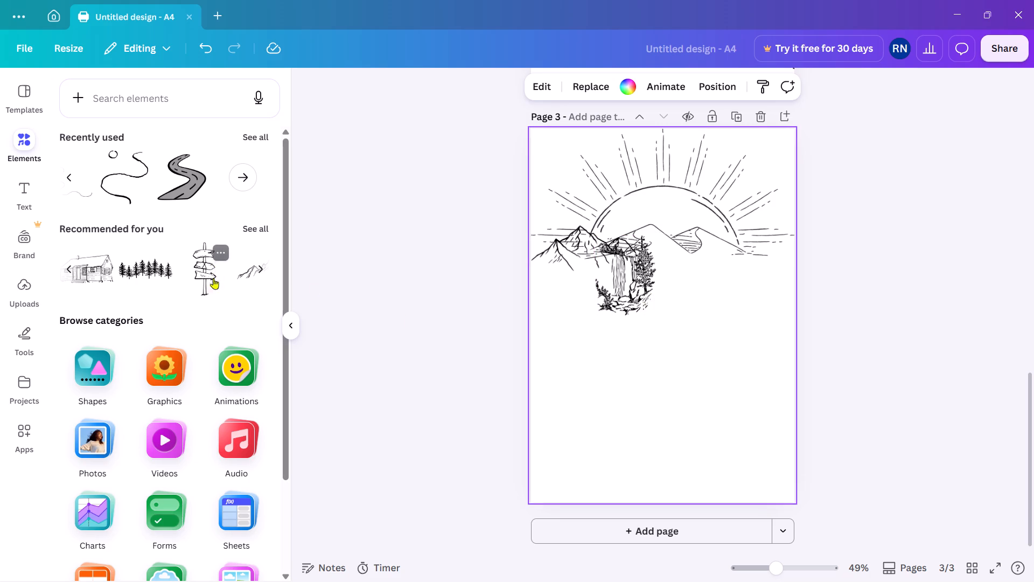
# Add the recently used grey winding road graphic and place it along the bottom edge of page 3, slightly left of centre.
pyautogui.click(173, 193)
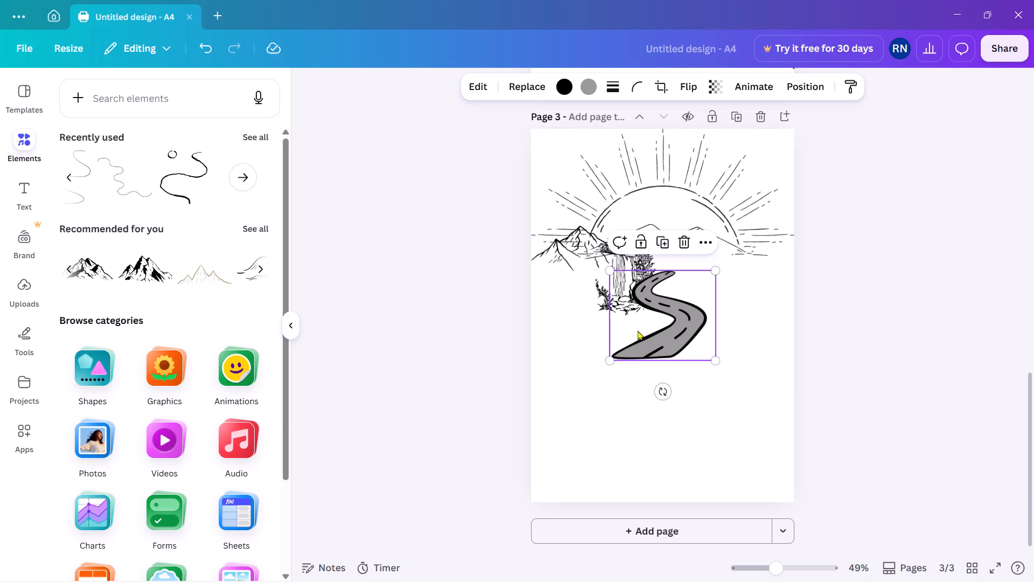
pyautogui.moveTo(656, 327); pyautogui.dragTo(628, 471)
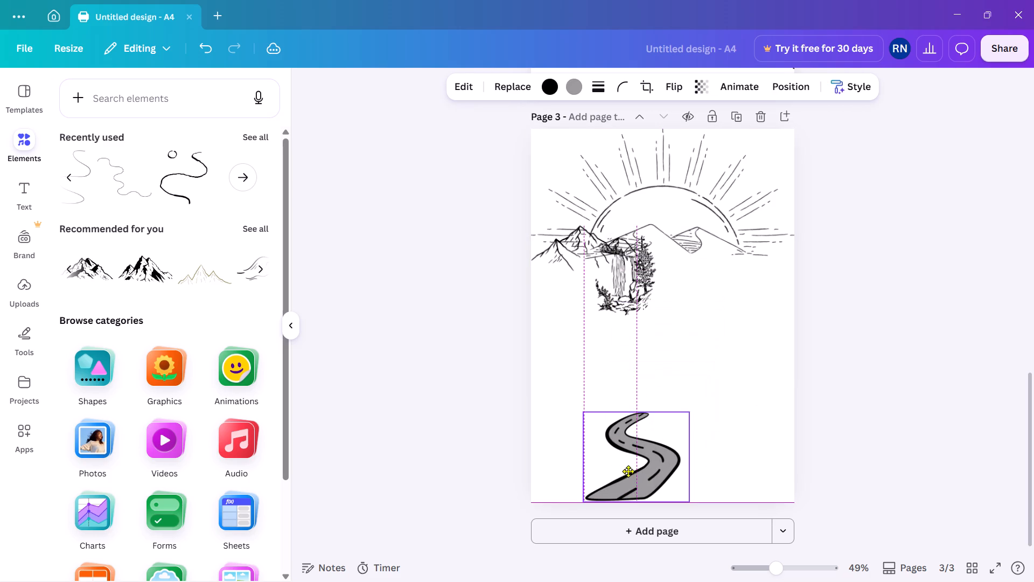
pyautogui.moveTo(628, 471); pyautogui.dragTo(627, 471)
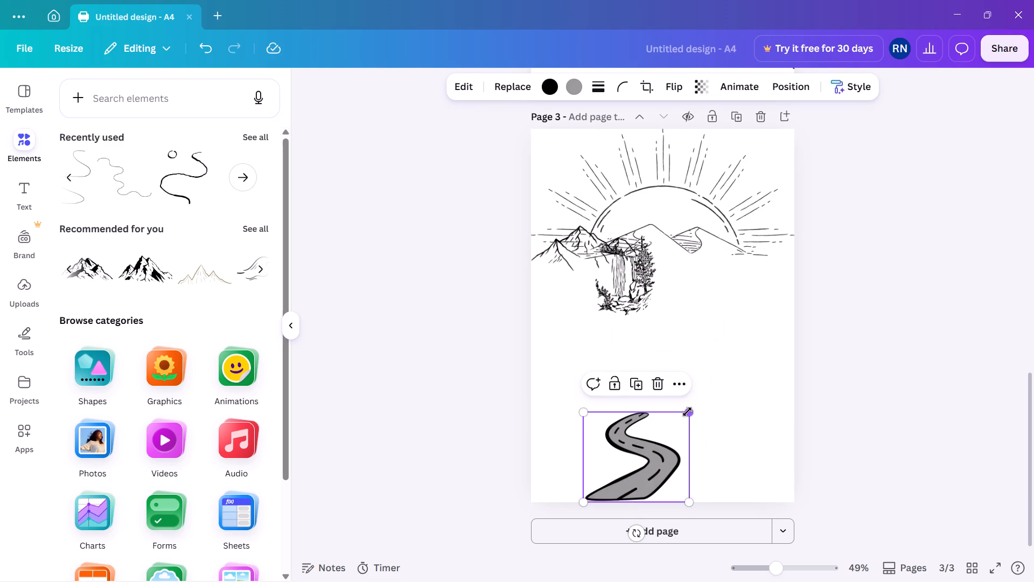
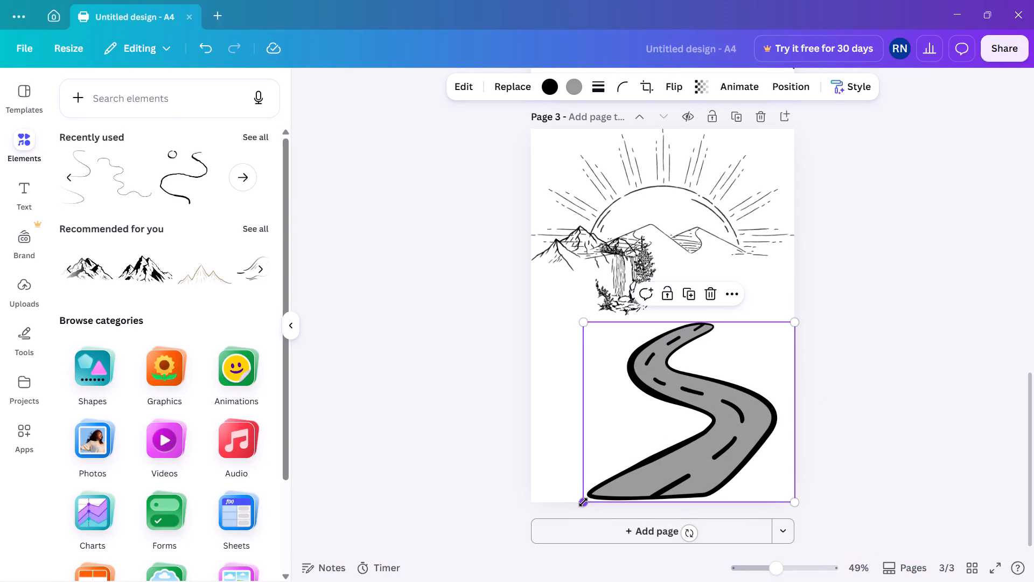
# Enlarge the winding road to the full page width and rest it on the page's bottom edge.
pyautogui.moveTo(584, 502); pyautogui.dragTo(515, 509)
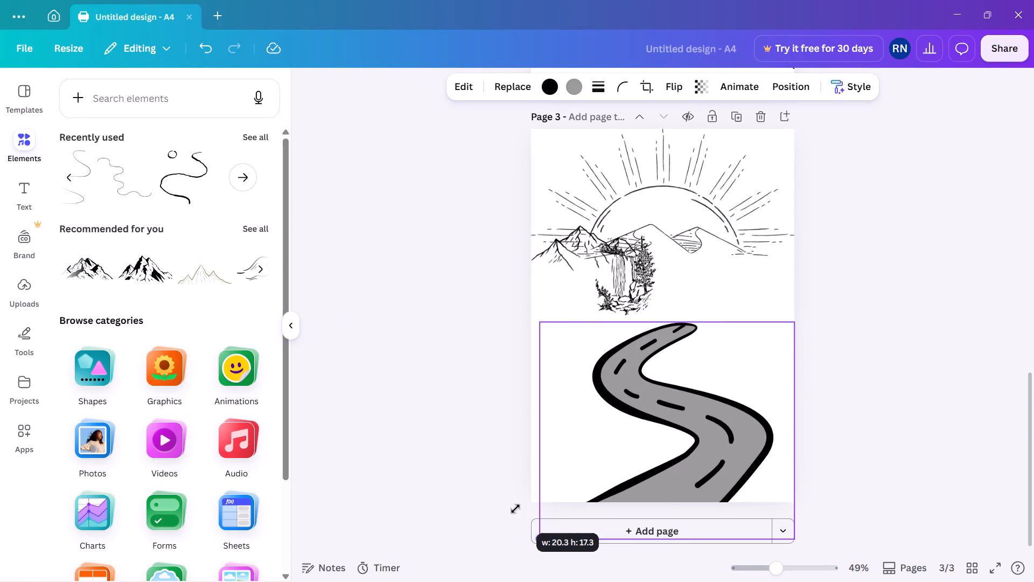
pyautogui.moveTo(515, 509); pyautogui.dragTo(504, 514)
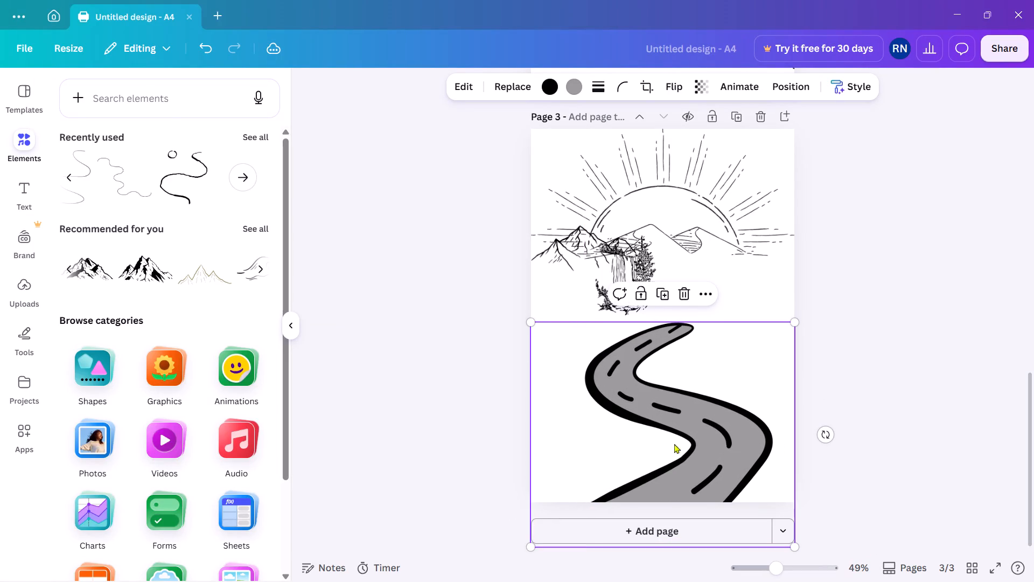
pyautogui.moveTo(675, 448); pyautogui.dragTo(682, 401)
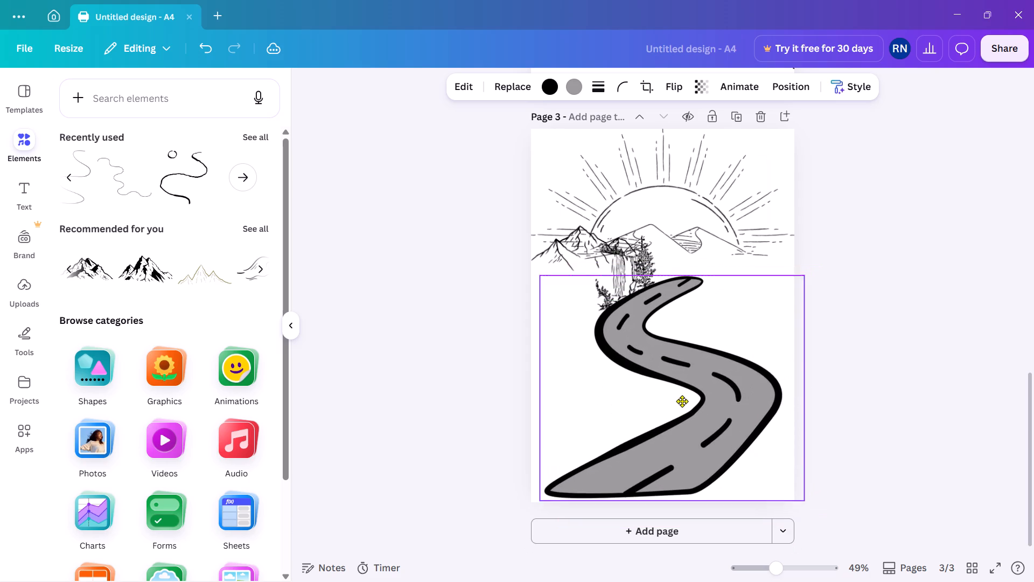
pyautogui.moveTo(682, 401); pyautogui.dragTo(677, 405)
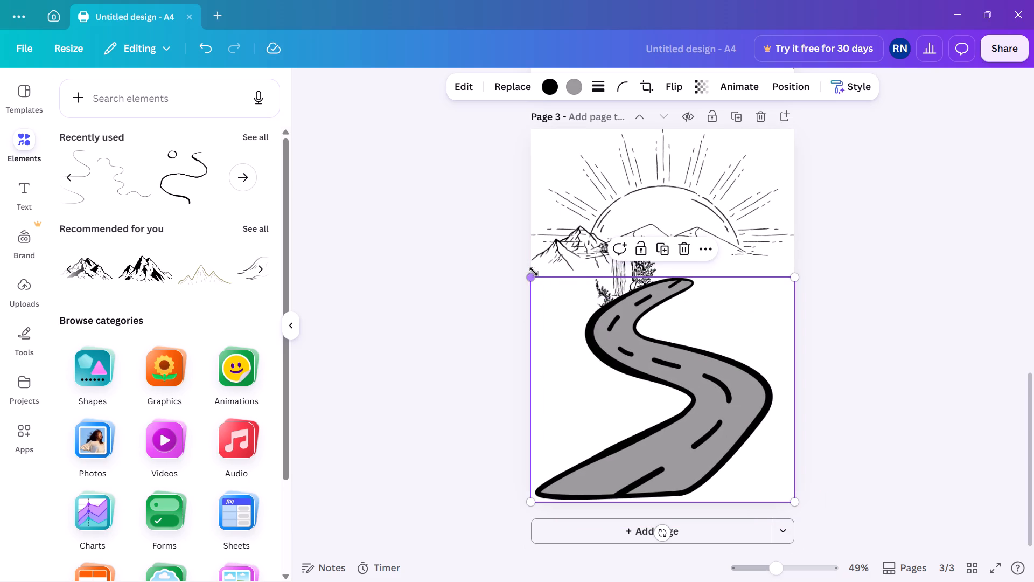
# Shrink the winding road to about two-thirds of the page width, keeping it anchored in the page's bottom-right corner.
pyautogui.moveTo(530, 274); pyautogui.dragTo(577, 316)
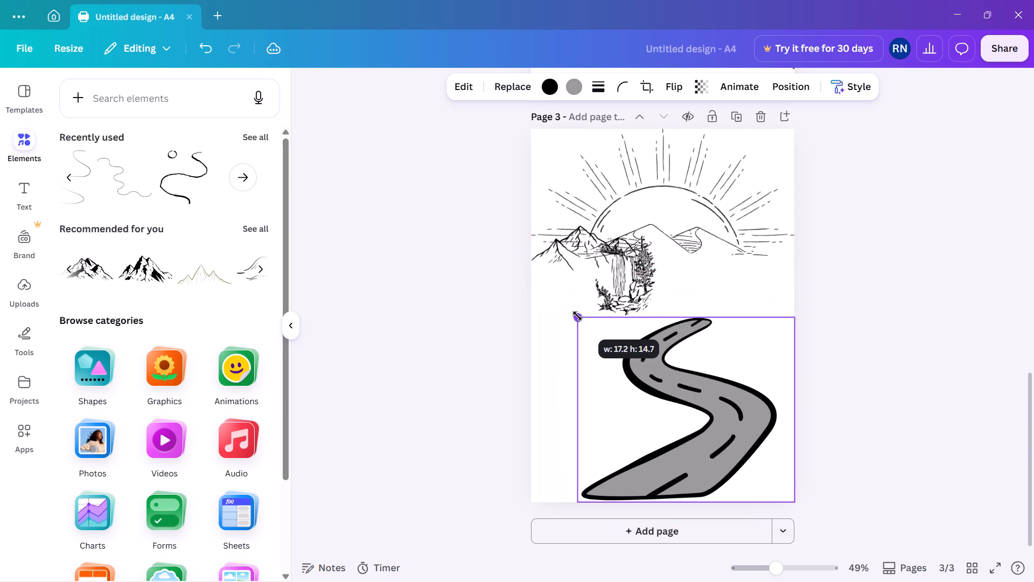
pyautogui.moveTo(577, 316); pyautogui.dragTo(626, 349)
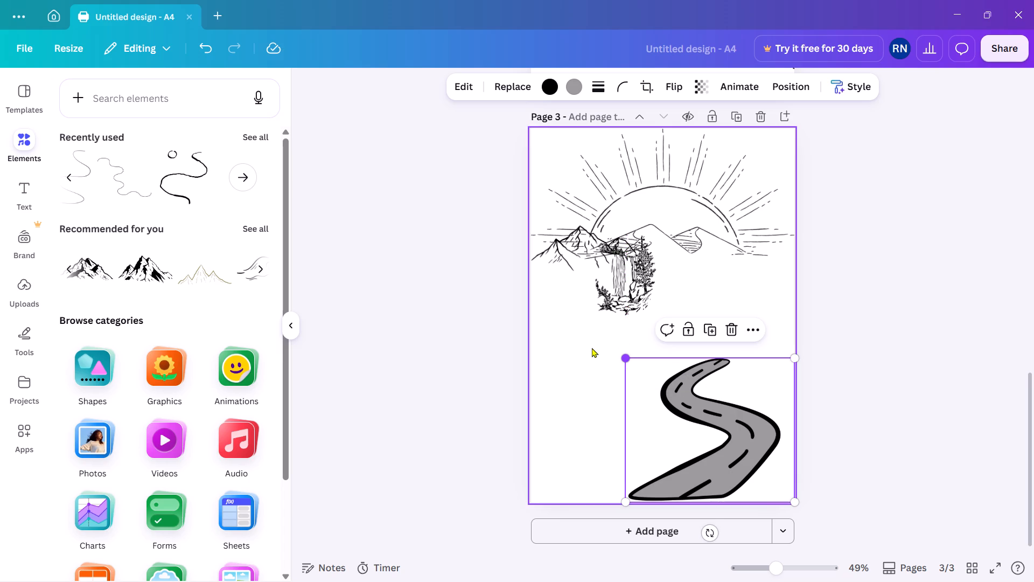
pyautogui.click(394, 356)
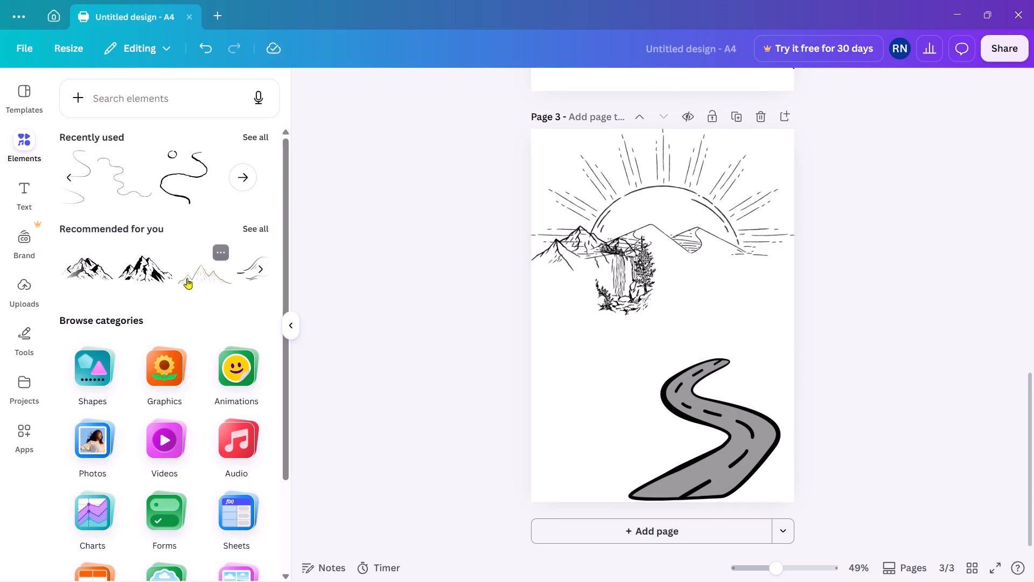
# Add the recommended wooden signpost drawing, shrink it to less than half its size, and stand it beside the road's far end.
pyautogui.click(260, 269)
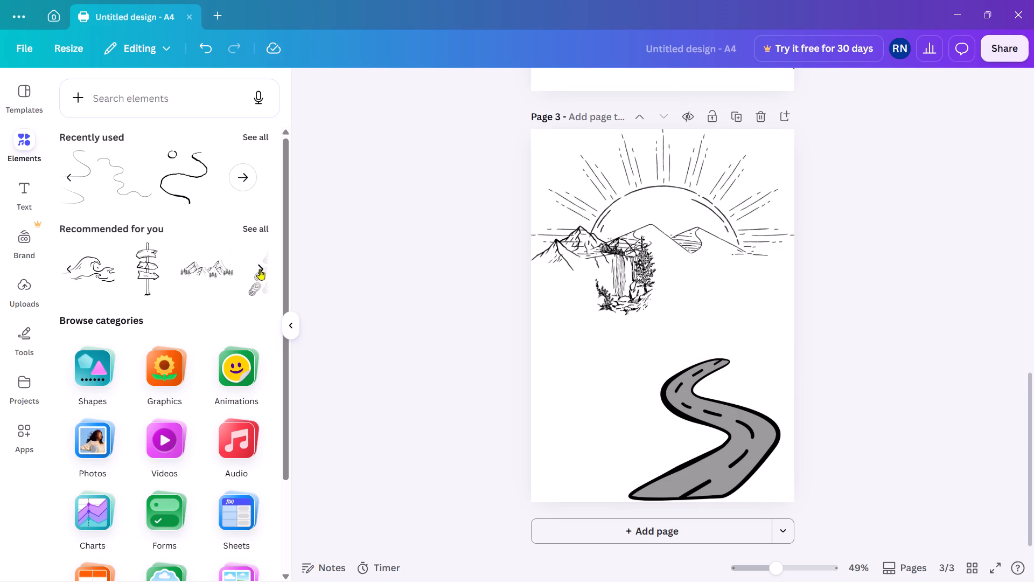
pyautogui.click(142, 264)
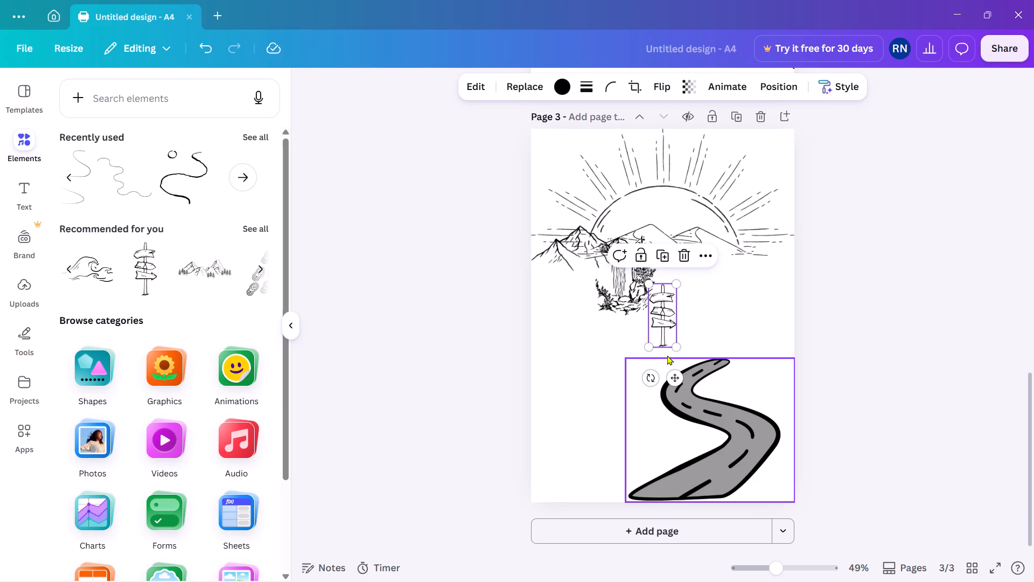
pyautogui.moveTo(666, 315); pyautogui.dragTo(673, 343)
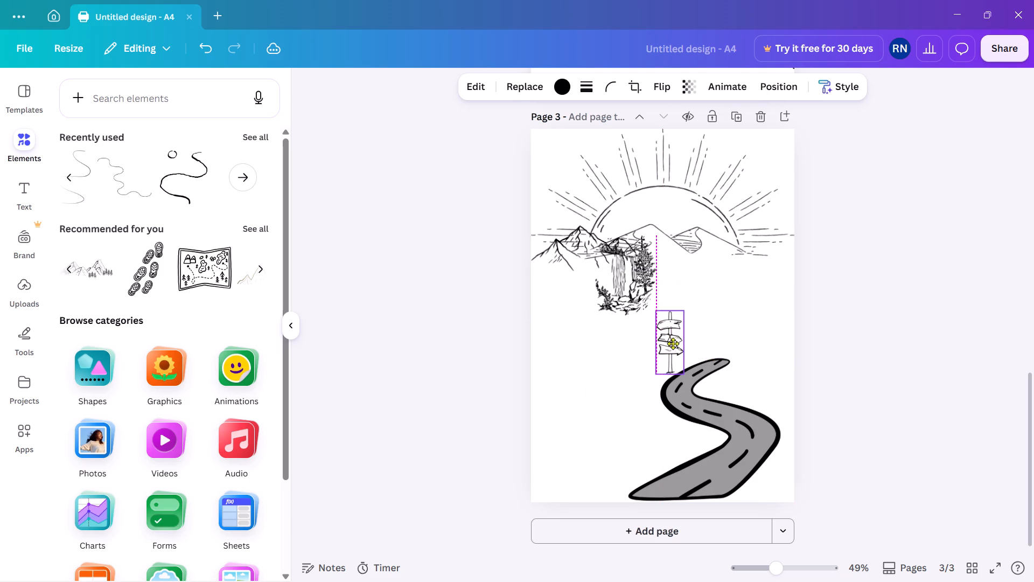
pyautogui.moveTo(673, 343); pyautogui.dragTo(673, 344)
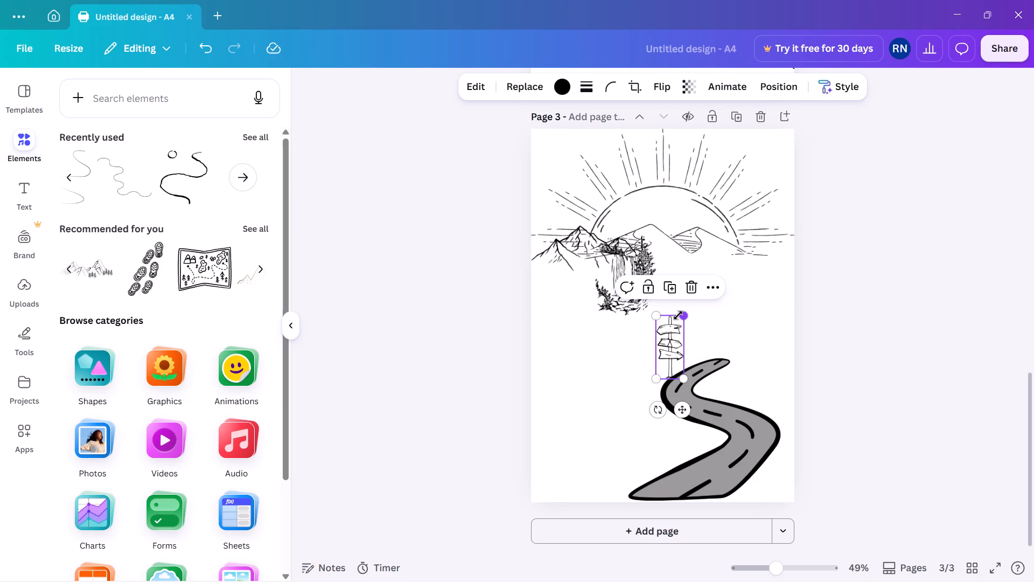
pyautogui.moveTo(679, 315); pyautogui.dragTo(677, 357)
pyautogui.moveTo(660, 363); pyautogui.dragTo(665, 363)
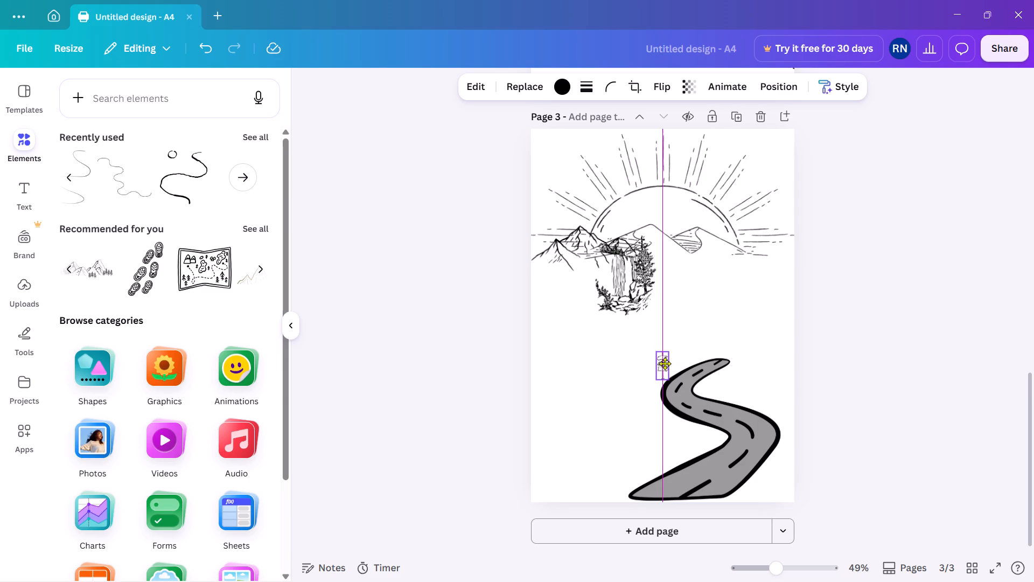
pyautogui.moveTo(665, 363); pyautogui.dragTo(689, 351)
pyautogui.click(560, 372)
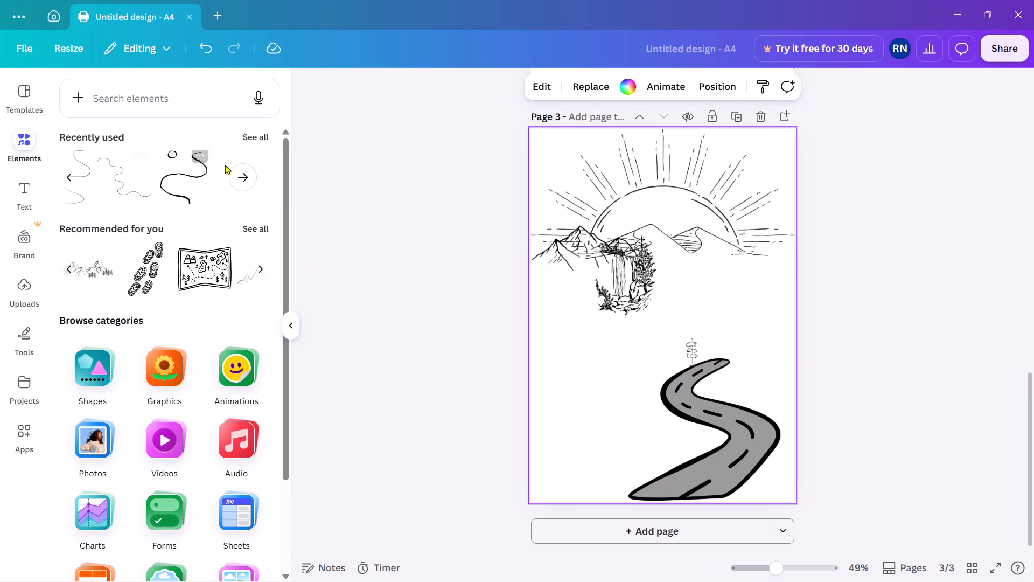
# Add the recently used hiker reading a map, shrink it to about the signpost's height, and stand it on the road's far tip.
pyautogui.click(241, 177)
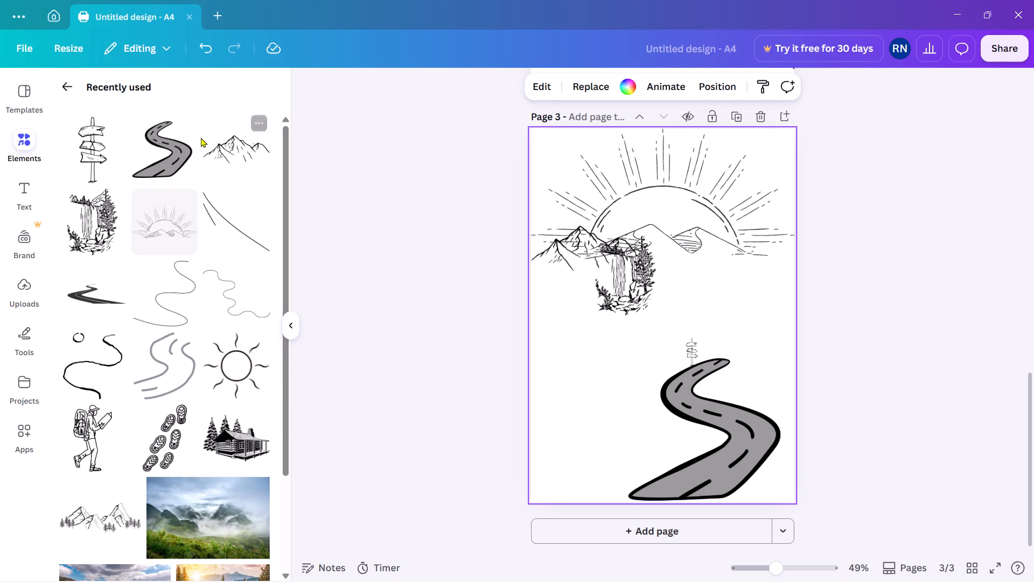
pyautogui.scroll(-2, 171, 352)
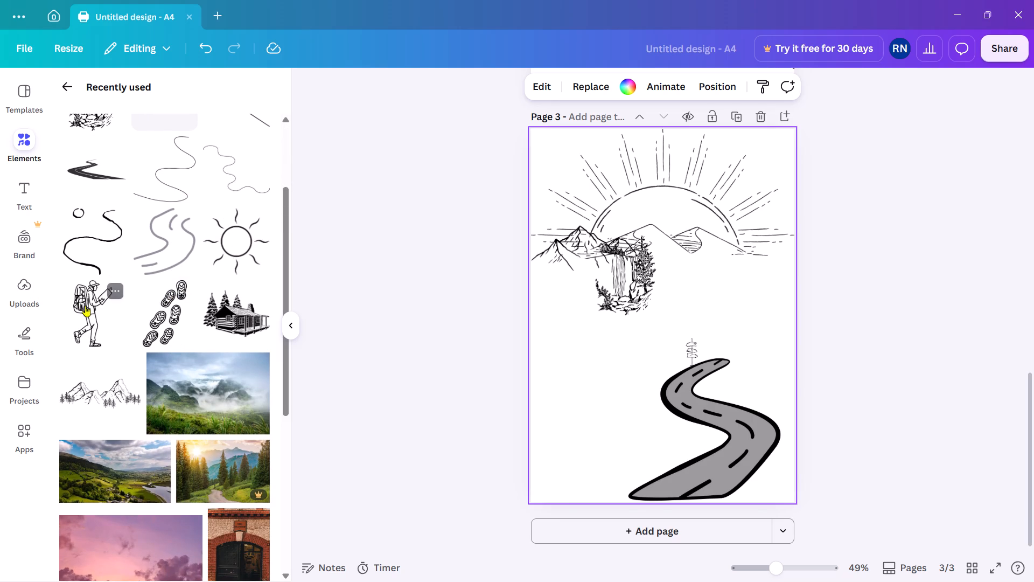
pyautogui.click(85, 306)
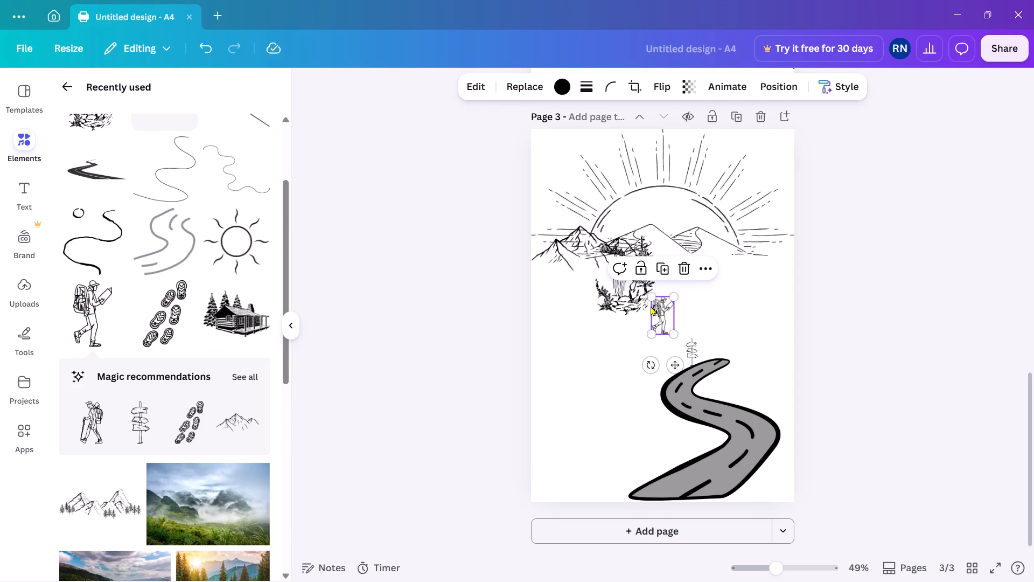
pyautogui.moveTo(659, 318); pyautogui.dragTo(674, 369)
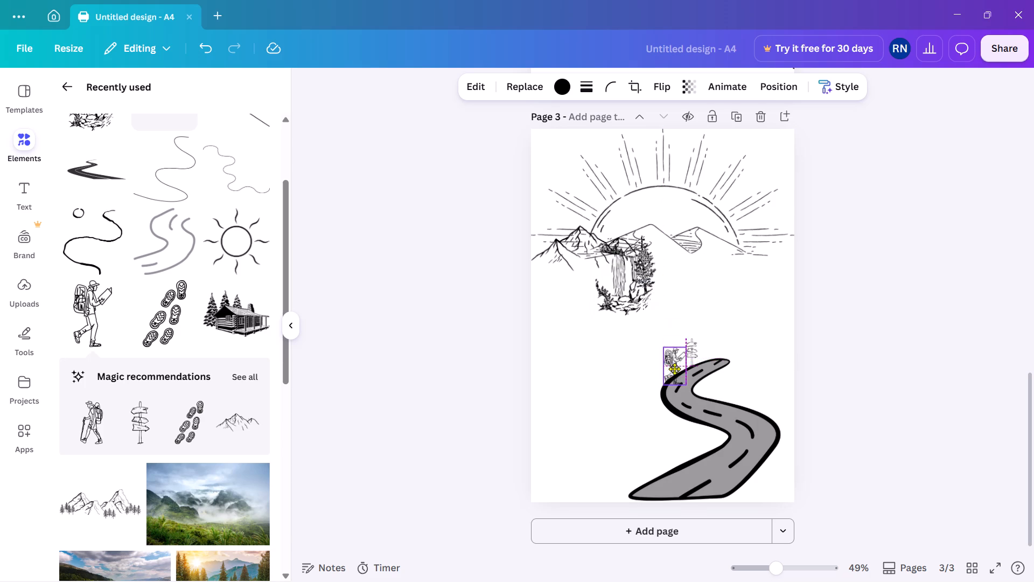
pyautogui.moveTo(674, 369); pyautogui.dragTo(711, 349)
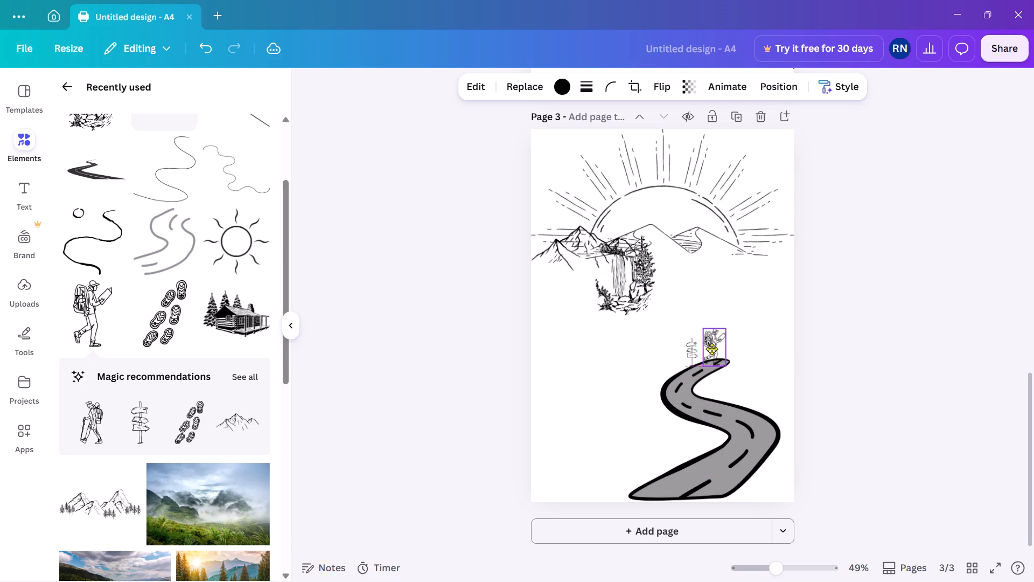
pyautogui.moveTo(711, 349); pyautogui.dragTo(719, 348)
pyautogui.click(609, 339)
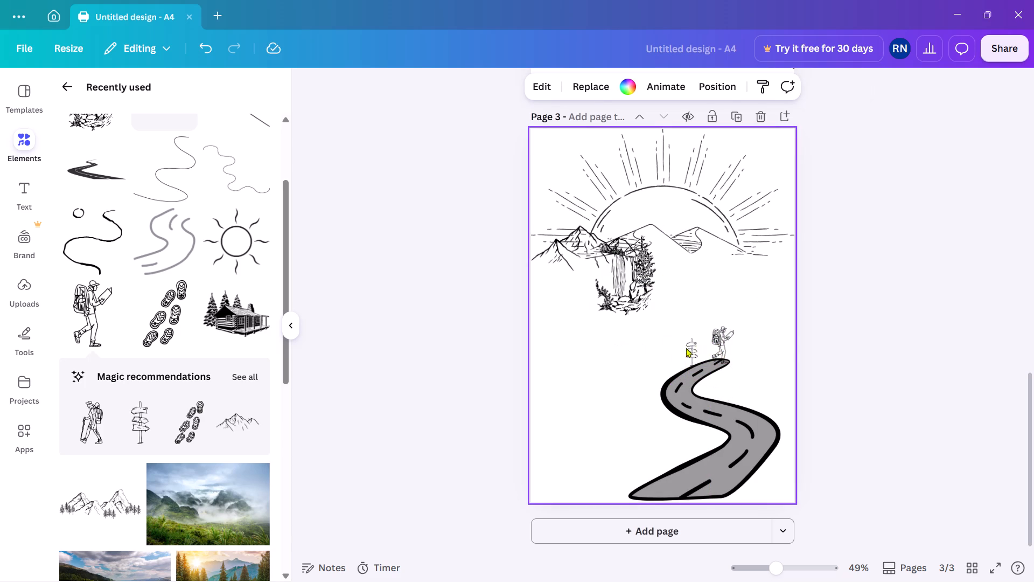
pyautogui.click(720, 342)
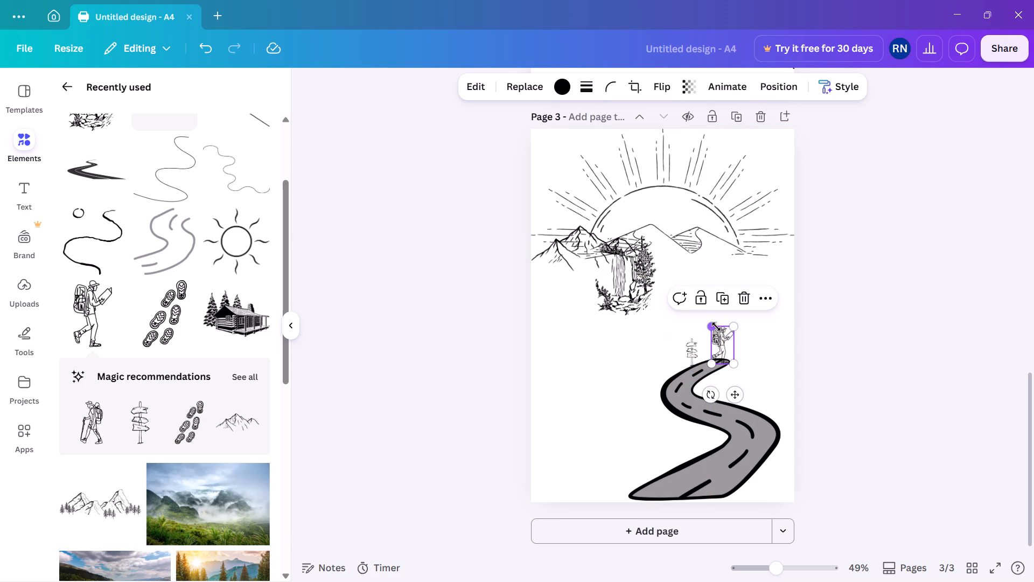
pyautogui.moveTo(717, 327); pyautogui.dragTo(722, 337)
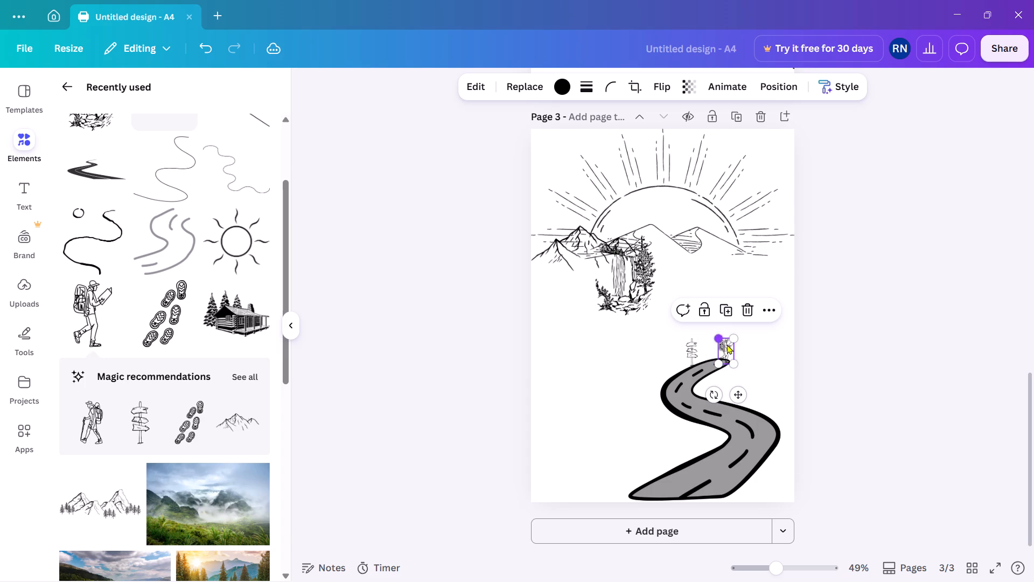
pyautogui.click(729, 347)
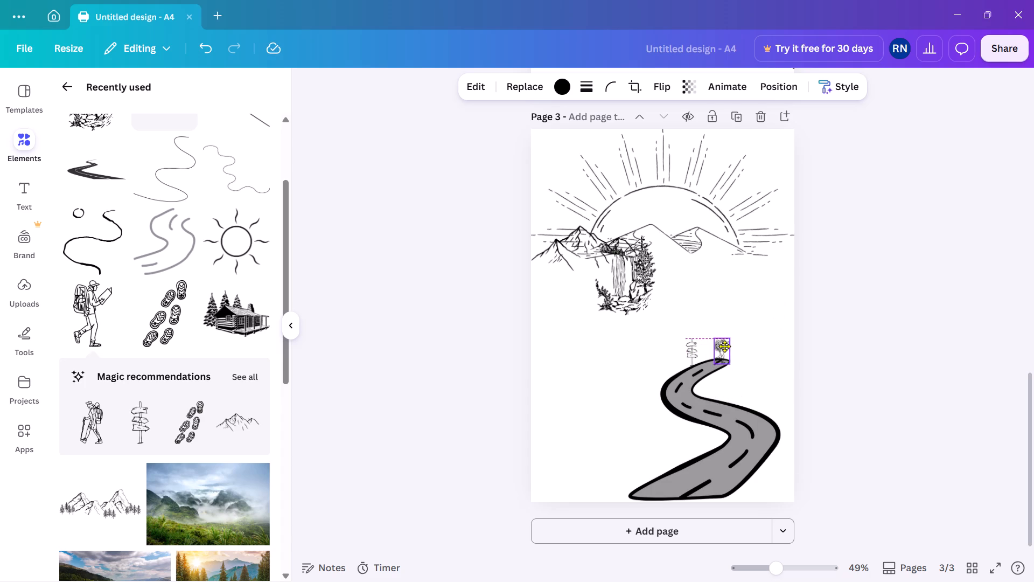
pyautogui.click(768, 351)
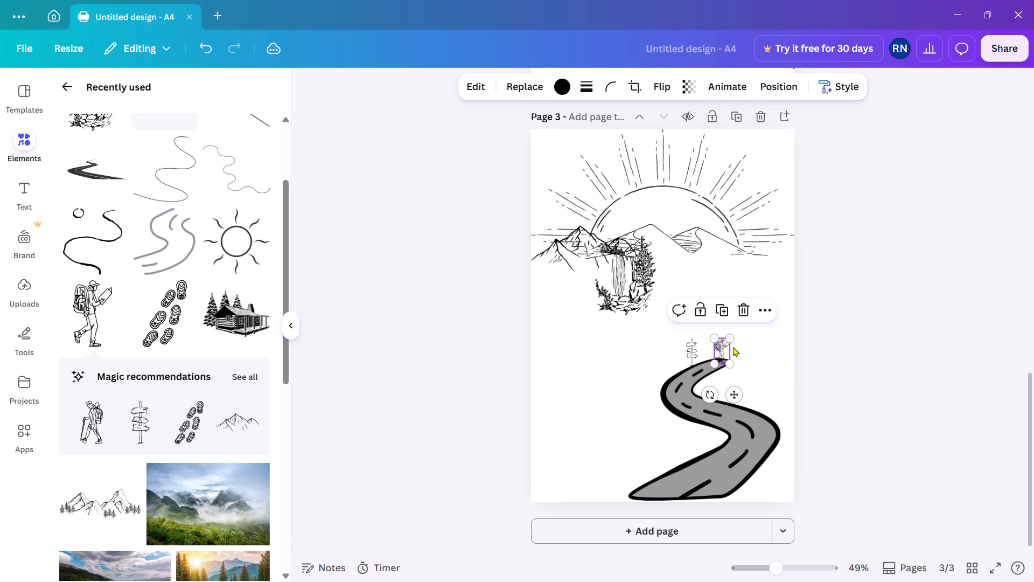
# Enlarge the signpost slightly so it stands a little taller than the hiker.
pyautogui.click(689, 343)
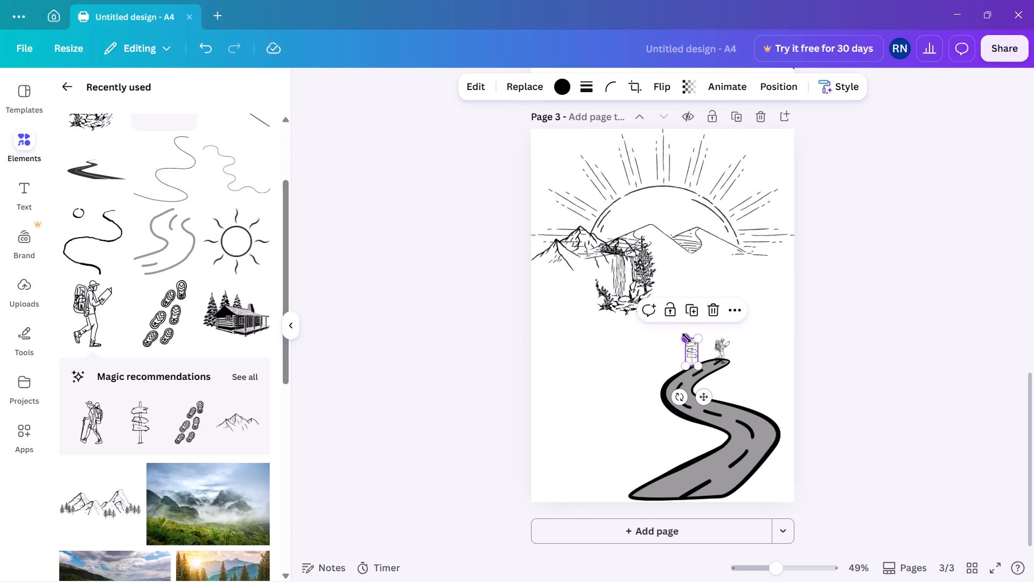
pyautogui.moveTo(687, 338); pyautogui.dragTo(688, 332)
pyautogui.click(660, 349)
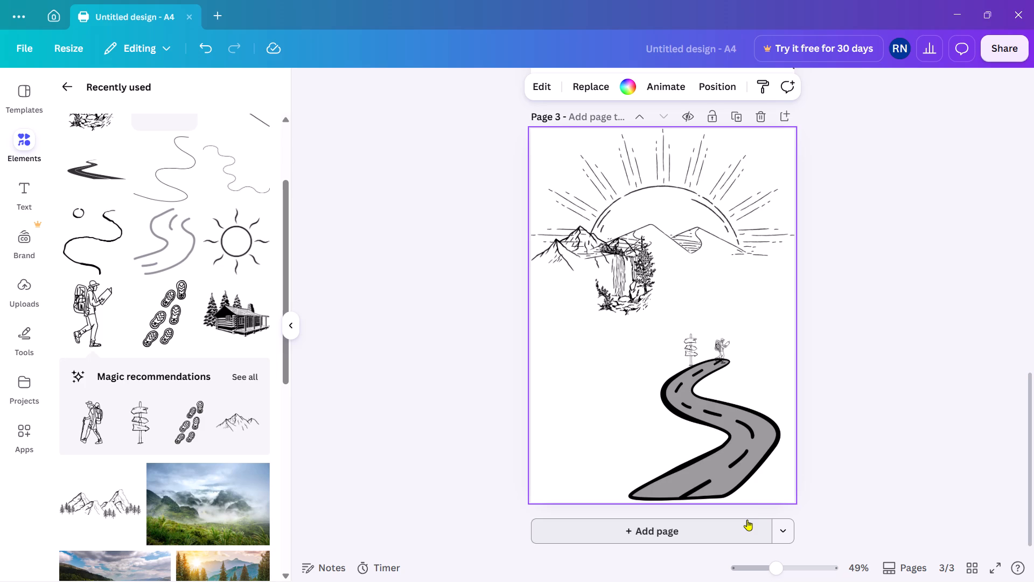
# Delete the waterfall drawing below the mountain range.
pyautogui.click(636, 302)
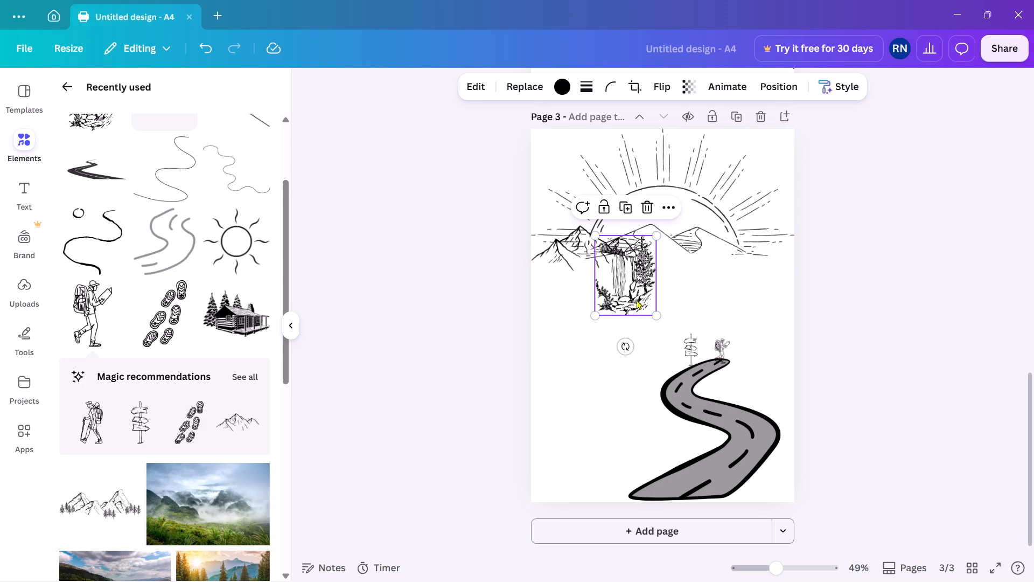
pyautogui.click(639, 206)
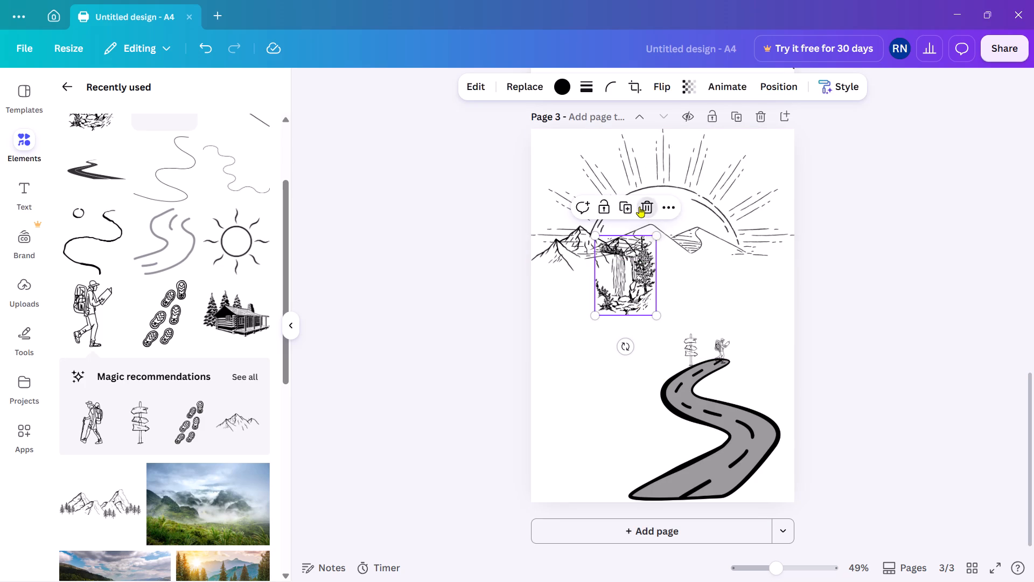
pyautogui.click(591, 358)
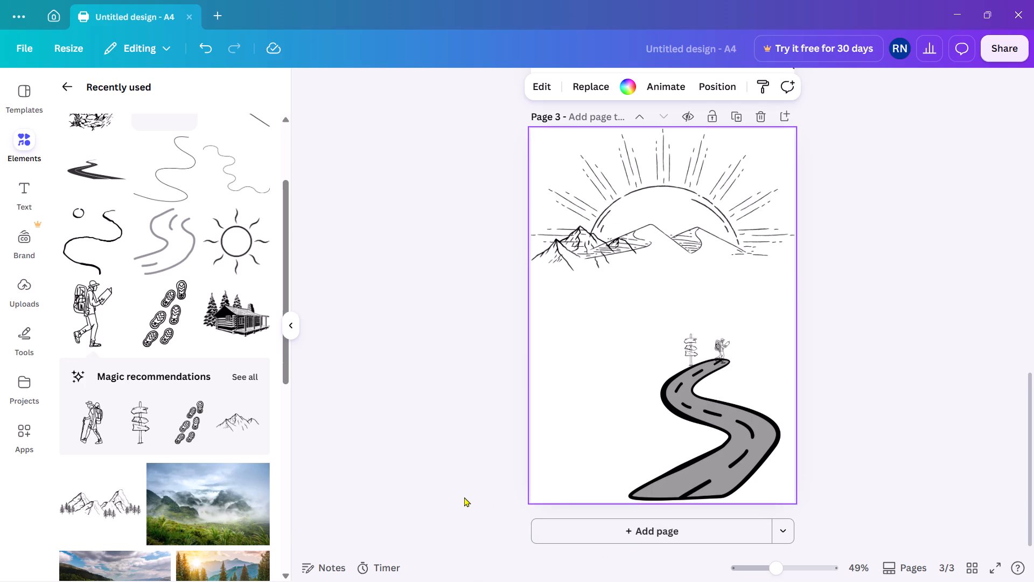
# Add the recommended hiker with a walking stick, shrink it to the first hiker's height, and place it just right of that hiker.
pyautogui.click(97, 421)
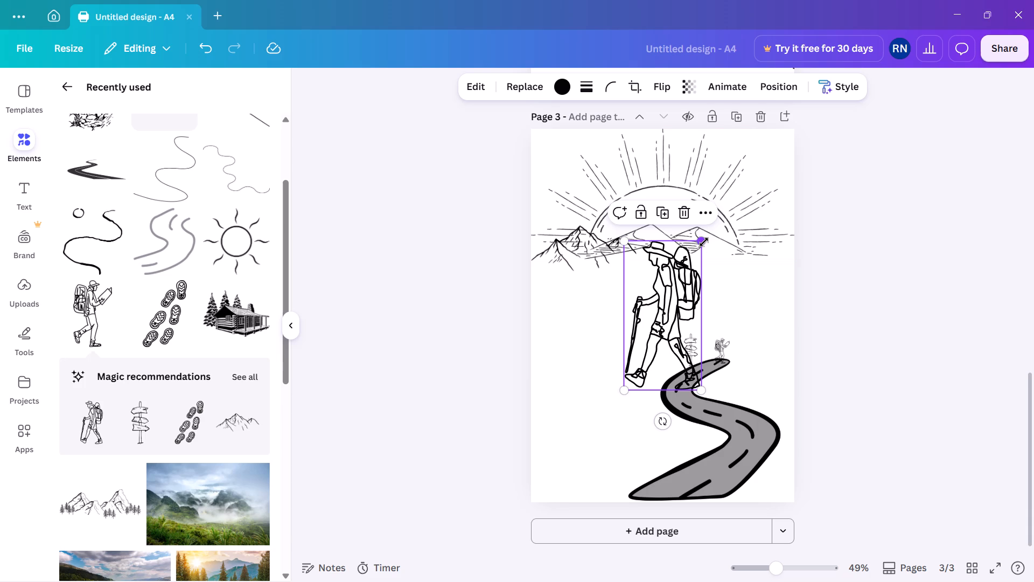
pyautogui.moveTo(704, 242); pyautogui.dragTo(645, 330)
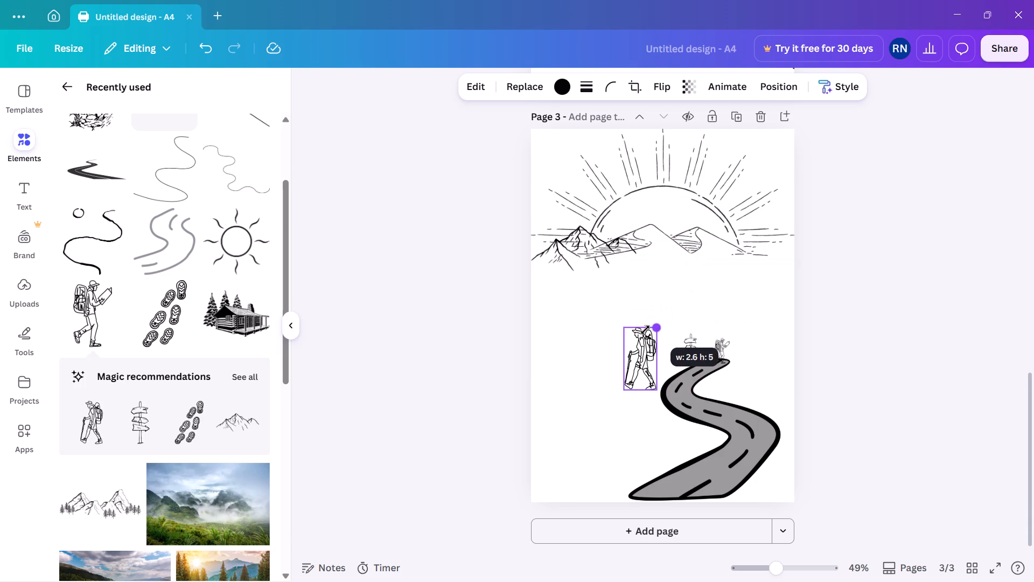
pyautogui.moveTo(645, 330); pyautogui.dragTo(622, 359)
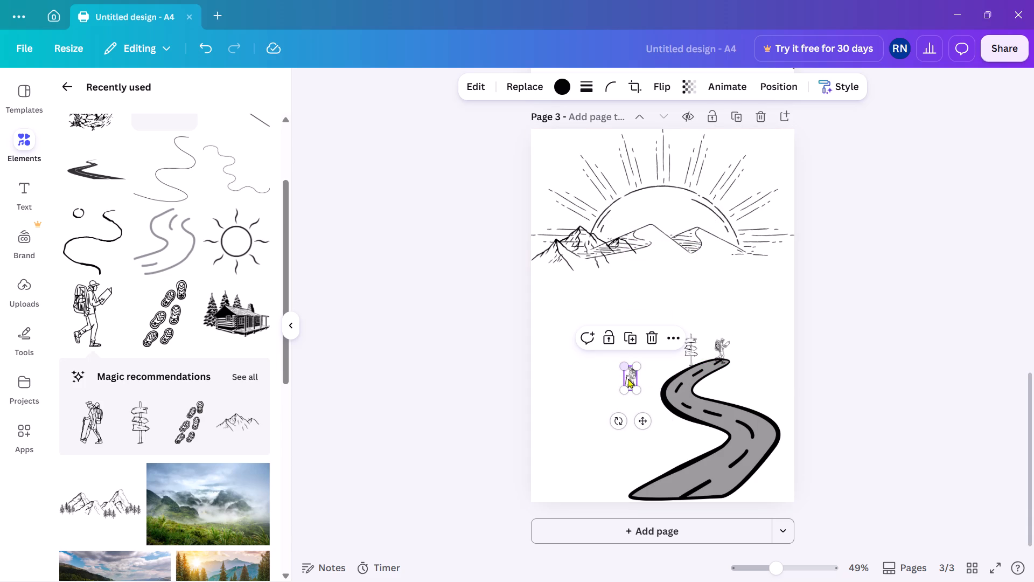
pyautogui.moveTo(628, 378); pyautogui.dragTo(746, 357)
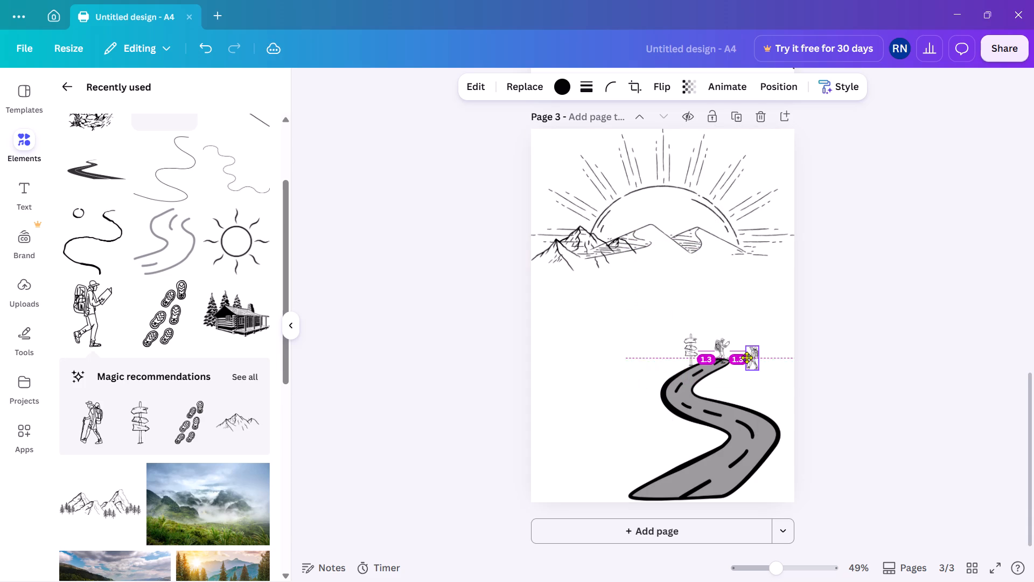
pyautogui.moveTo(746, 357); pyautogui.dragTo(730, 352)
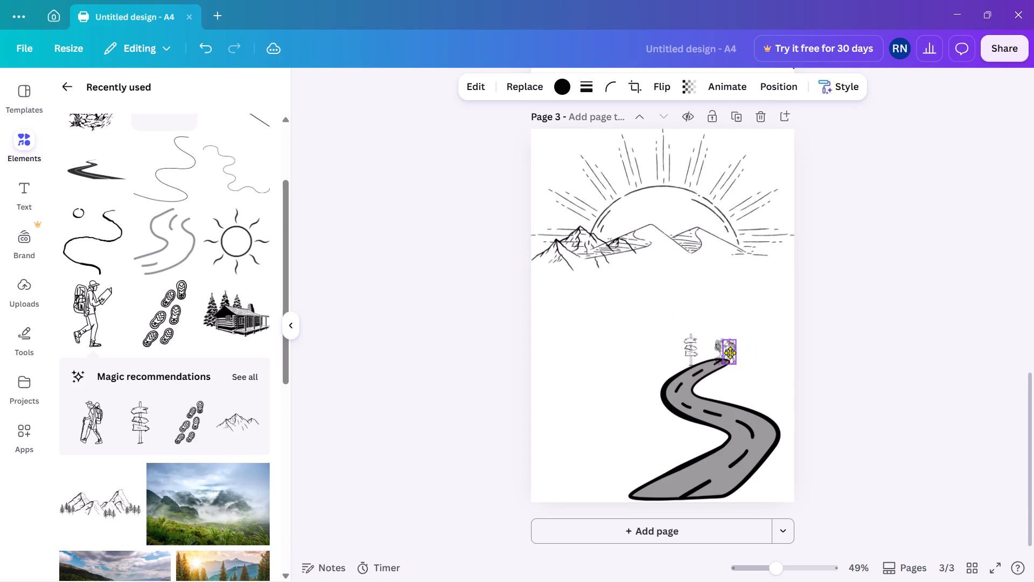
pyautogui.moveTo(730, 352); pyautogui.dragTo(731, 352)
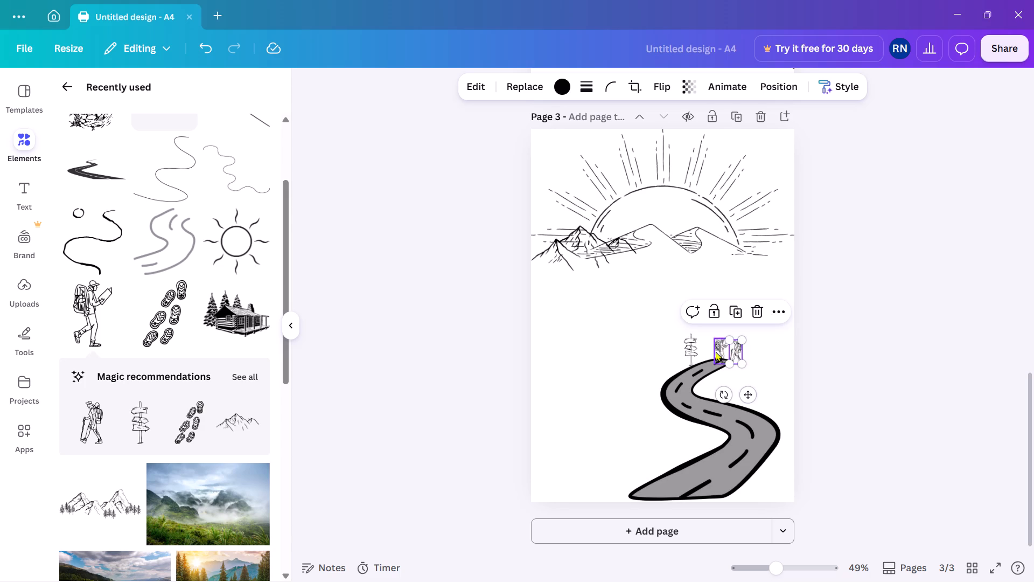
# Move the two hikers closer together so they stand side by side on the road's far tip, near the signpost.
pyautogui.click(716, 351)
pyautogui.moveTo(717, 349); pyautogui.dragTo(716, 347)
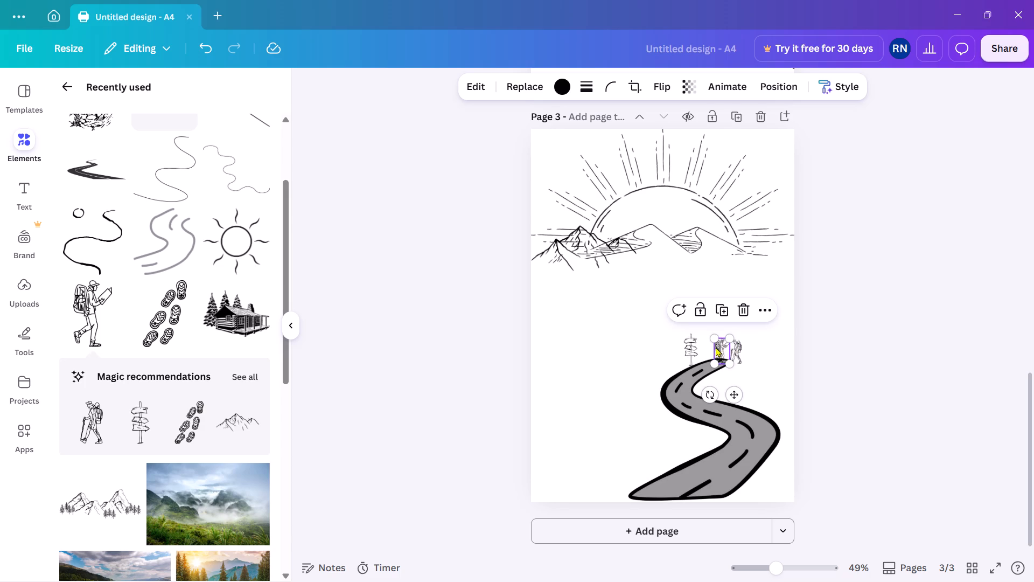
pyautogui.moveTo(716, 347); pyautogui.dragTo(710, 349)
pyautogui.click(735, 349)
pyautogui.moveTo(735, 349); pyautogui.dragTo(729, 350)
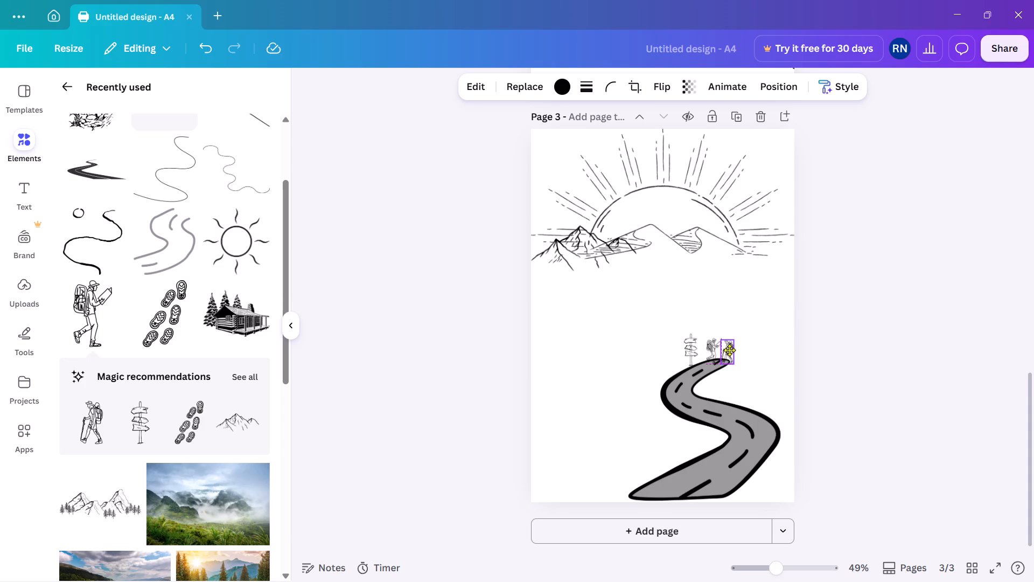
pyautogui.moveTo(729, 350); pyautogui.dragTo(723, 348)
pyautogui.moveTo(723, 348); pyautogui.dragTo(726, 347)
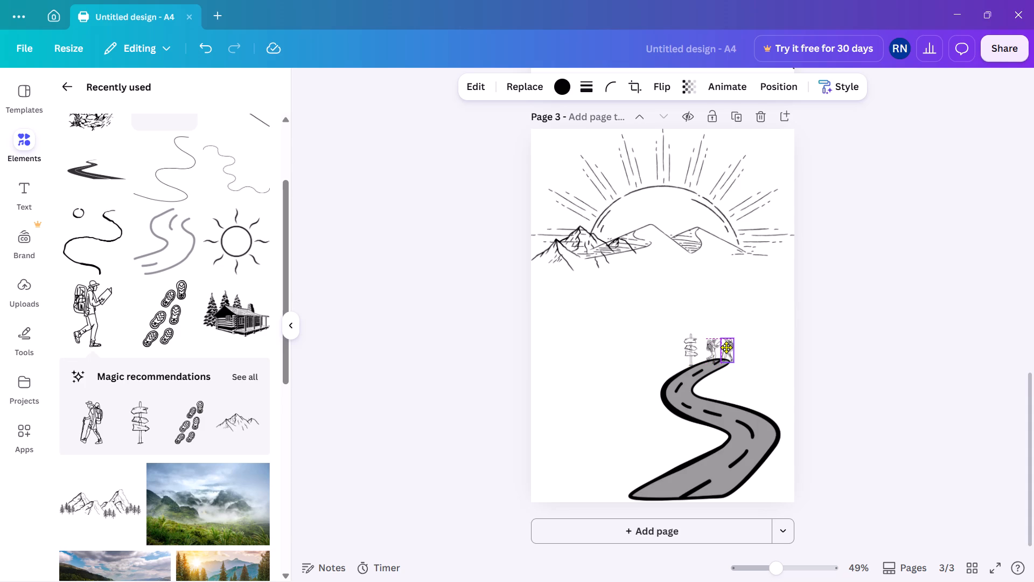
pyautogui.moveTo(726, 347); pyautogui.dragTo(722, 347)
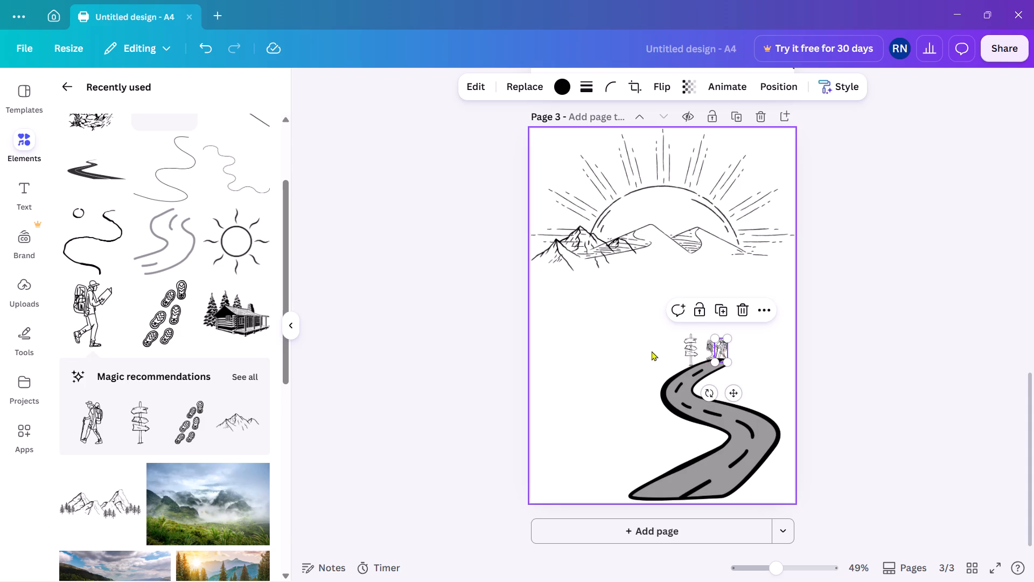
pyautogui.click(639, 353)
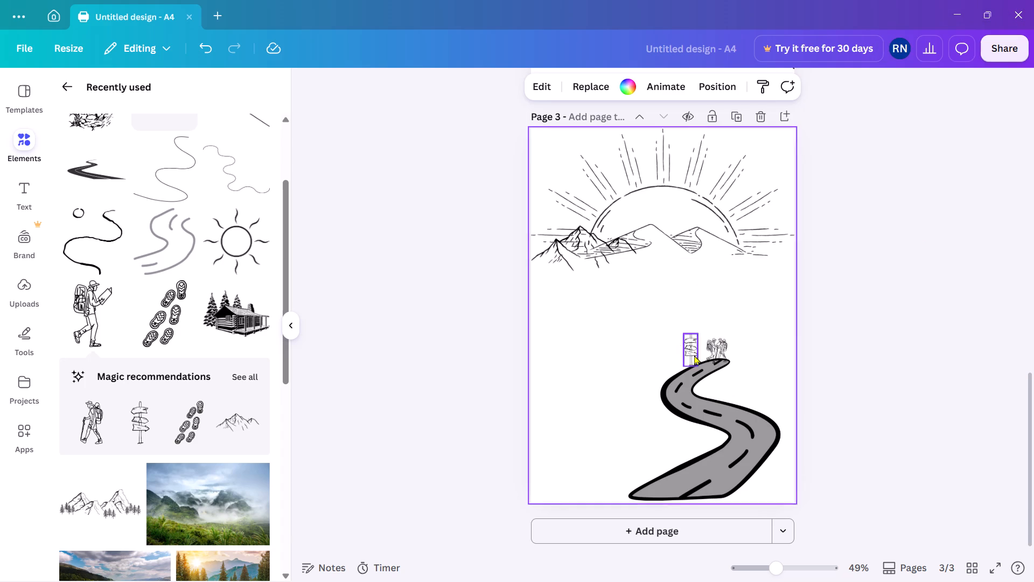
# Delete the sunrise drawing behind the mountain range on page 3.
pyautogui.scroll(3, 509, 447)
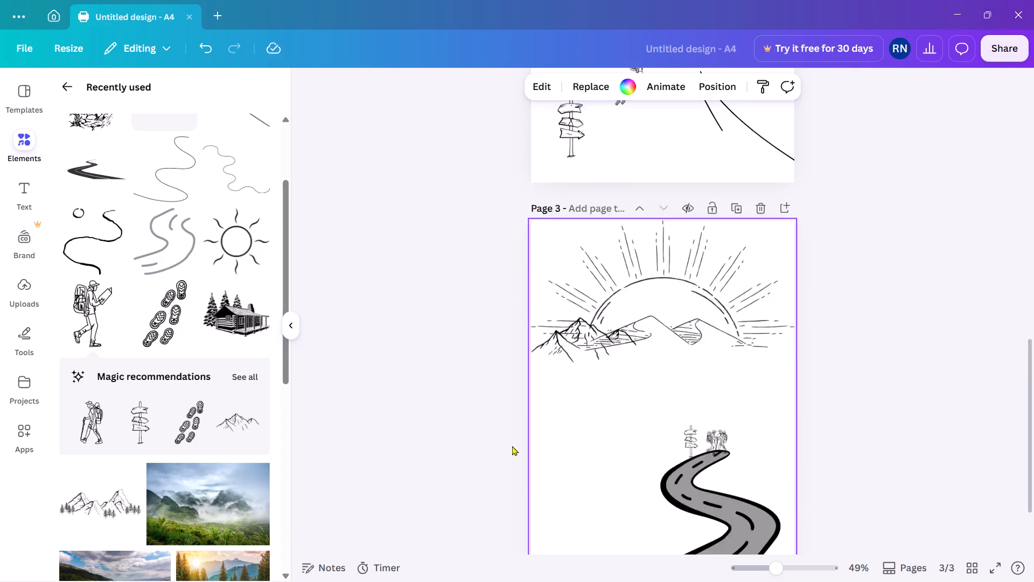
pyautogui.scroll(-3, 513, 445)
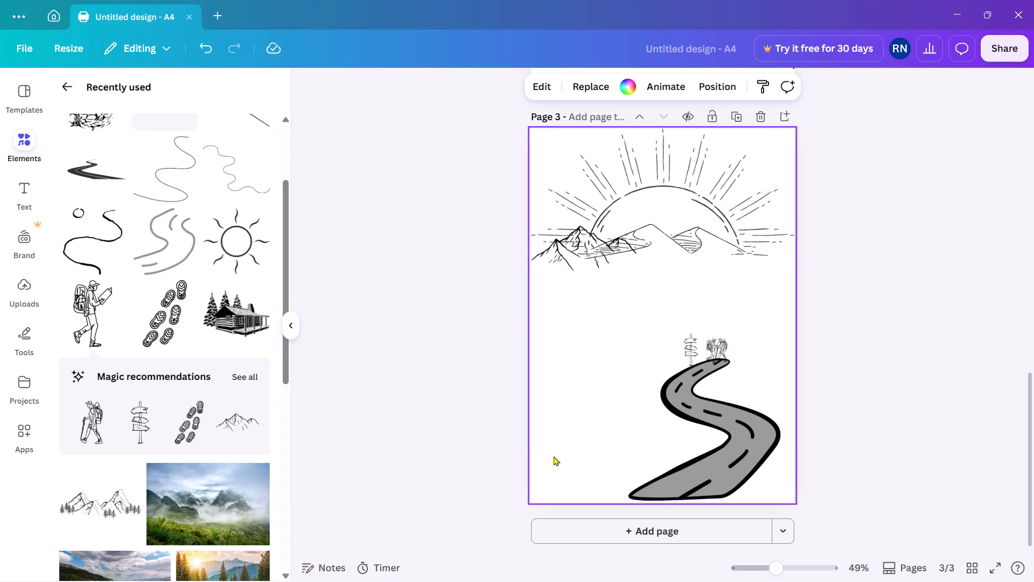
pyautogui.click(675, 202)
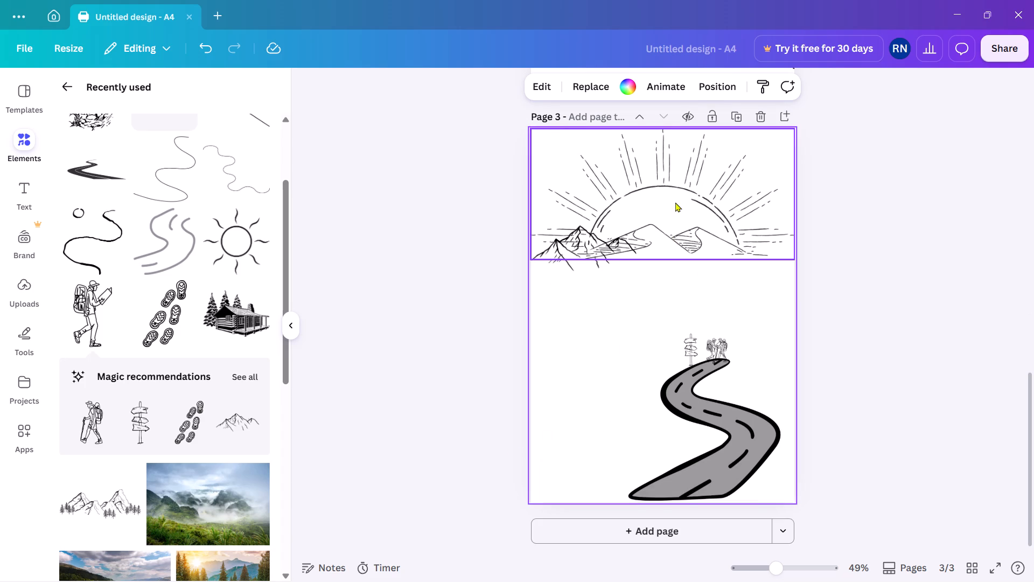
pyautogui.click(685, 286)
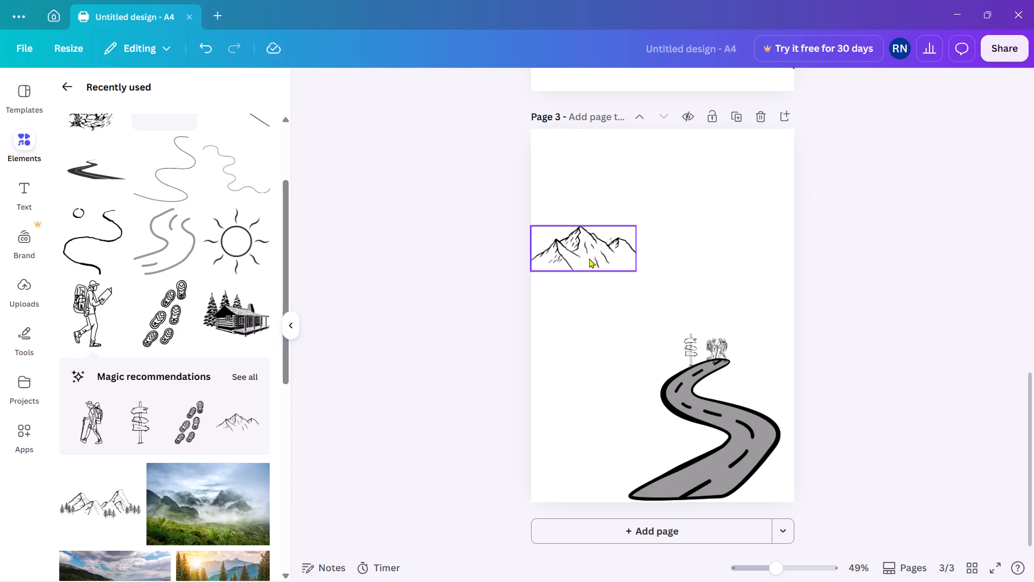
# Enlarge the mountain range to the full page width, about 21 by 9, and align it with the page's top edge.
pyautogui.click(589, 260)
pyautogui.moveTo(640, 272); pyautogui.dragTo(708, 290)
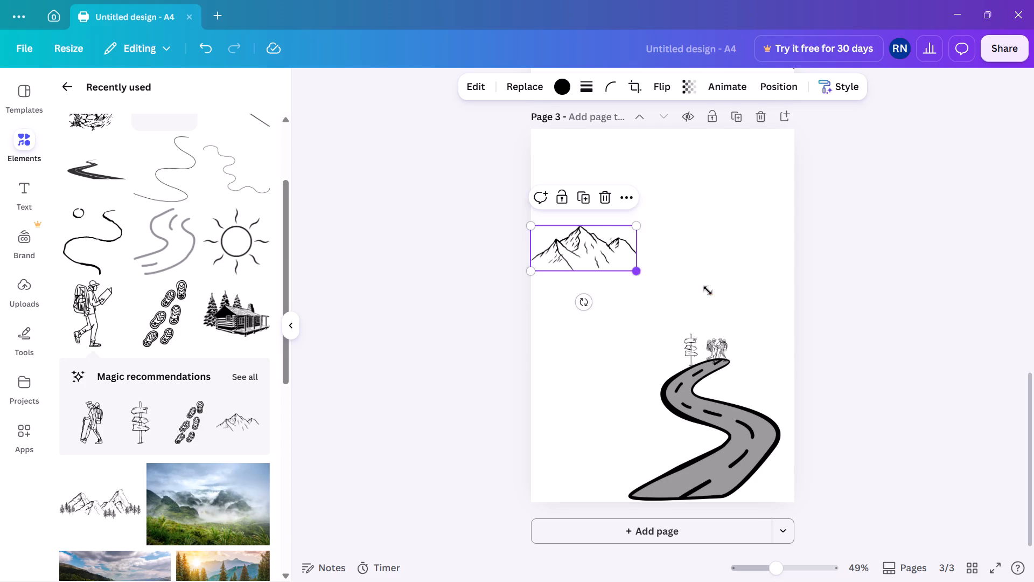
pyautogui.moveTo(708, 290); pyautogui.dragTo(800, 331)
pyautogui.moveTo(646, 288); pyautogui.dragTo(649, 242)
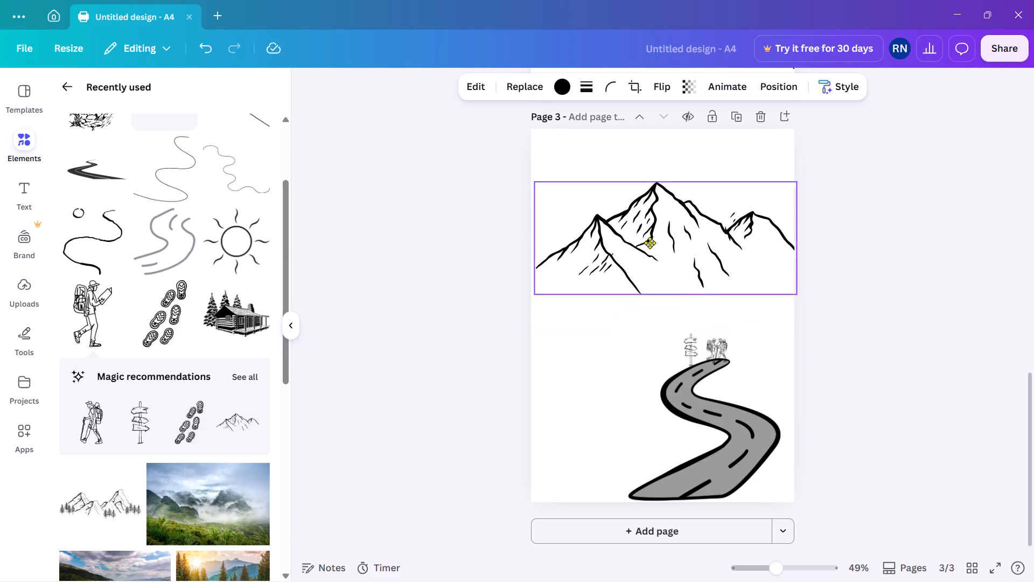
pyautogui.moveTo(649, 242); pyautogui.dragTo(651, 192)
pyautogui.click(556, 269)
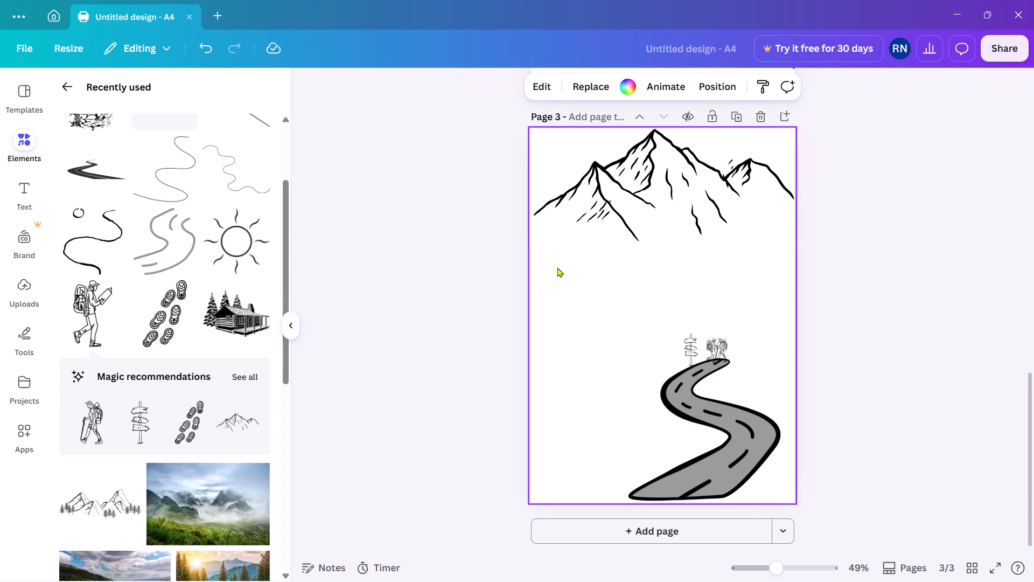
pyautogui.click(581, 198)
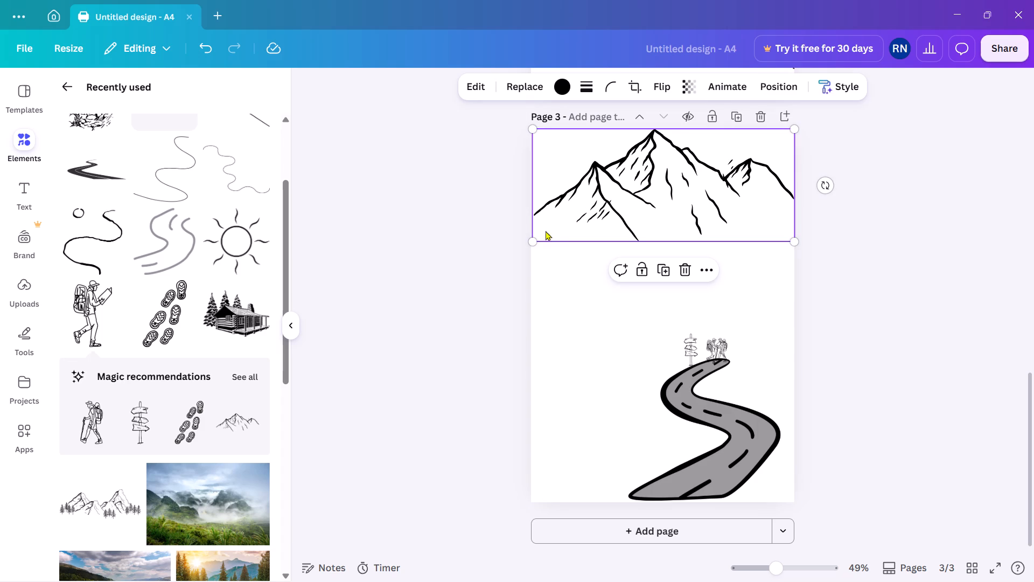
pyautogui.click(535, 237)
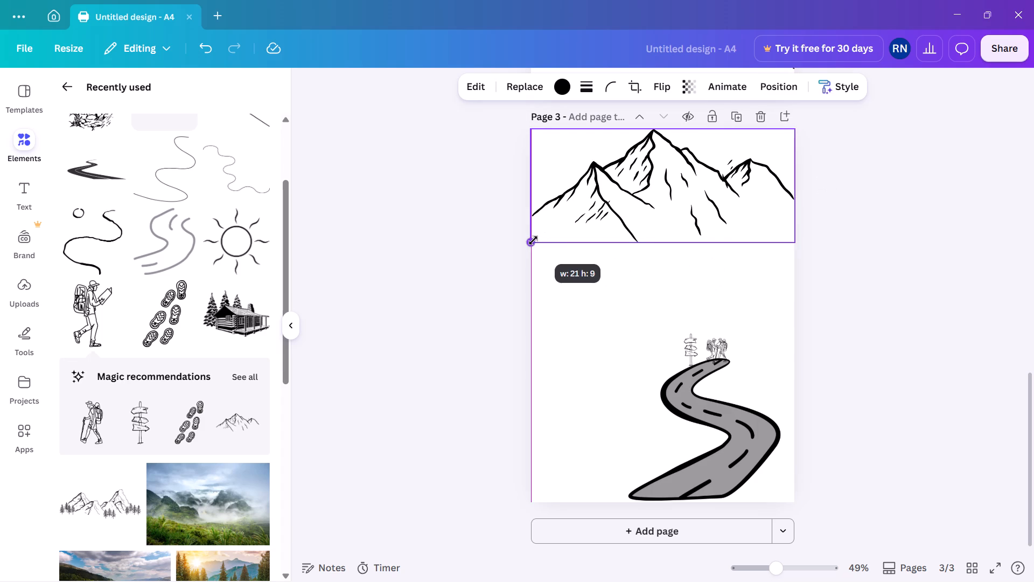
pyautogui.click(569, 307)
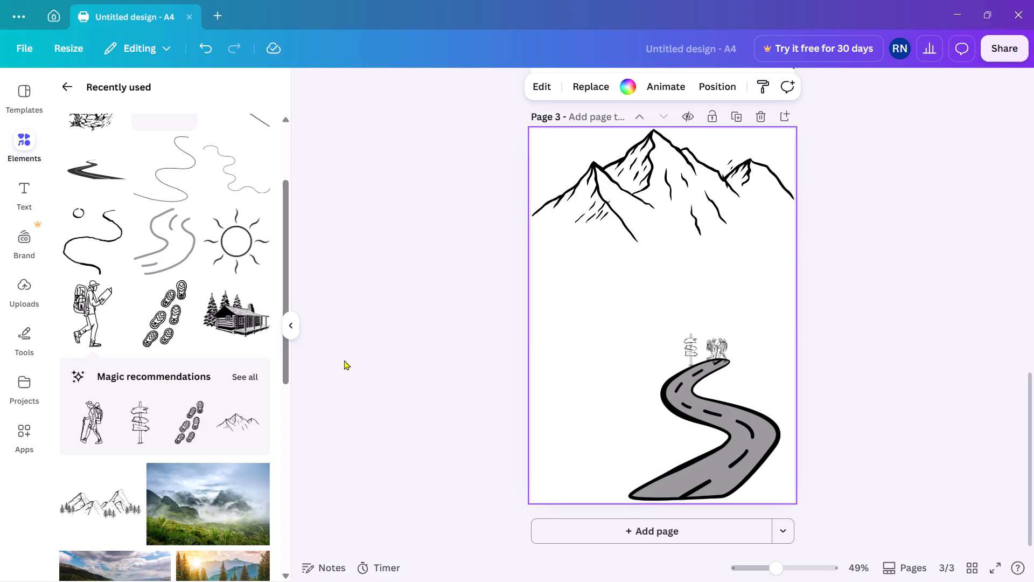
# Add the recently used grey winding path, shrink it to under half its size, and place it just right of the hikers at the road's tip.
pyautogui.scroll(-4, 197, 354)
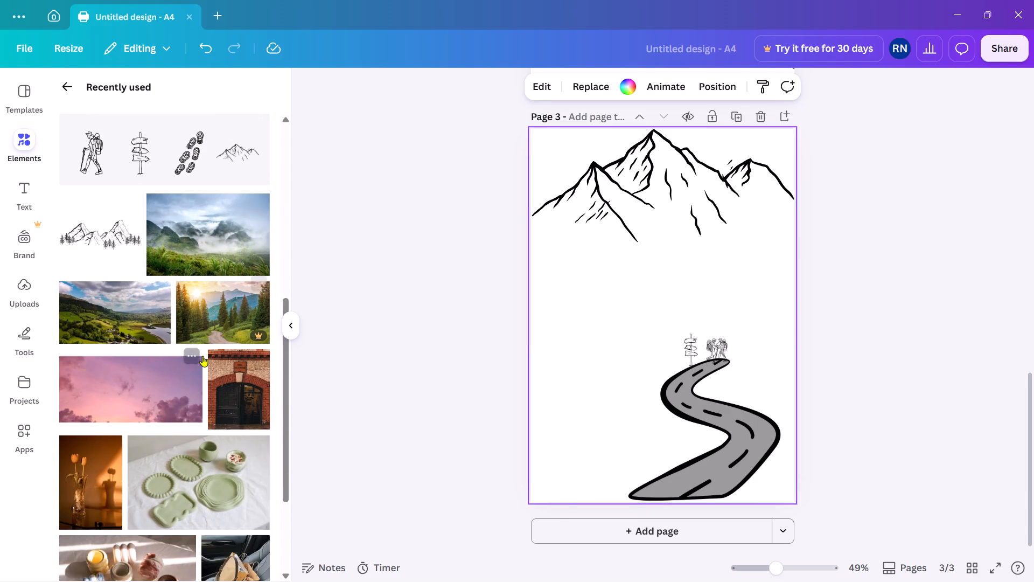
pyautogui.scroll(-5, 202, 356)
pyautogui.scroll(5, 207, 355)
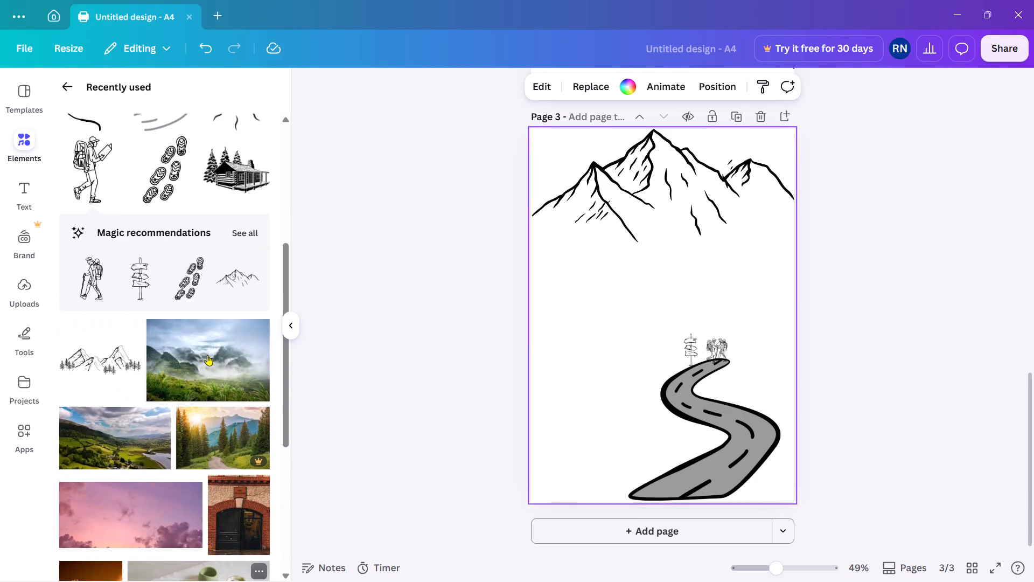
pyautogui.scroll(7, 207, 355)
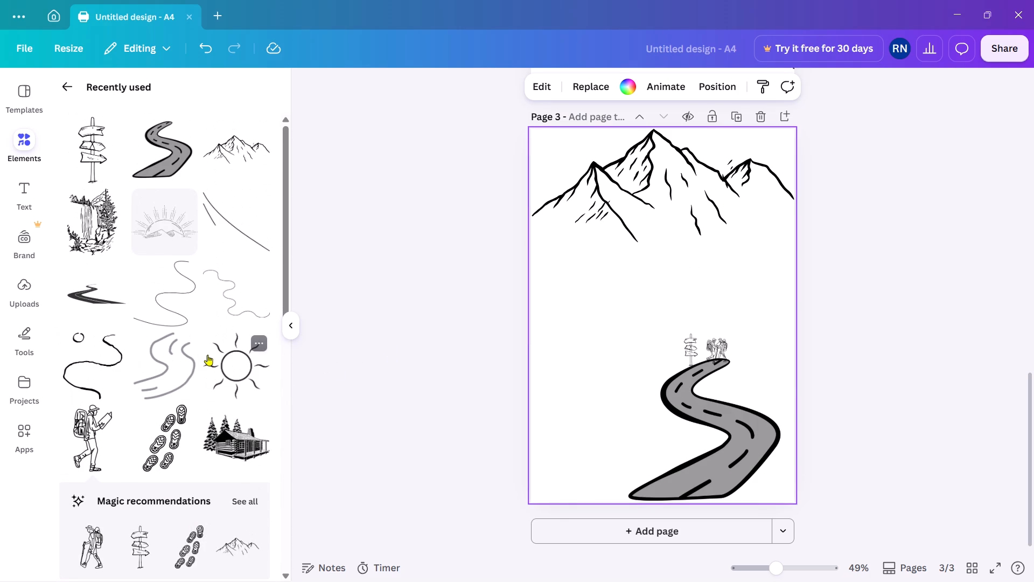
pyautogui.scroll(2, 207, 354)
pyautogui.click(167, 382)
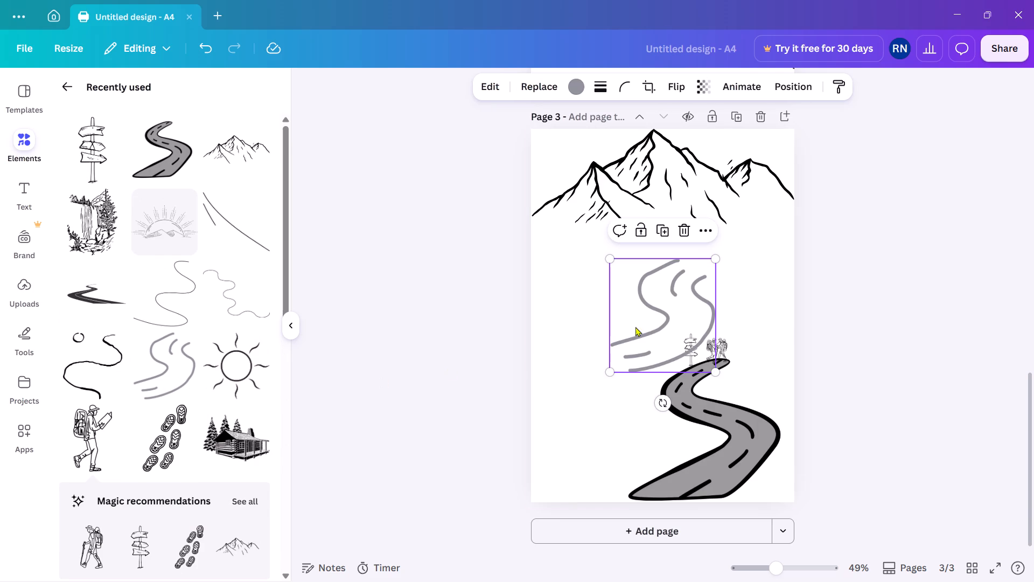
pyautogui.moveTo(611, 370); pyautogui.dragTo(617, 366)
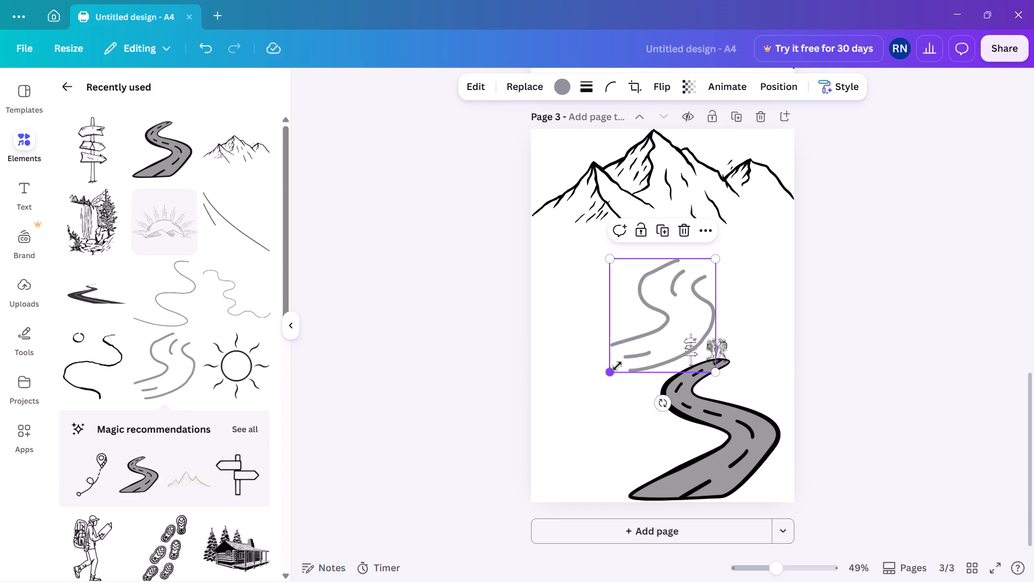
pyautogui.moveTo(617, 366); pyautogui.dragTo(669, 315)
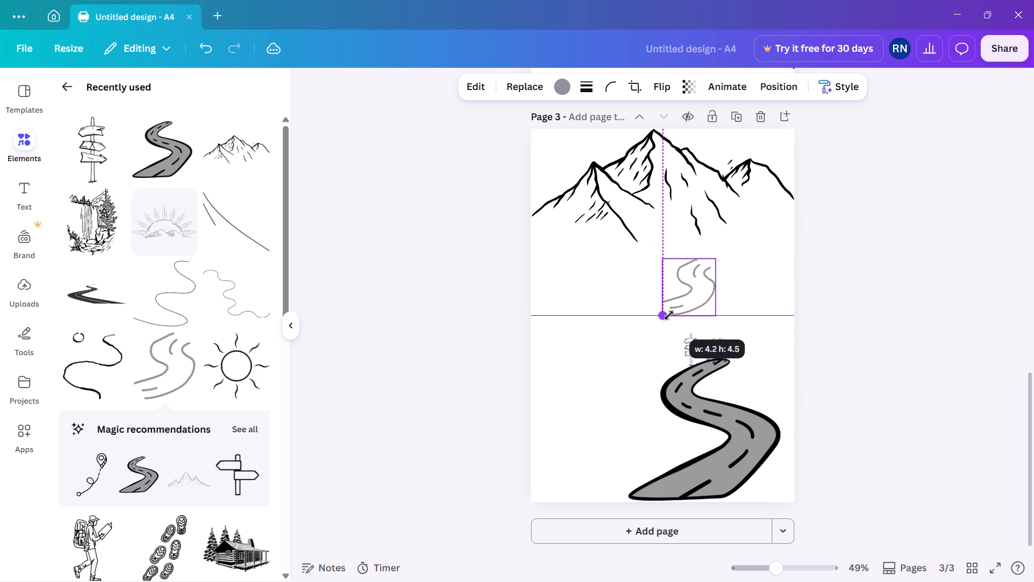
pyautogui.moveTo(669, 315); pyautogui.dragTo(673, 309)
pyautogui.moveTo(698, 285); pyautogui.dragTo(726, 317)
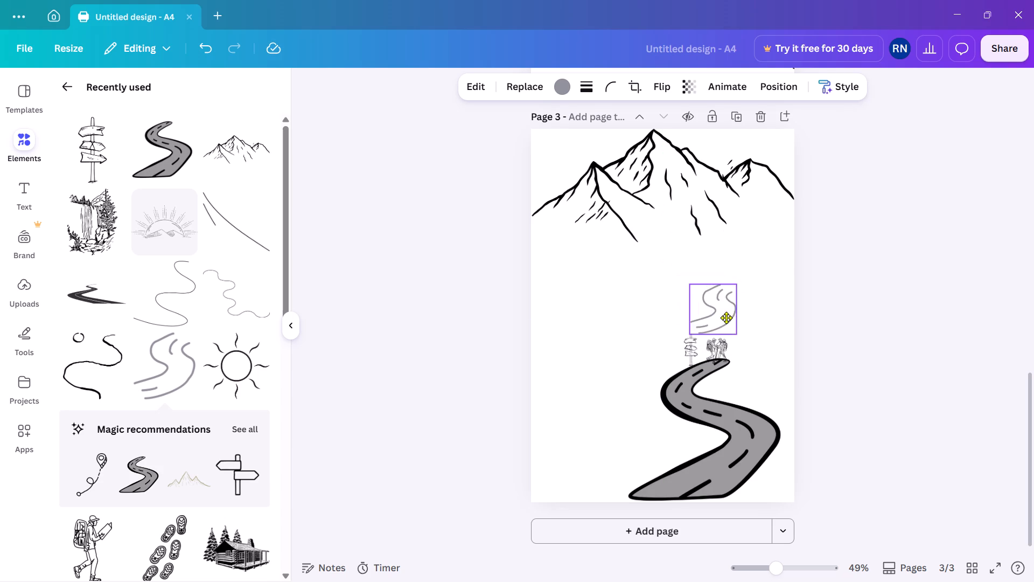
pyautogui.moveTo(726, 317); pyautogui.dragTo(742, 344)
pyautogui.click(649, 309)
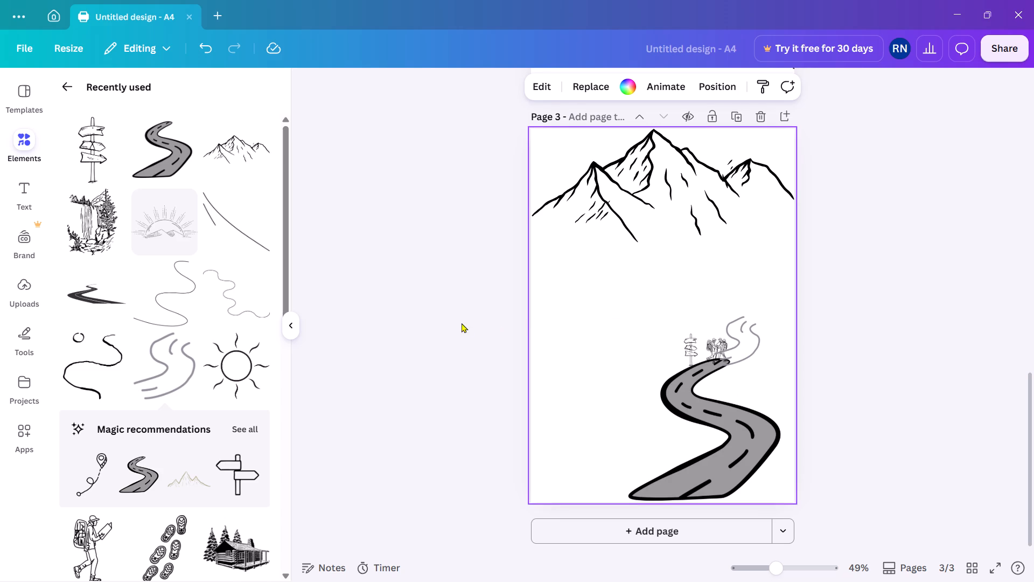
# Add a second grey winding path and place it up and right of the first, continuing the trail to the page's right edge.
pyautogui.click(176, 353)
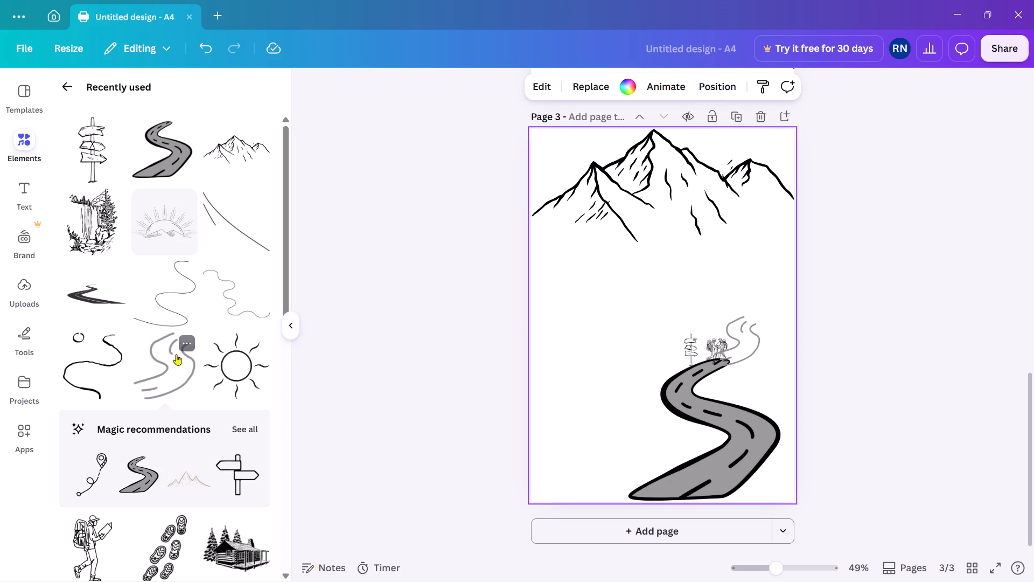
pyautogui.moveTo(658, 312); pyautogui.dragTo(659, 312)
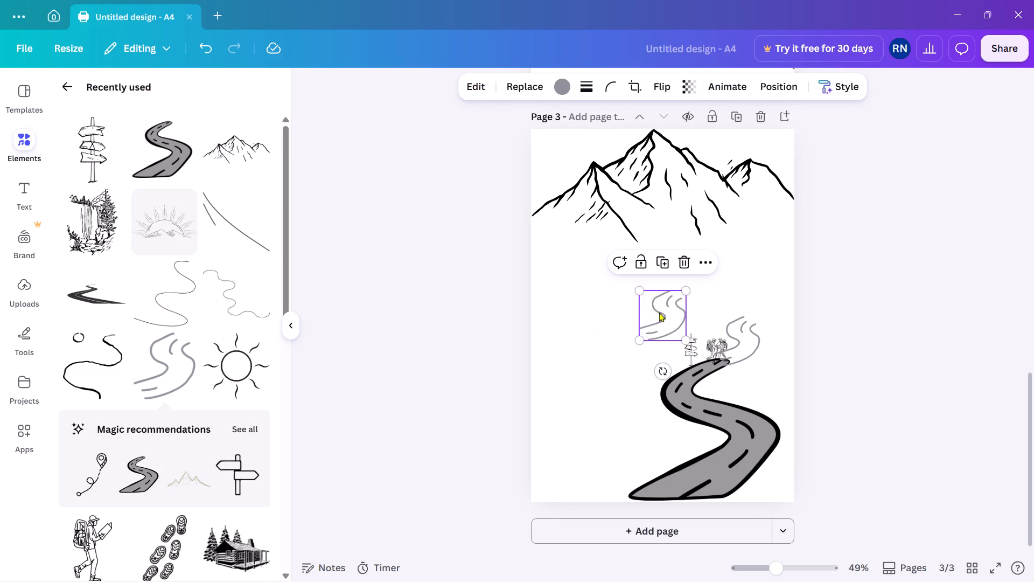
pyautogui.moveTo(659, 312); pyautogui.dragTo(777, 301)
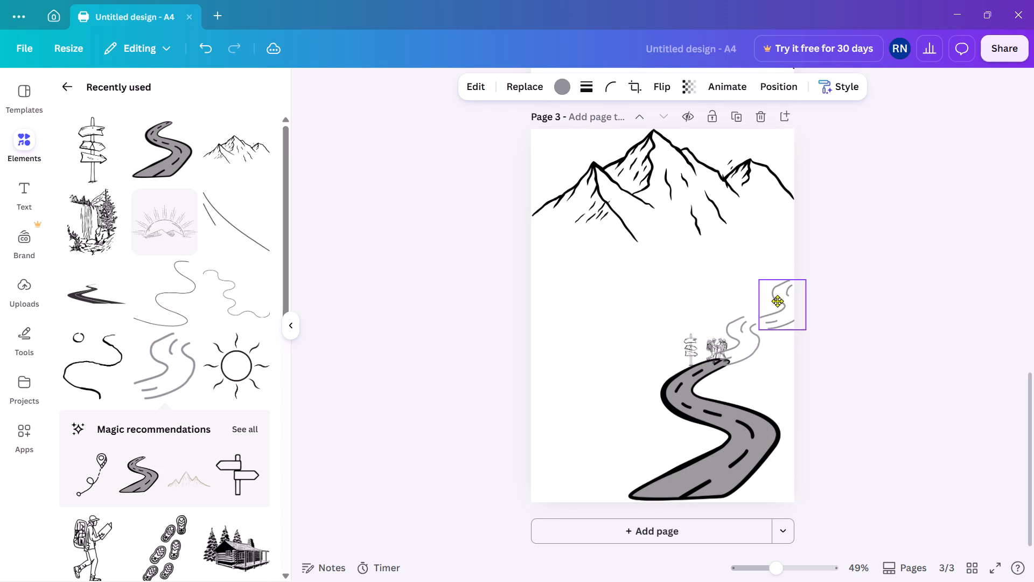
pyautogui.moveTo(777, 301); pyautogui.dragTo(761, 298)
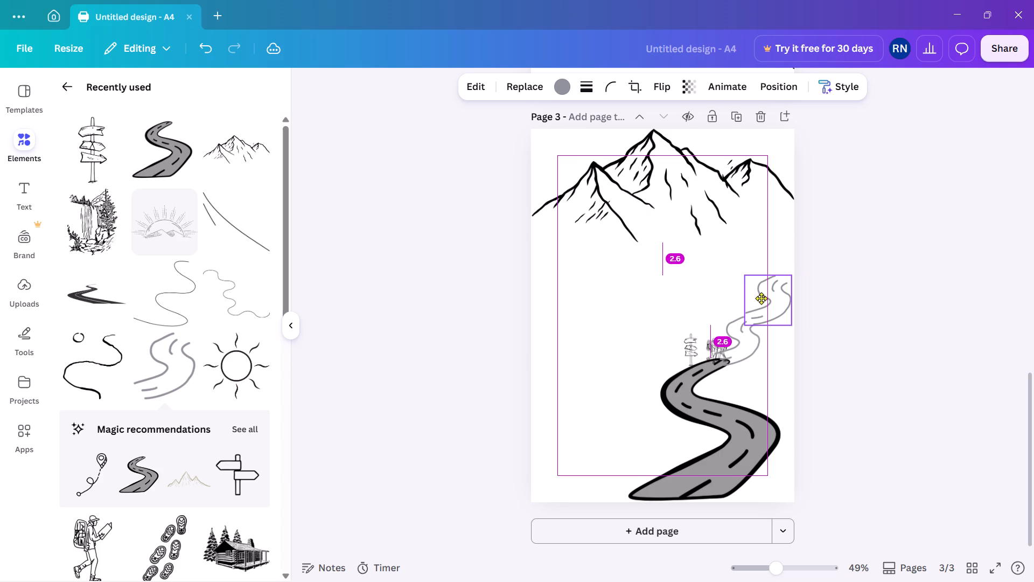
pyautogui.moveTo(761, 298); pyautogui.dragTo(760, 299)
pyautogui.click(663, 309)
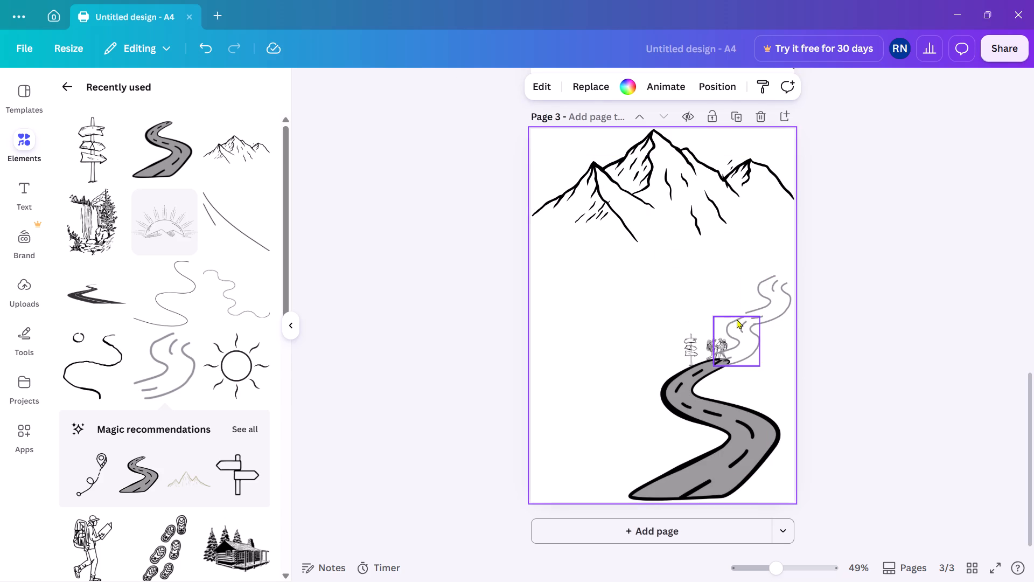
# Shrink the lower winding path beside the hikers slightly, to about 3.4 by 3.6.
pyautogui.click(779, 294)
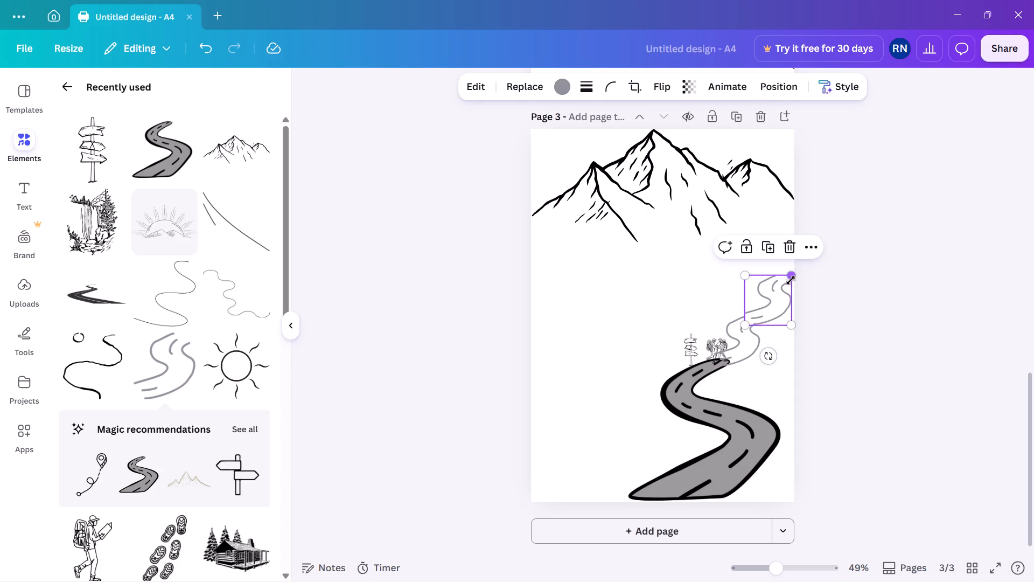
pyautogui.click(772, 303)
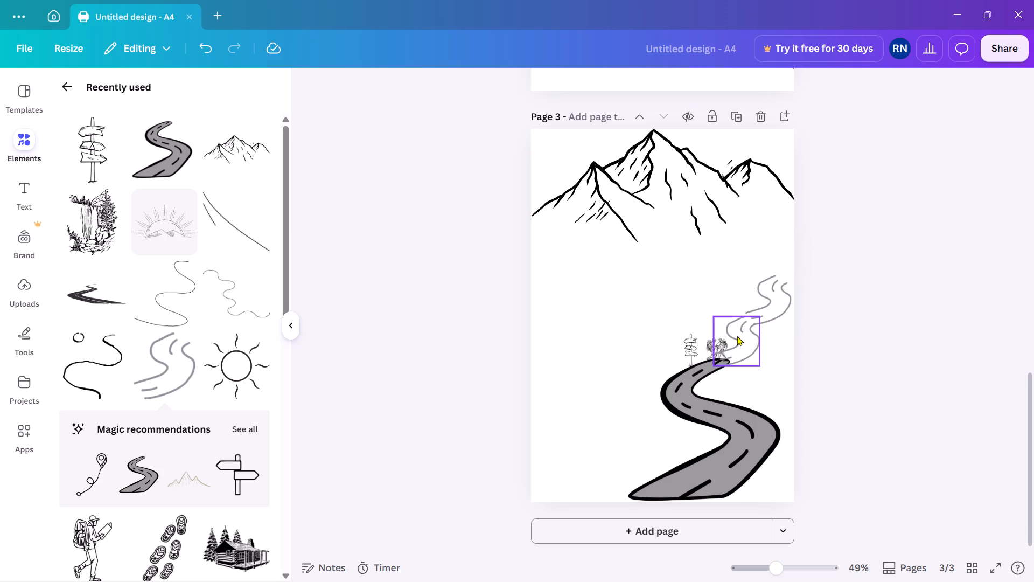
pyautogui.click(737, 336)
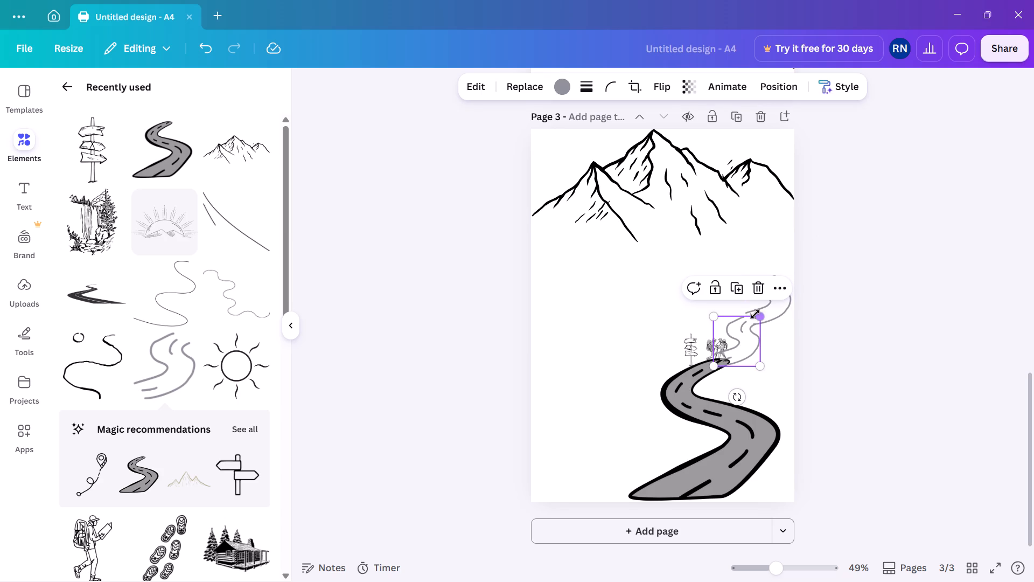
pyautogui.moveTo(761, 317); pyautogui.dragTo(756, 320)
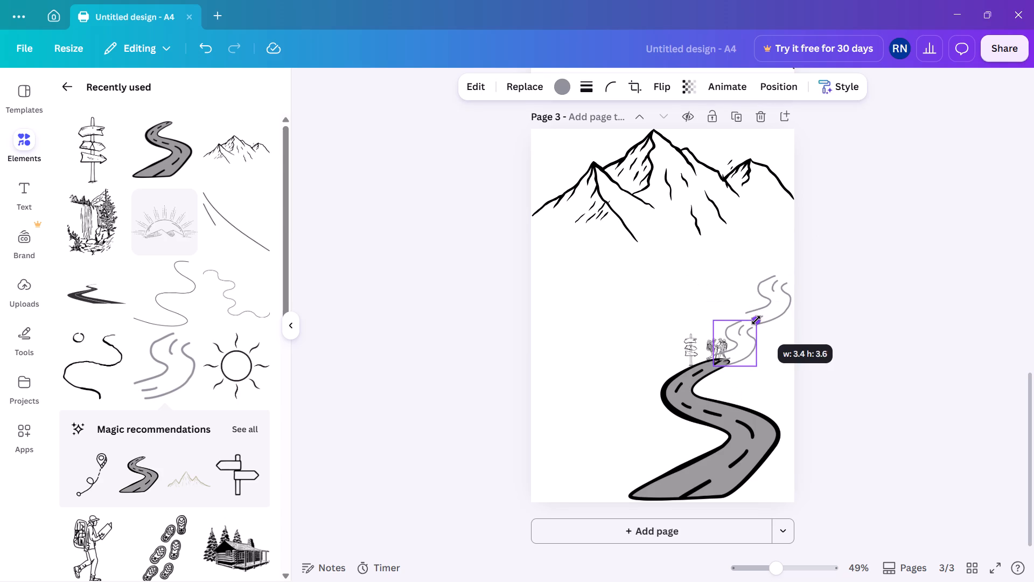
pyautogui.moveTo(756, 320); pyautogui.dragTo(754, 321)
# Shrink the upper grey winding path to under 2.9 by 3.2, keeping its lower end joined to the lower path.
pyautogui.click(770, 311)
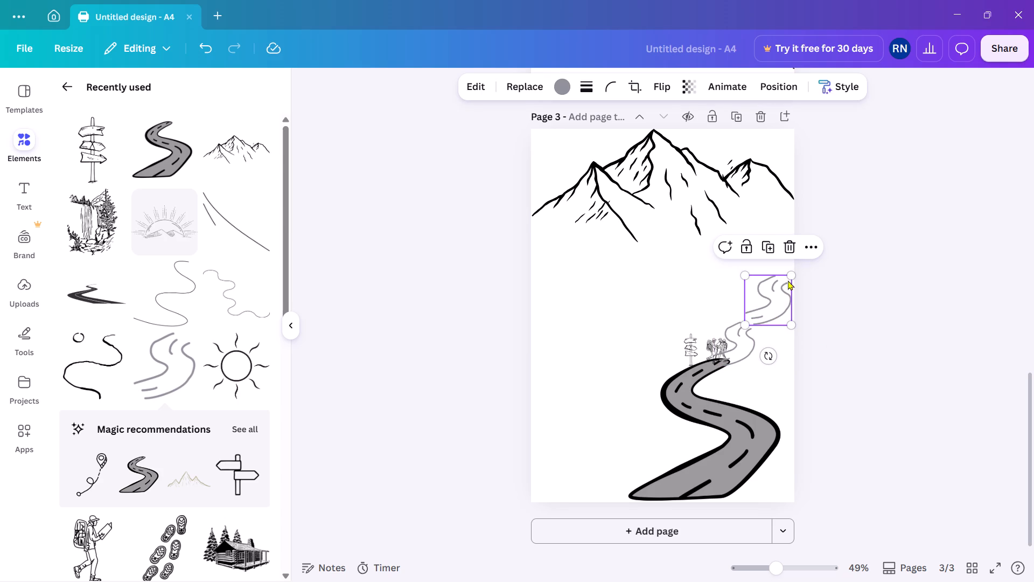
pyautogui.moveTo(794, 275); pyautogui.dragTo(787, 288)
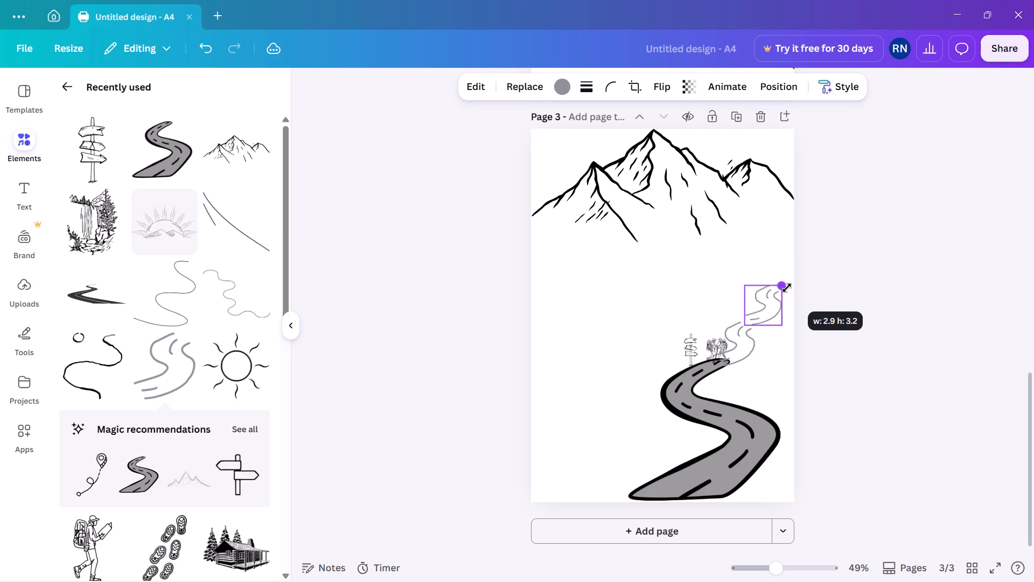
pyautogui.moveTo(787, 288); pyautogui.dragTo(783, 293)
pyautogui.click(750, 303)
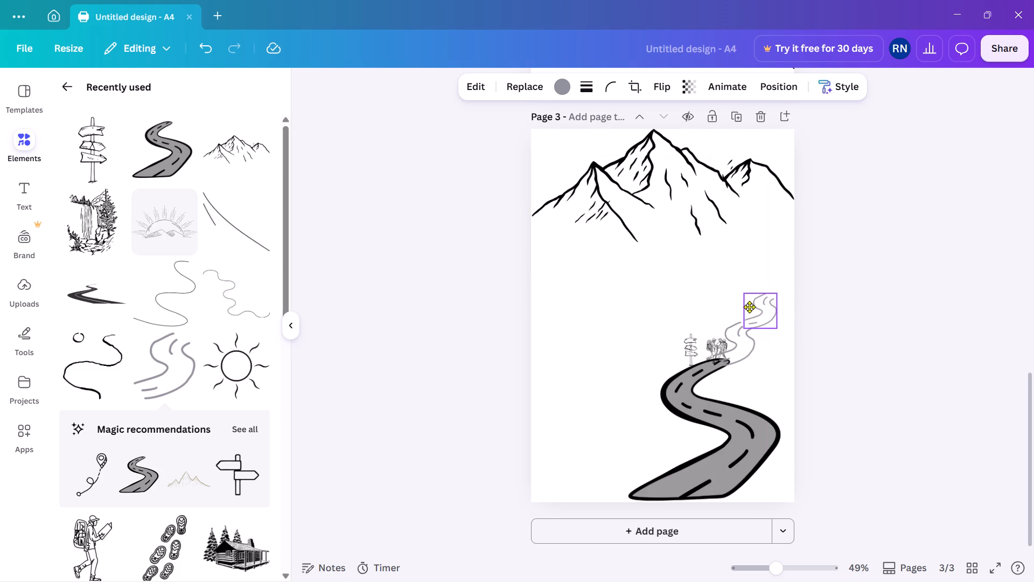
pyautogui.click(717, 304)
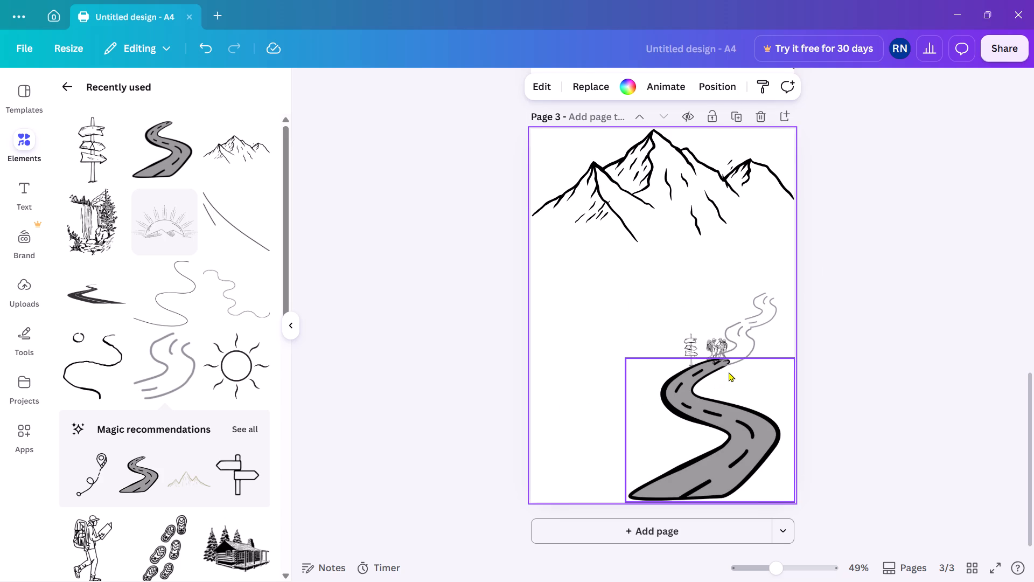
# Delete both grey winding paths that form the trail beside the hikers on page 3.
pyautogui.click(737, 342)
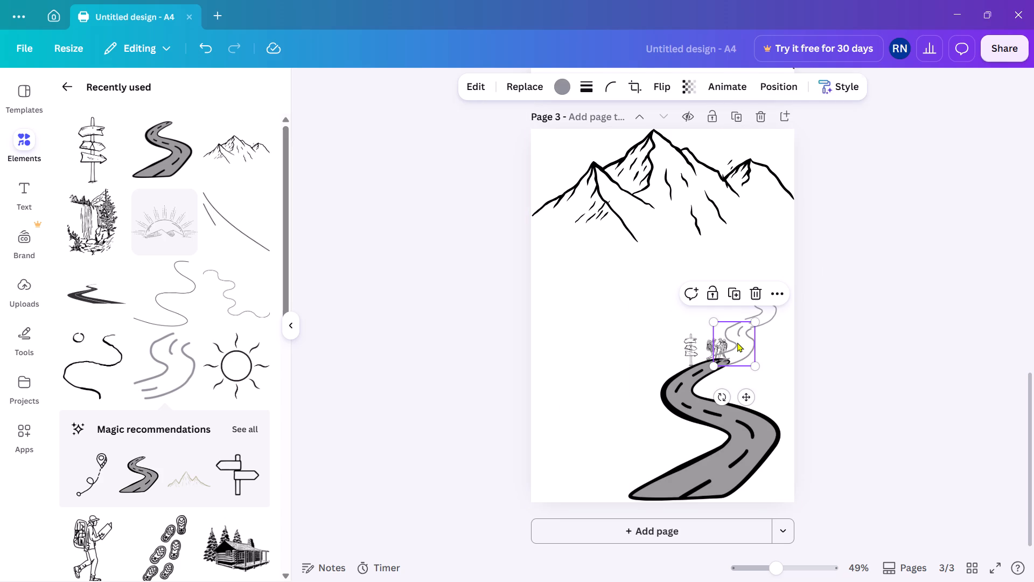
pyautogui.click(754, 289)
pyautogui.click(749, 313)
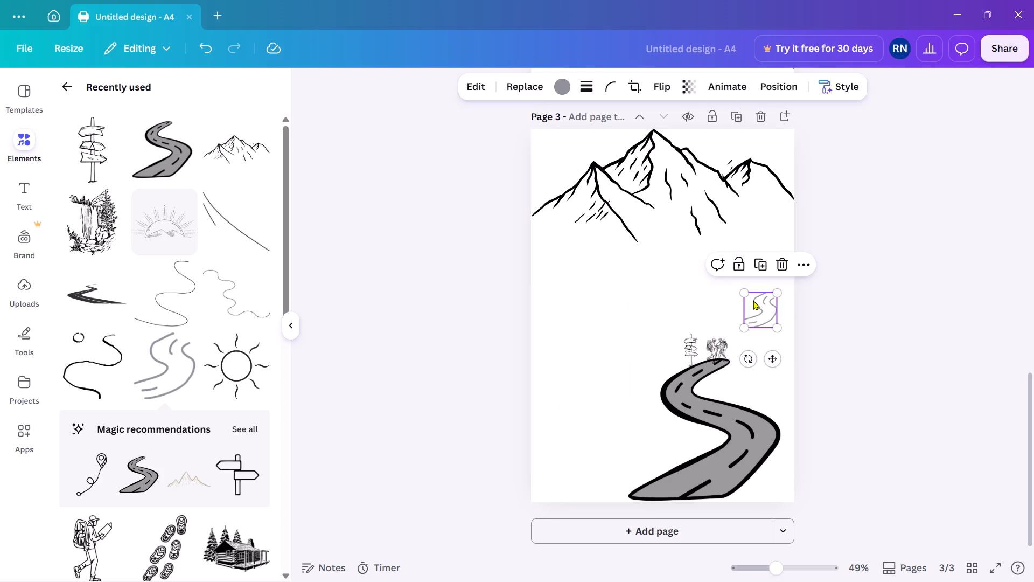
pyautogui.click(778, 261)
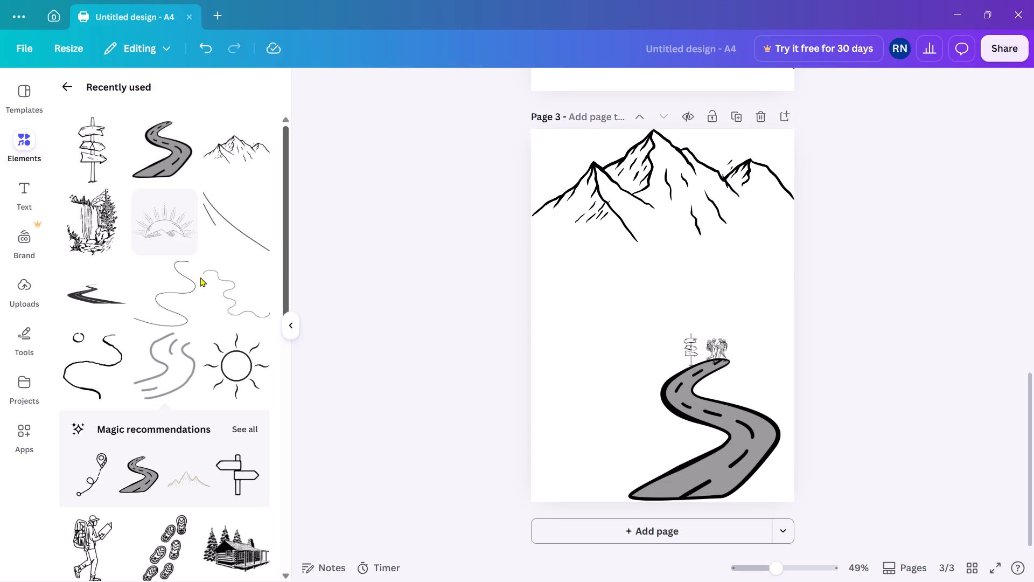
# Add the recently used dark winding road to page 3 and place it in the page's bottom-left corner.
pyautogui.click(179, 295)
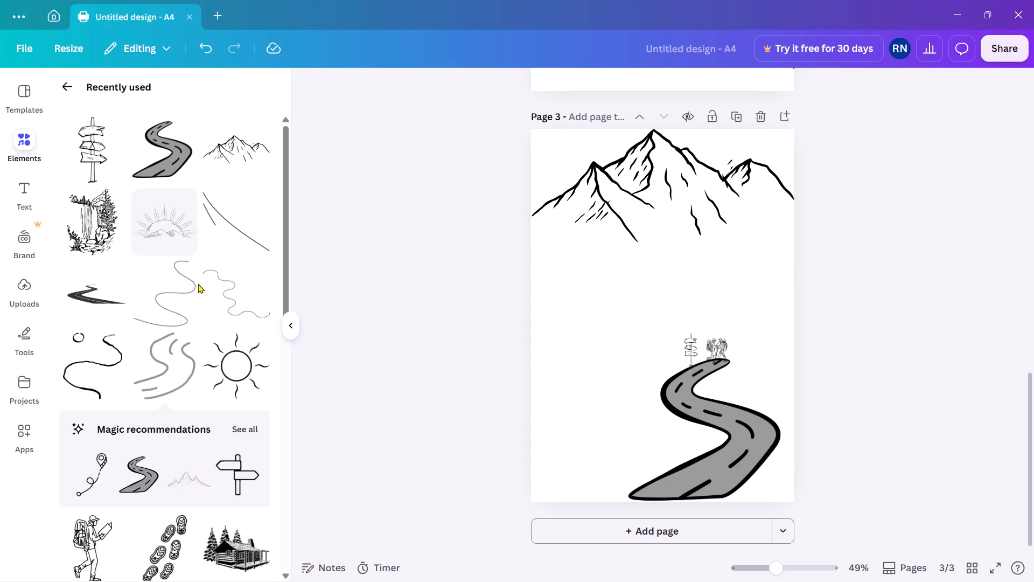
pyautogui.click(103, 305)
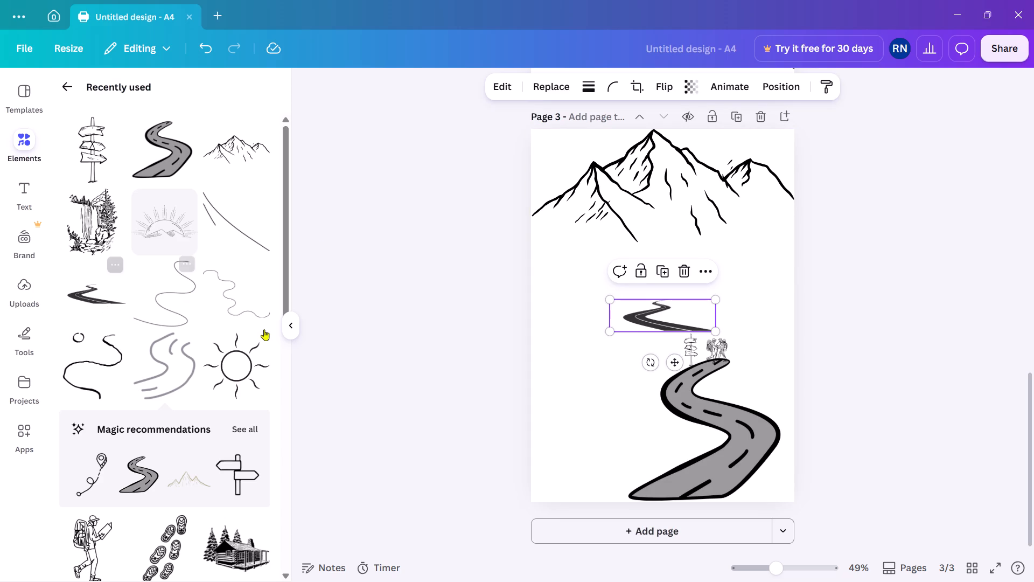
pyautogui.click(651, 315)
pyautogui.moveTo(651, 315); pyautogui.dragTo(659, 315)
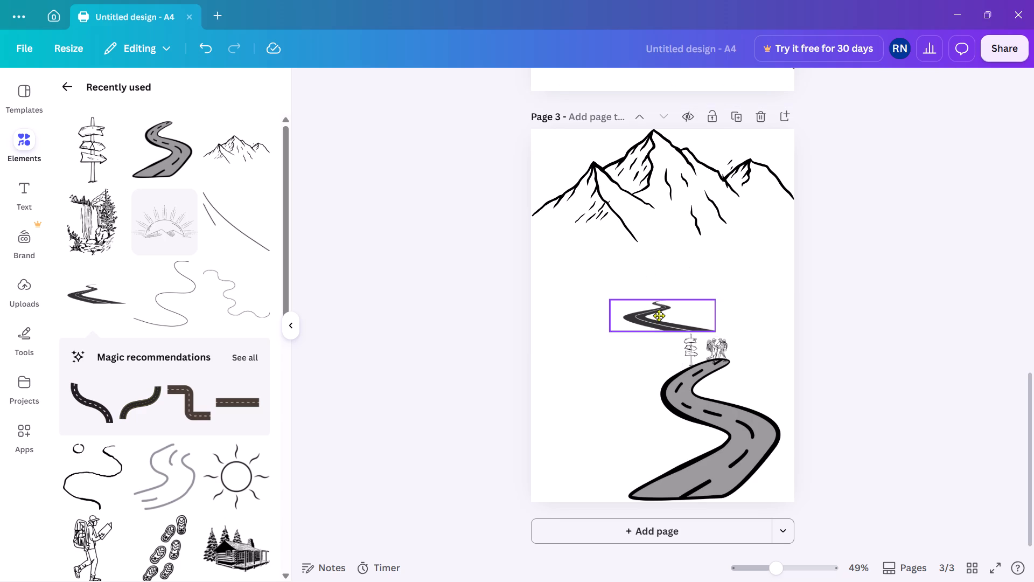
pyautogui.moveTo(659, 315); pyautogui.dragTo(589, 338)
pyautogui.click(653, 306)
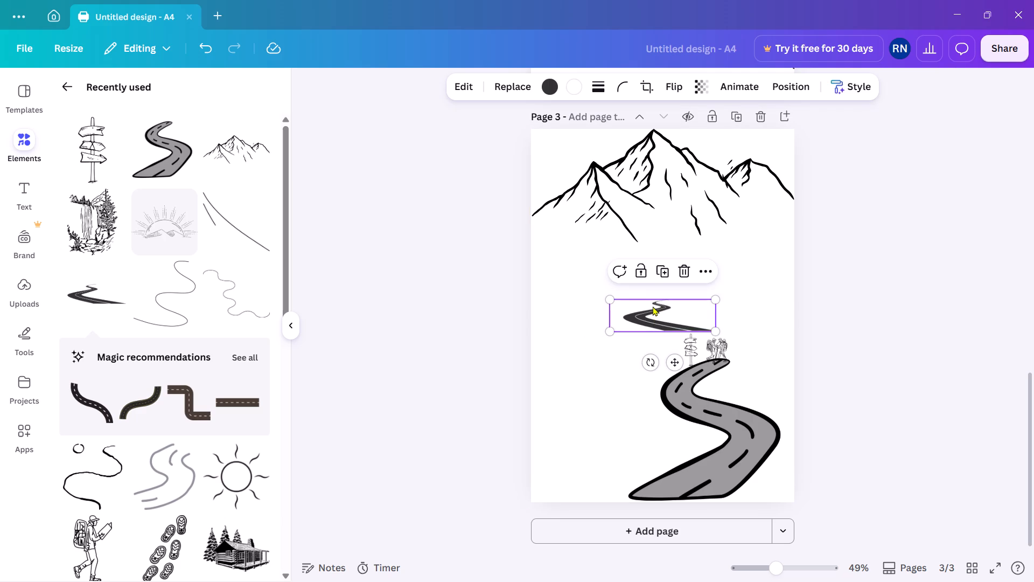
pyautogui.moveTo(653, 306); pyautogui.dragTo(565, 470)
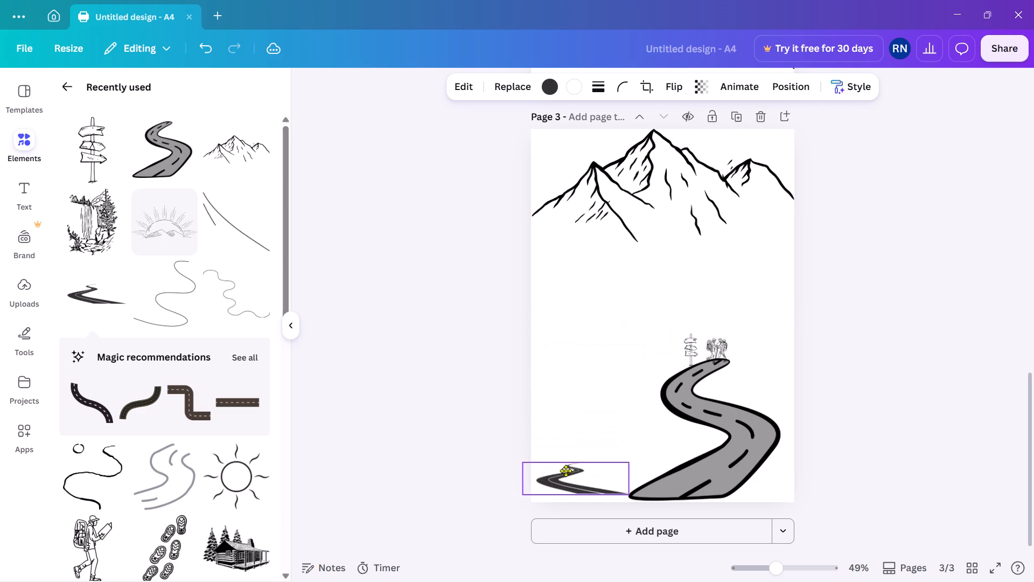
pyautogui.moveTo(565, 470); pyautogui.dragTo(570, 479)
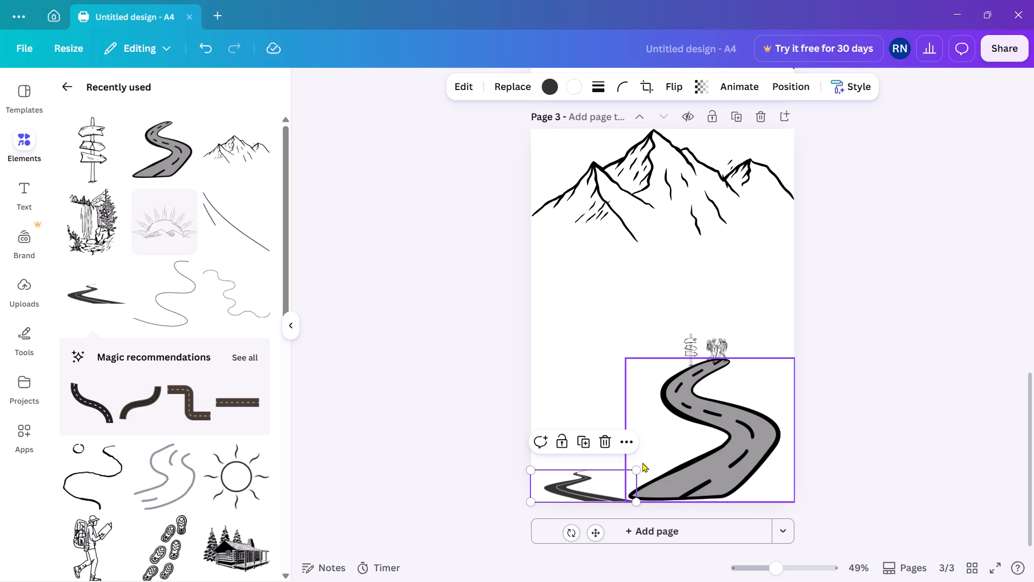
# Enlarge the dark road from the page's bottom-left corner to about four times its size, extending well past the page's right edge.
pyautogui.moveTo(532, 468); pyautogui.dragTo(531, 468)
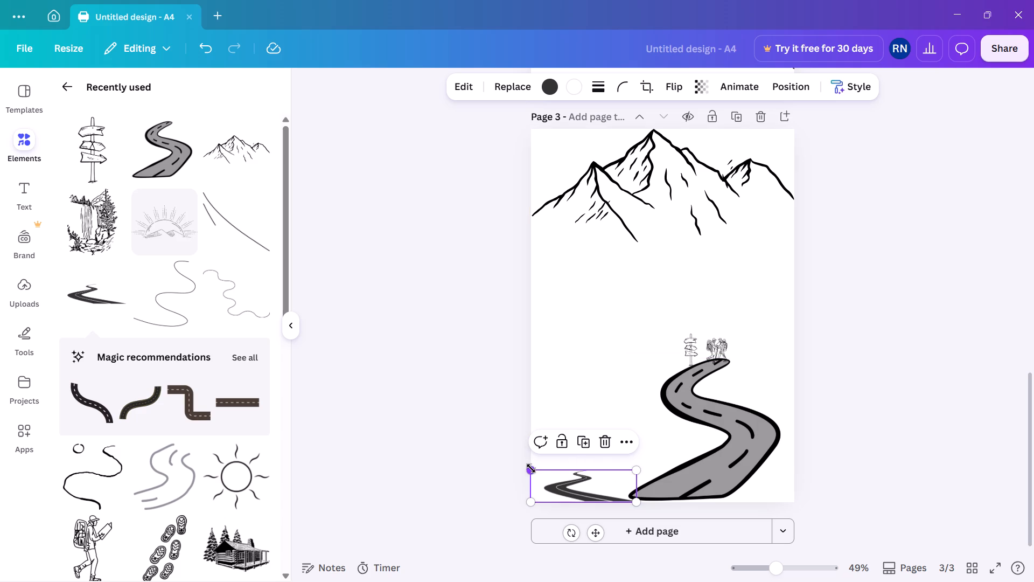
pyautogui.moveTo(531, 468); pyautogui.dragTo(539, 449)
pyautogui.moveTo(637, 470); pyautogui.dragTo(636, 467)
pyautogui.moveTo(636, 467); pyautogui.dragTo(775, 504)
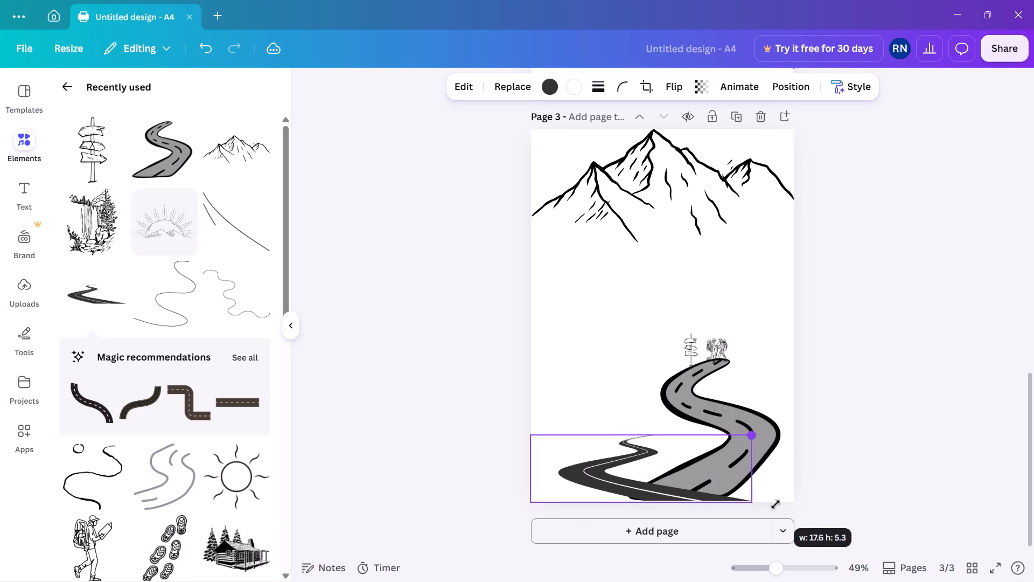
pyautogui.moveTo(775, 504); pyautogui.dragTo(854, 533)
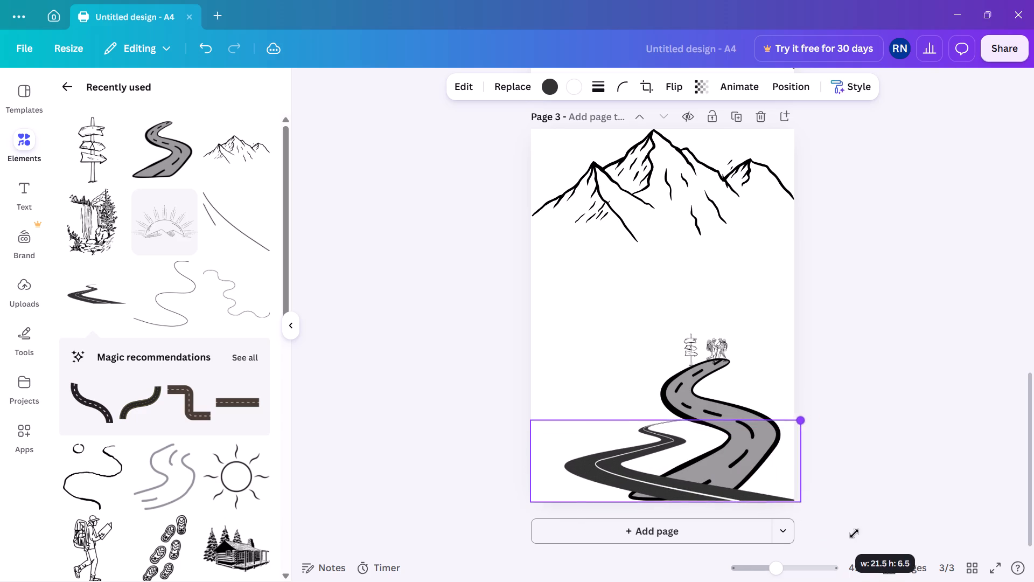
pyautogui.moveTo(854, 533); pyautogui.dragTo(914, 558)
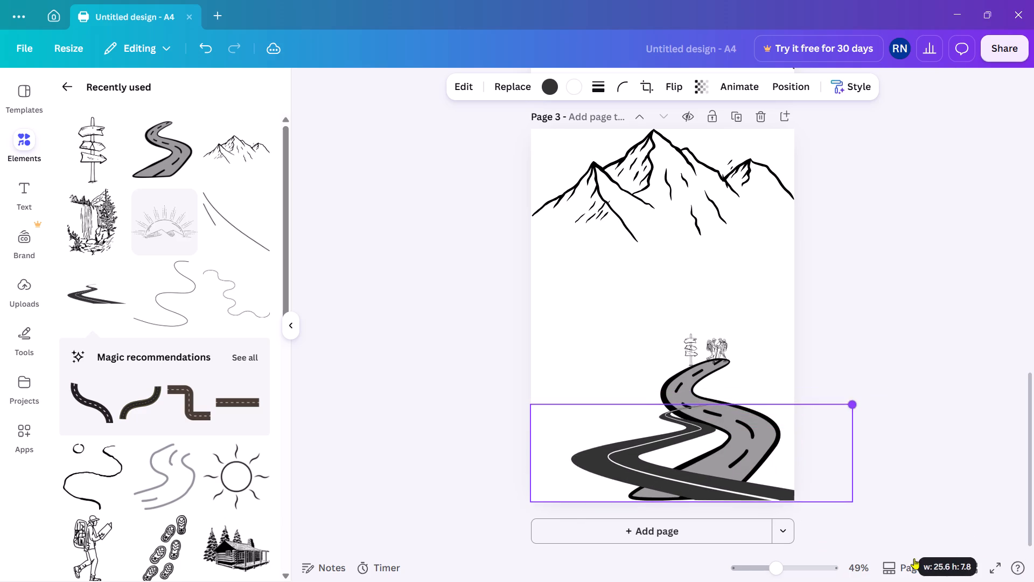
pyautogui.moveTo(914, 558); pyautogui.dragTo(1033, 581)
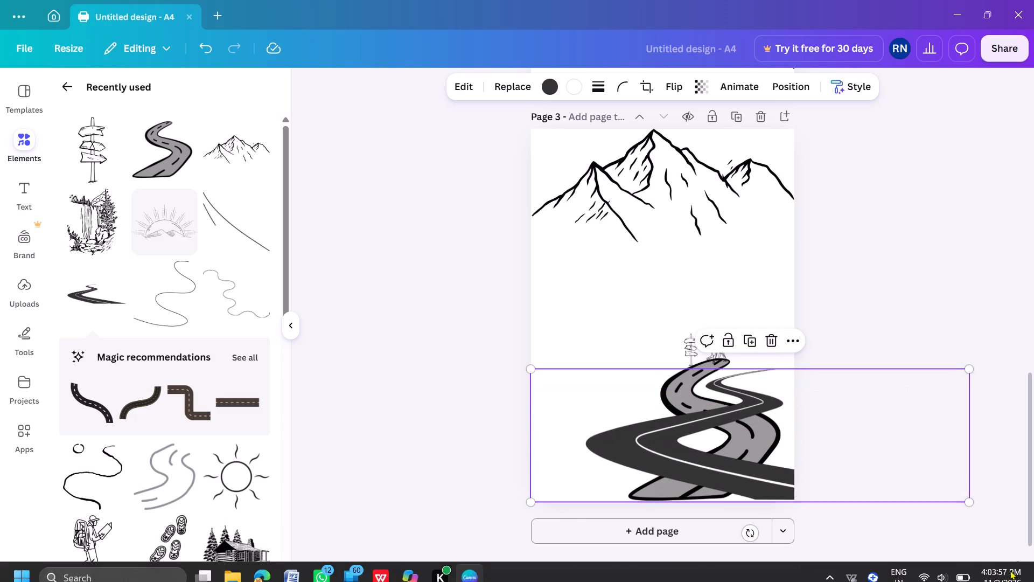
# Delete the original grey winding road with the black outline that overlaps the dark road.
pyautogui.click(673, 384)
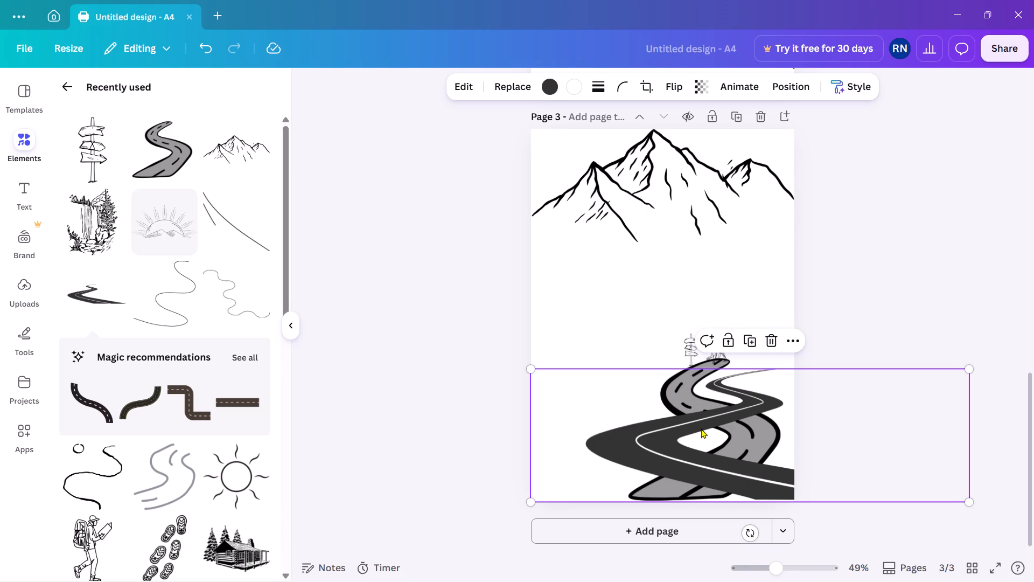
pyautogui.click(701, 428)
pyautogui.click(735, 449)
pyautogui.click(707, 359)
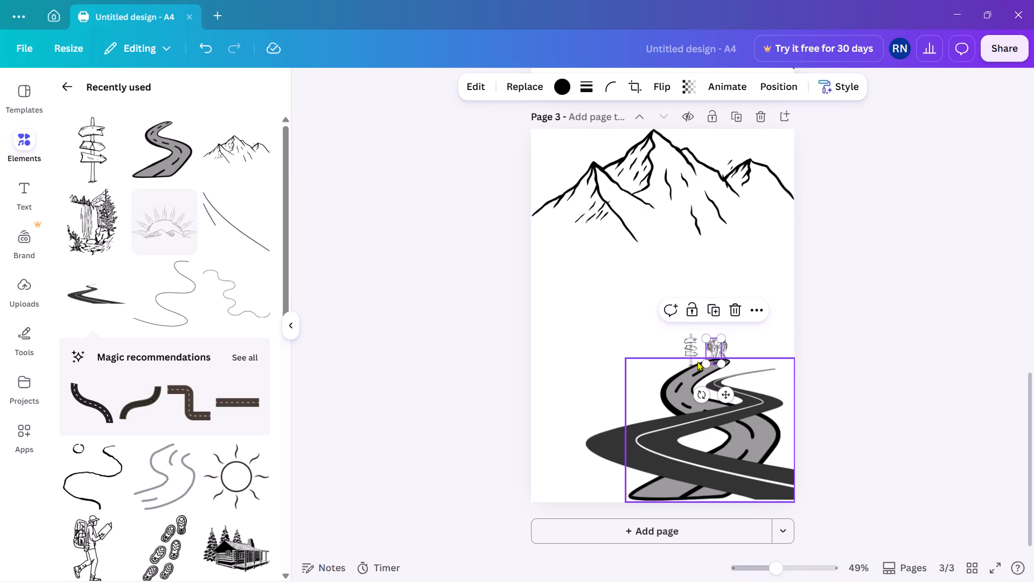
pyautogui.click(697, 361)
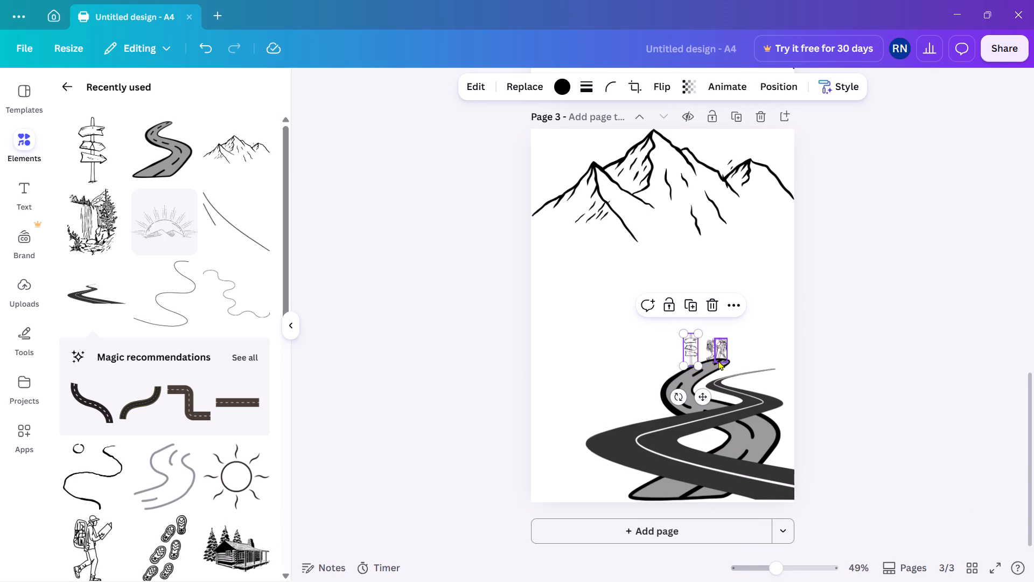
pyautogui.click(723, 365)
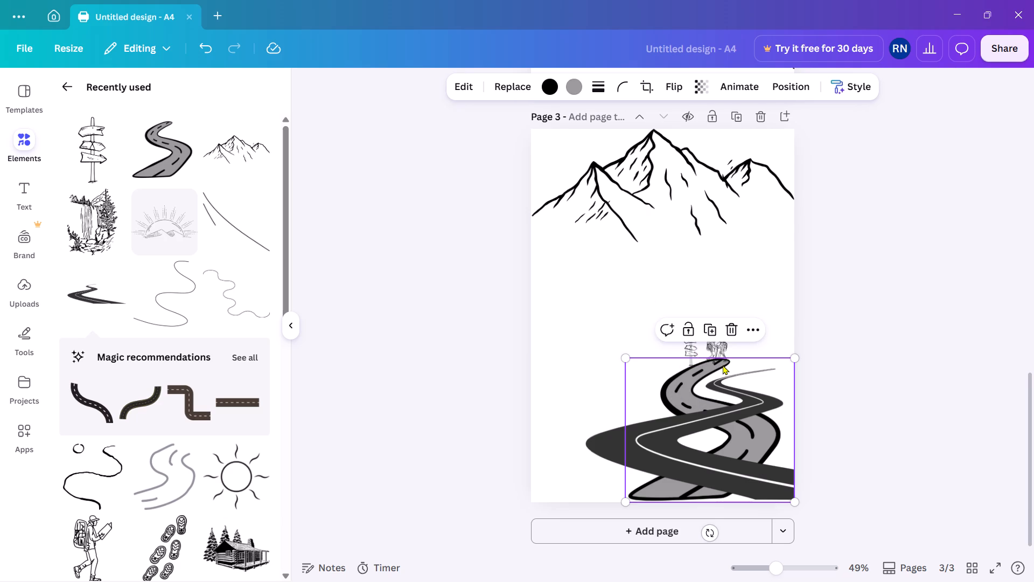
pyautogui.click(731, 335)
# Move the two hikers side by side onto the dark road's upper right-hand bend.
pyautogui.click(725, 353)
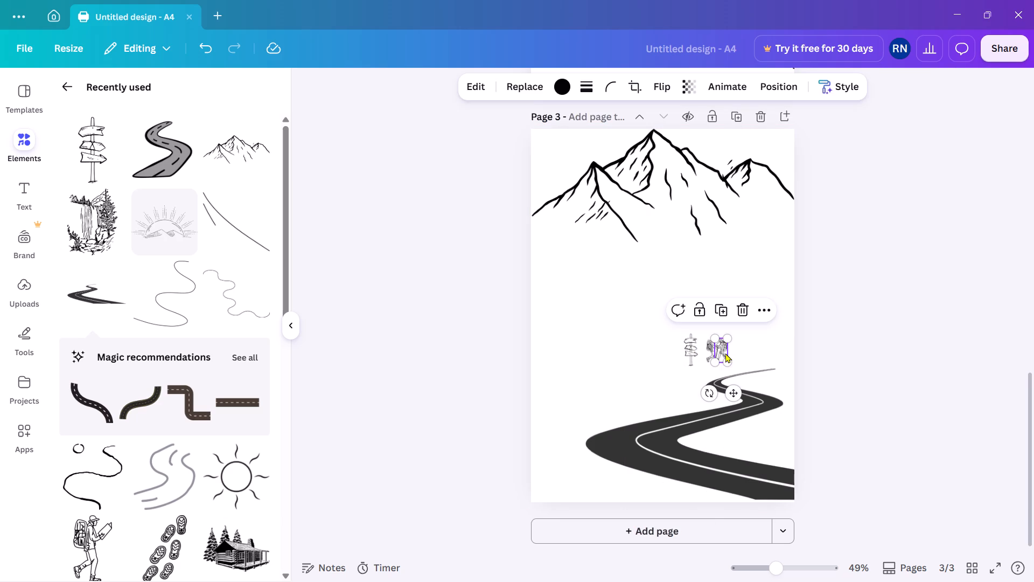
pyautogui.moveTo(725, 353); pyautogui.dragTo(770, 400)
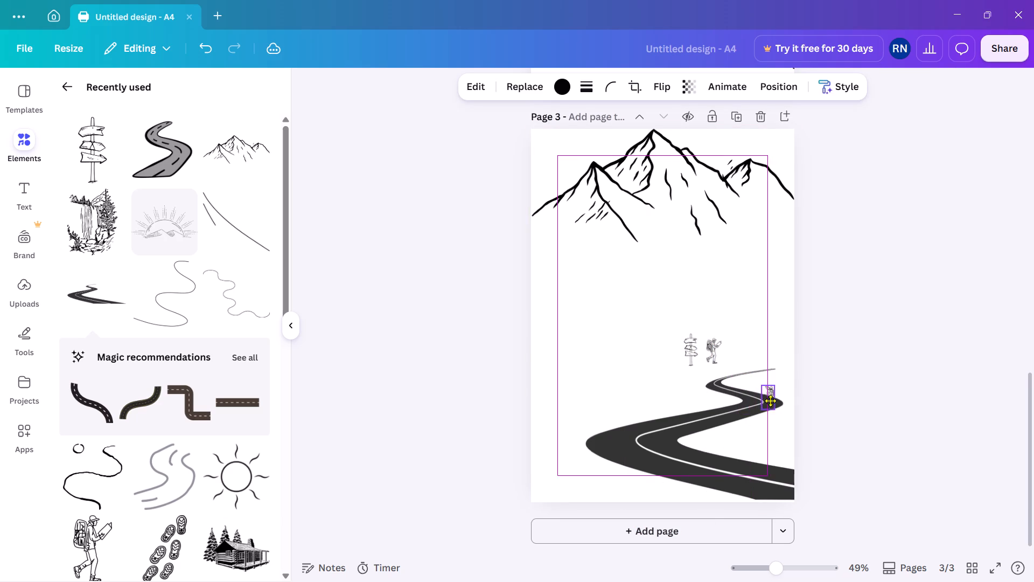
pyautogui.moveTo(770, 400); pyautogui.dragTo(785, 386)
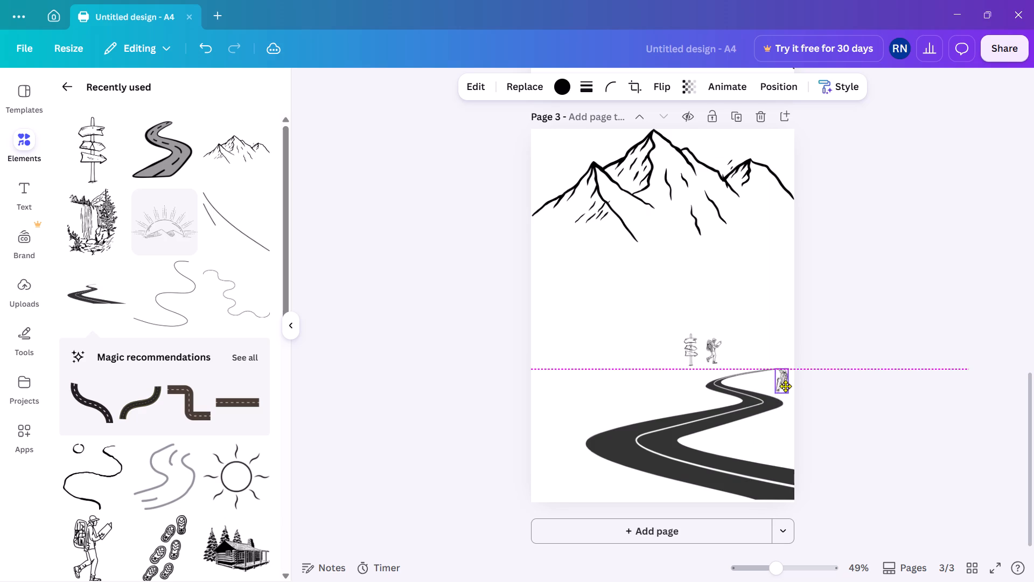
pyautogui.moveTo(785, 386); pyautogui.dragTo(782, 391)
pyautogui.click(718, 353)
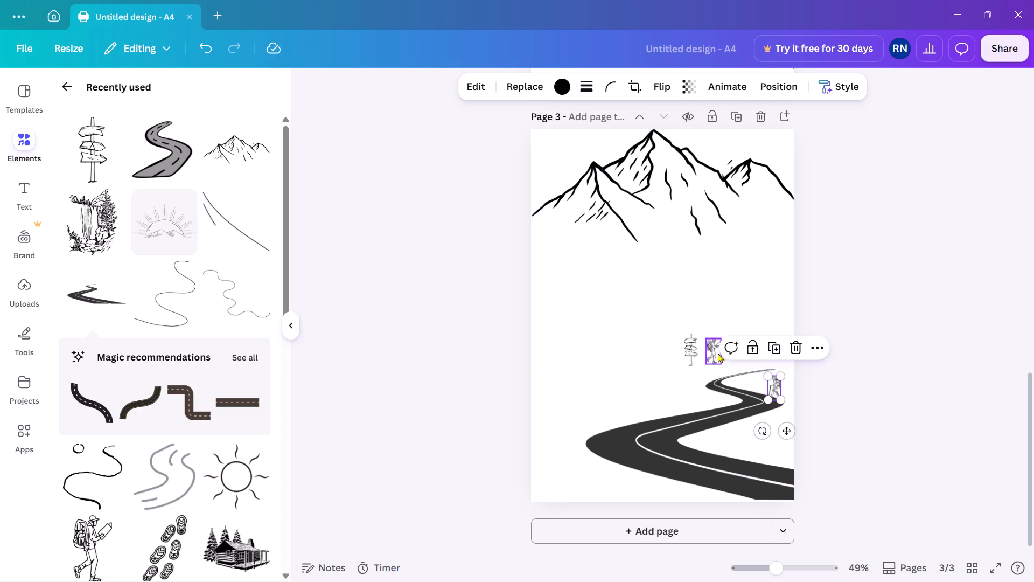
pyautogui.moveTo(718, 353); pyautogui.dragTo(750, 390)
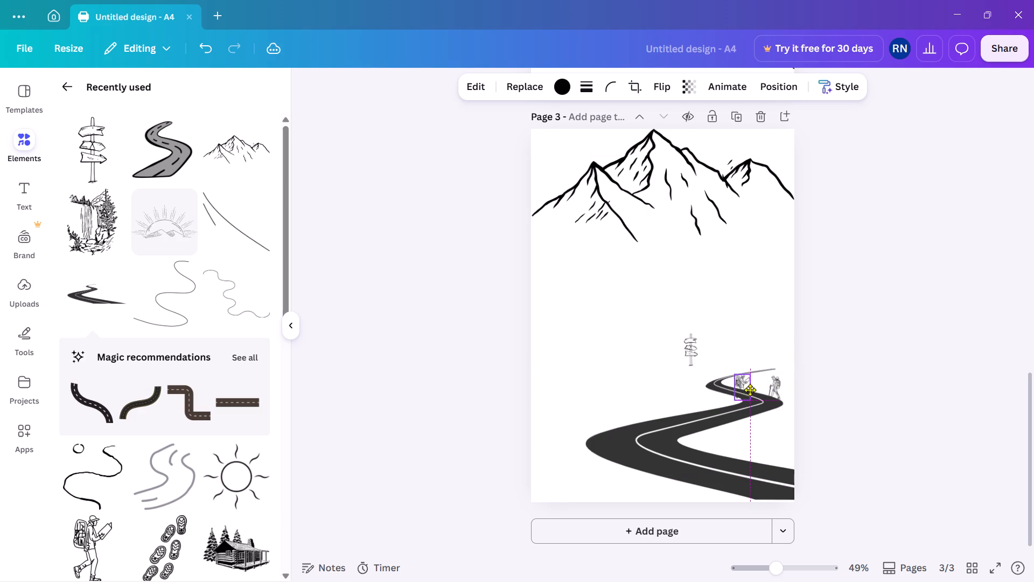
pyautogui.moveTo(750, 390); pyautogui.dragTo(761, 388)
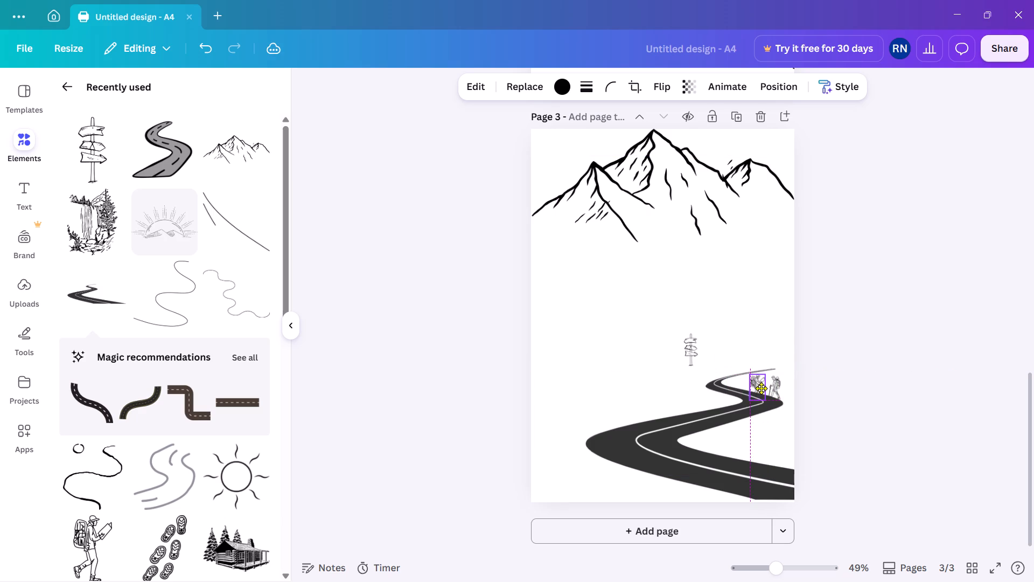
pyautogui.moveTo(761, 388); pyautogui.dragTo(763, 387)
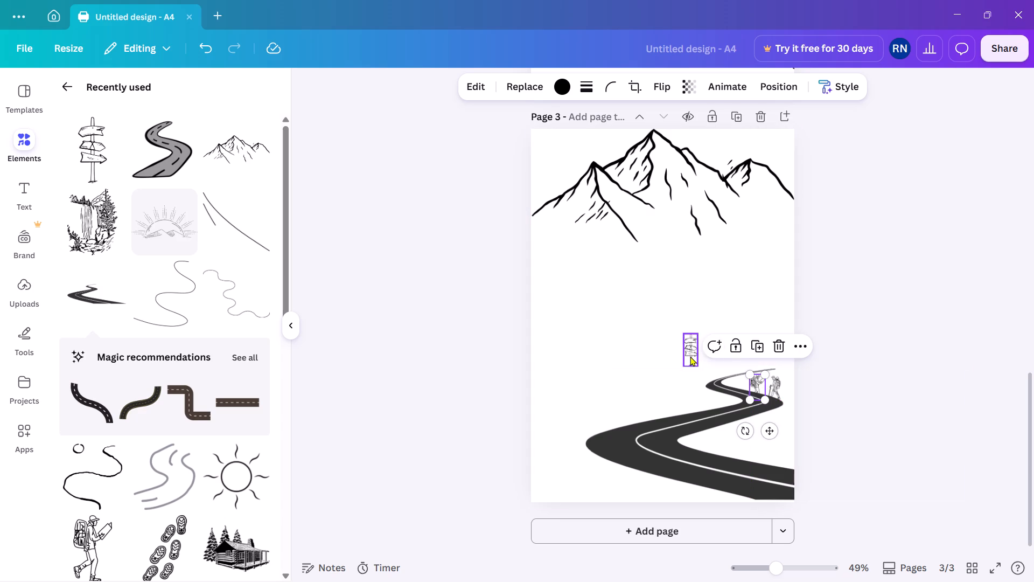
# Move the signpost down to the dark road's upper left-hand bend, near the road's far end.
pyautogui.click(690, 356)
pyautogui.moveTo(689, 357); pyautogui.dragTo(705, 376)
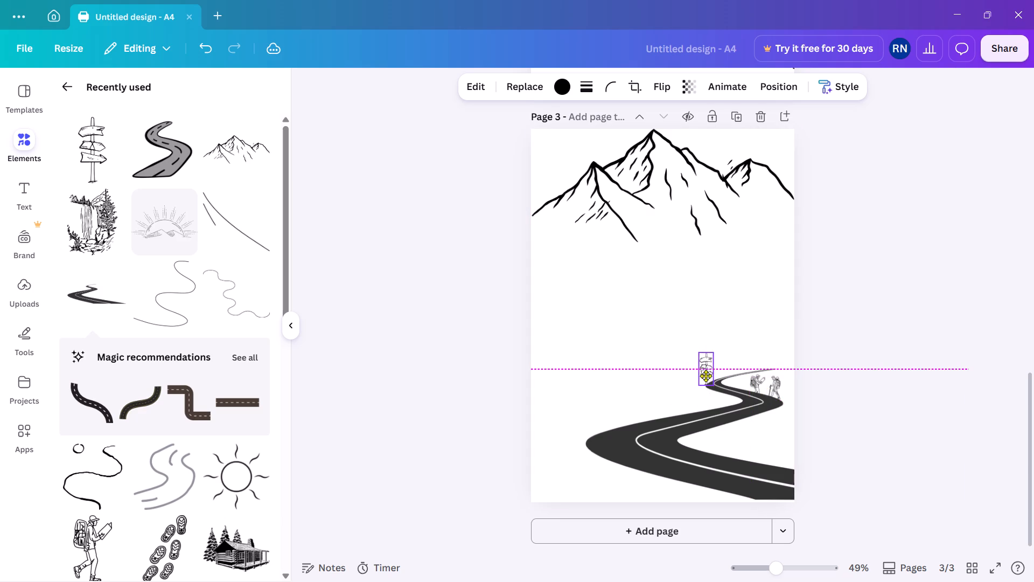
pyautogui.moveTo(705, 376); pyautogui.dragTo(711, 376)
pyautogui.click(670, 358)
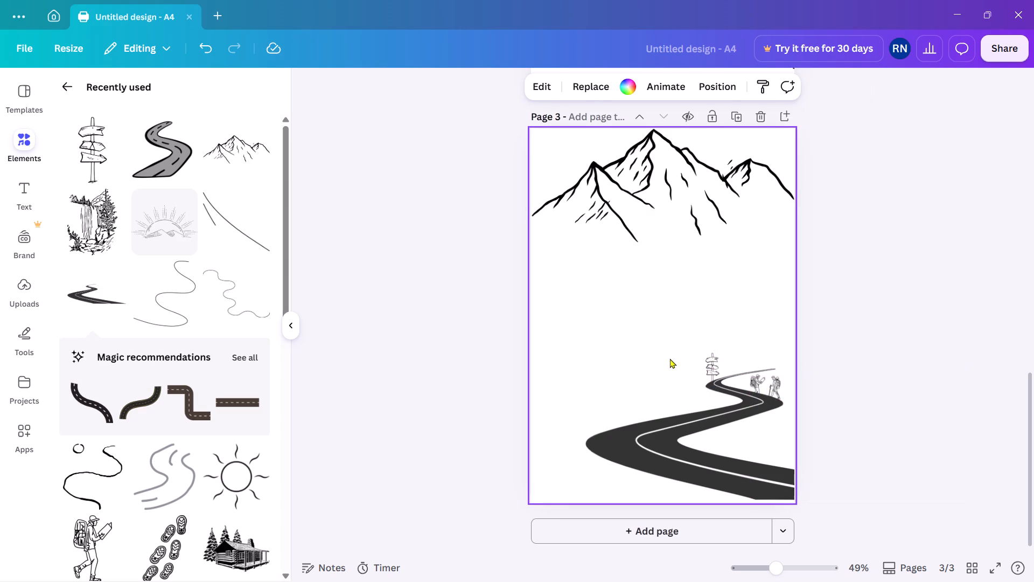
pyautogui.click(788, 329)
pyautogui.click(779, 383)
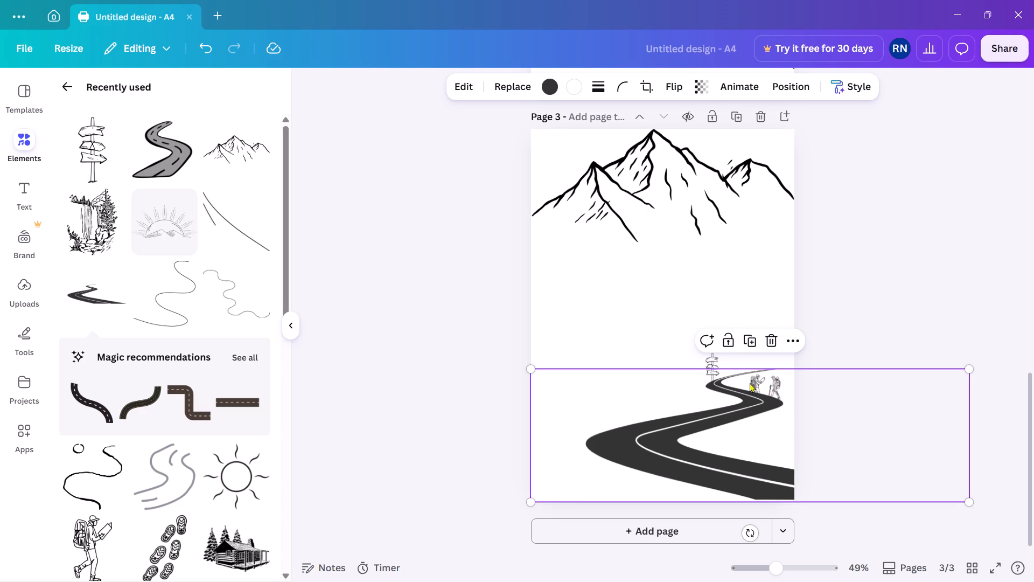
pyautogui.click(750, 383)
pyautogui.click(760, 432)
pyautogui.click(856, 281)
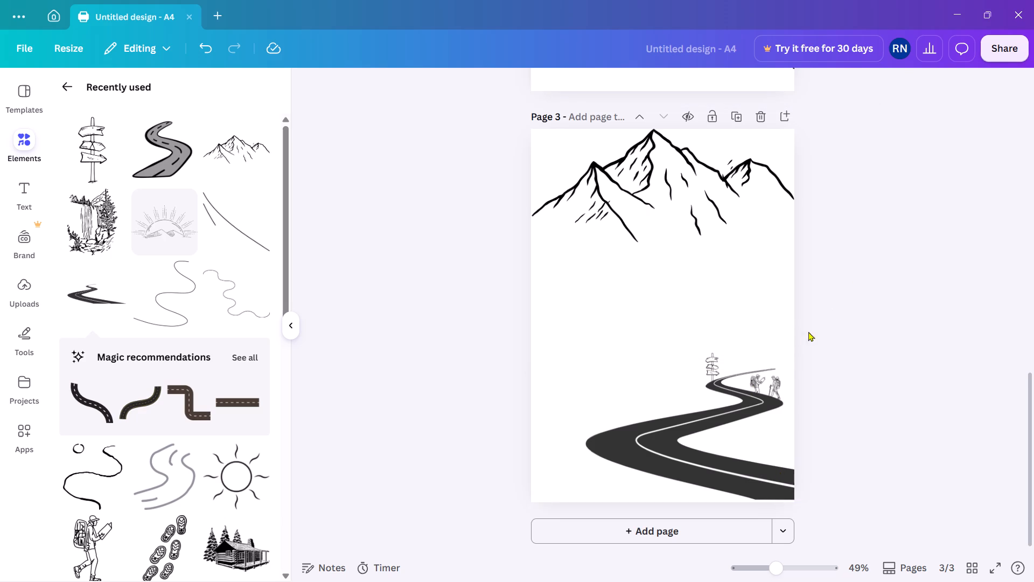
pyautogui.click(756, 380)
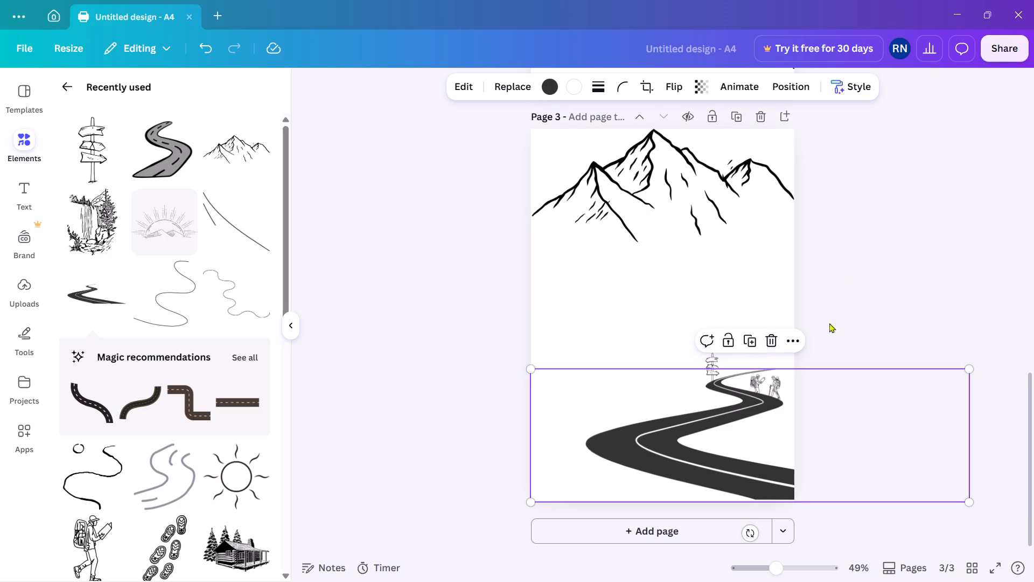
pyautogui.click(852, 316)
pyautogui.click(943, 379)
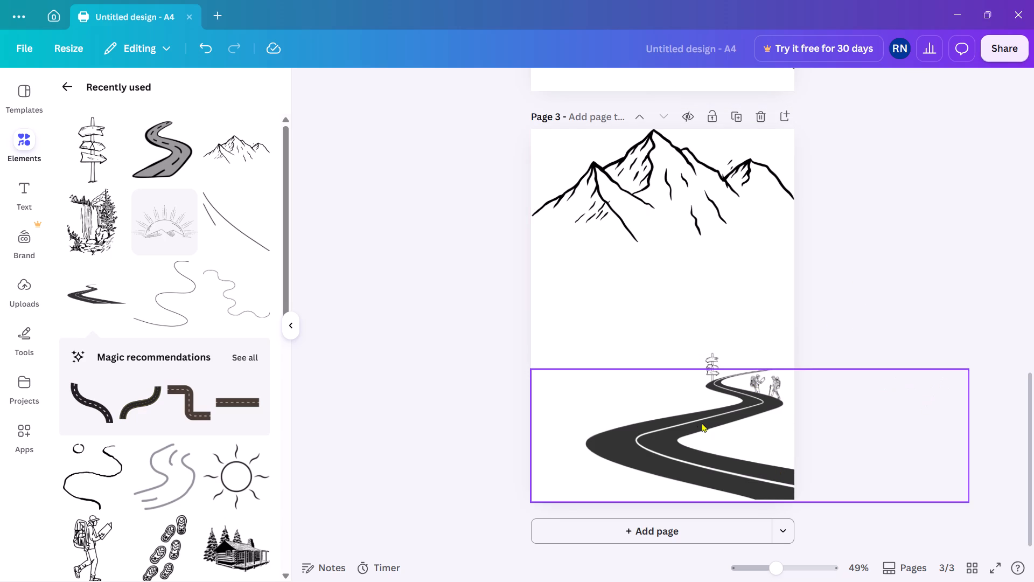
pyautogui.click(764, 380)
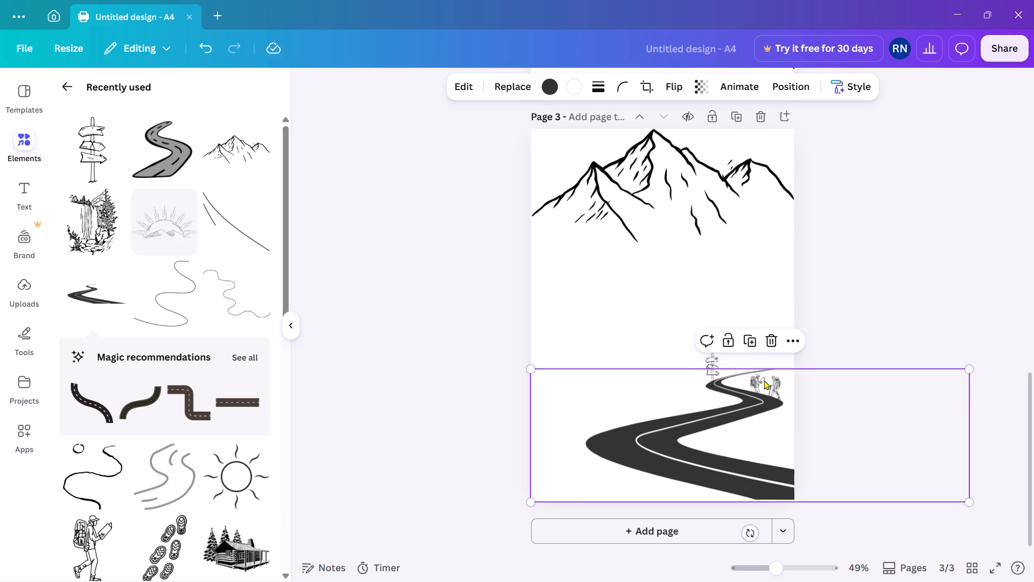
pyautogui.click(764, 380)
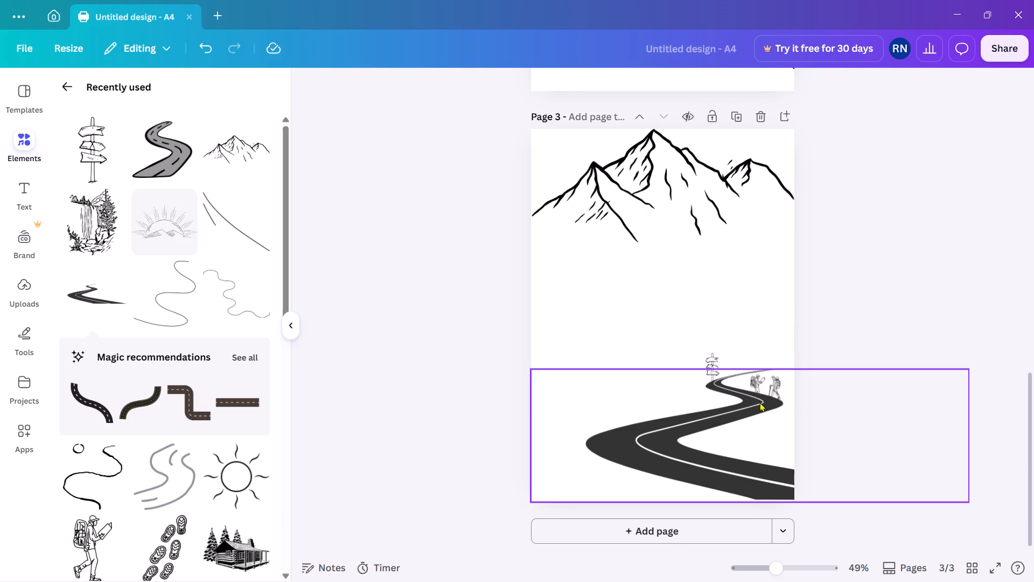
# Shift the dark road horizontally to the left so it starts slightly beyond the page's left edge.
pyautogui.moveTo(726, 417); pyautogui.dragTo(692, 417)
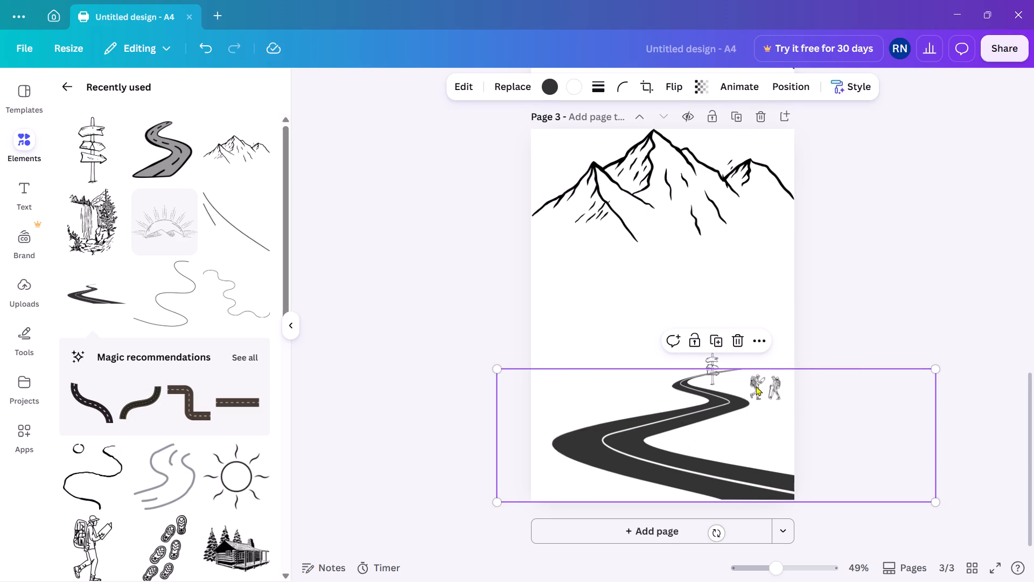
pyautogui.click(756, 385)
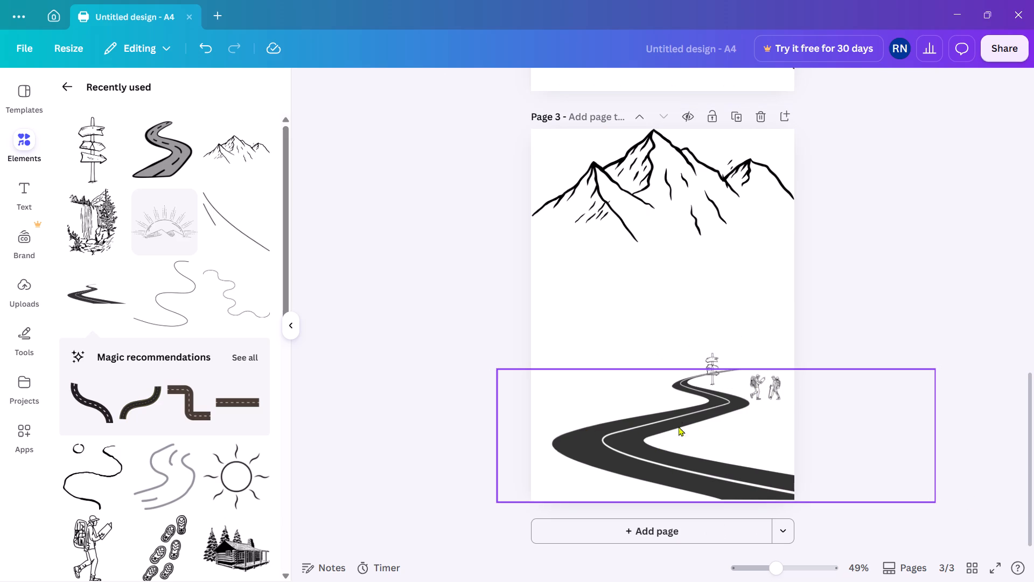
# Shrink the signpost to about 0.9 by 2.1 and place it at the dark road's upper left-hand bend, near the far end.
pyautogui.click(709, 357)
pyautogui.moveTo(710, 356); pyautogui.dragTo(712, 362)
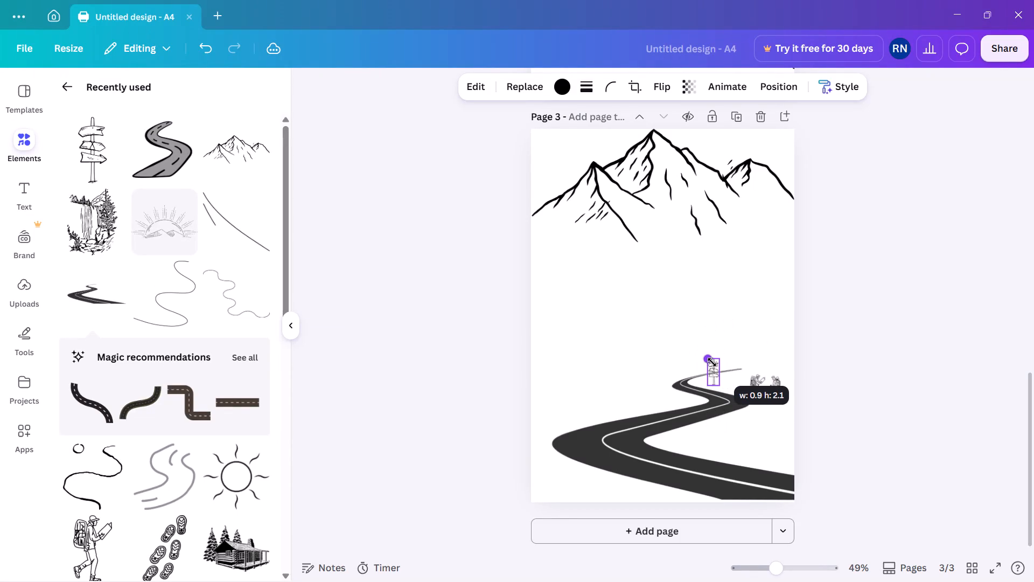
pyautogui.moveTo(712, 362); pyautogui.dragTo(712, 362)
pyautogui.click(712, 365)
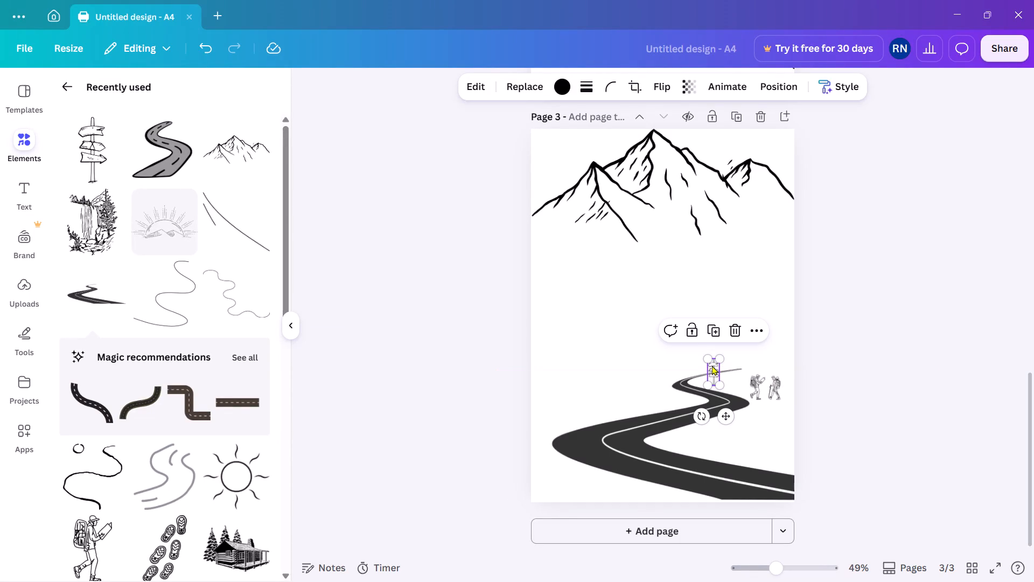
pyautogui.moveTo(712, 365); pyautogui.dragTo(668, 375)
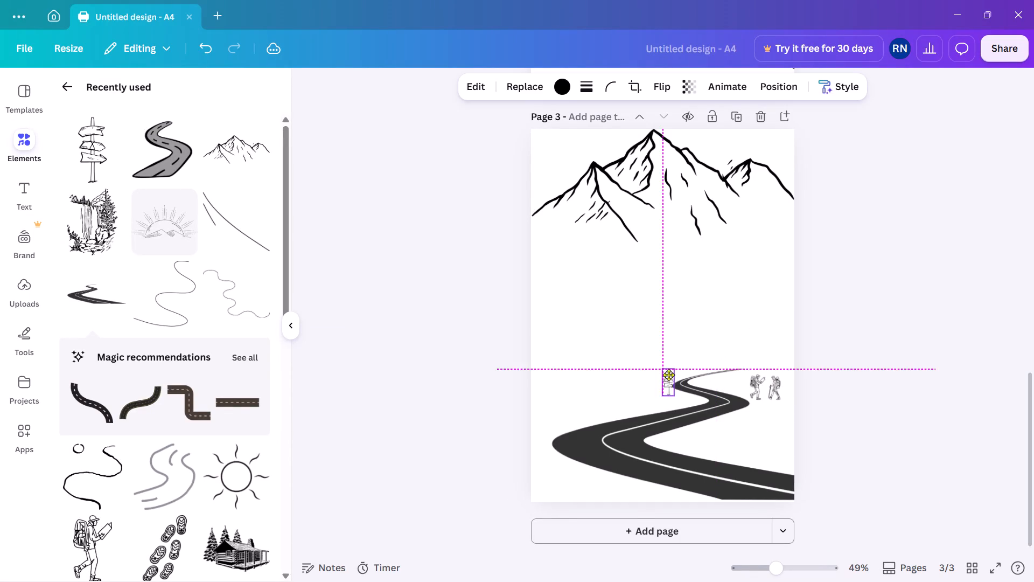
pyautogui.moveTo(668, 375); pyautogui.dragTo(673, 363)
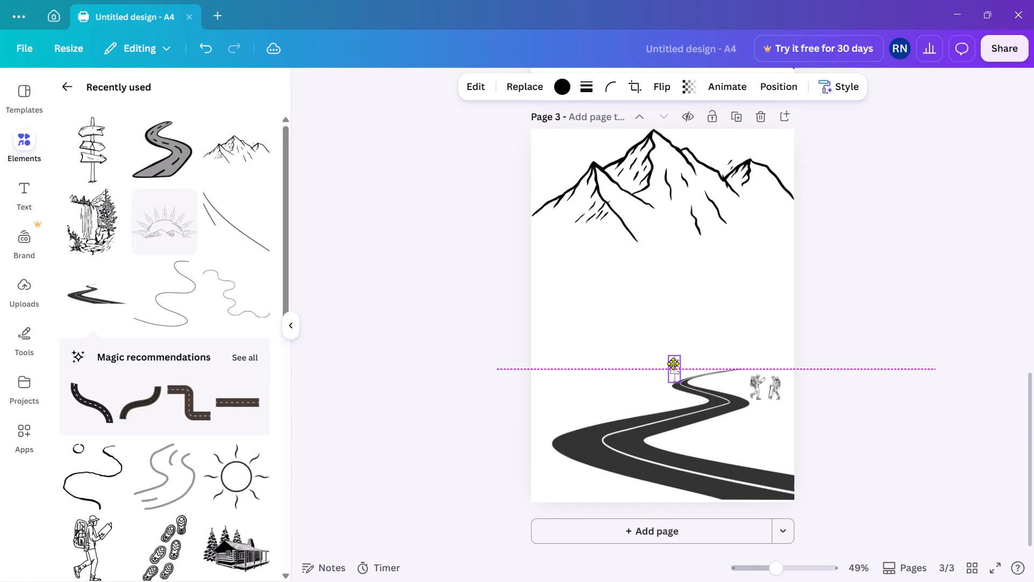
pyautogui.moveTo(673, 363); pyautogui.dragTo(675, 362)
pyautogui.click(771, 309)
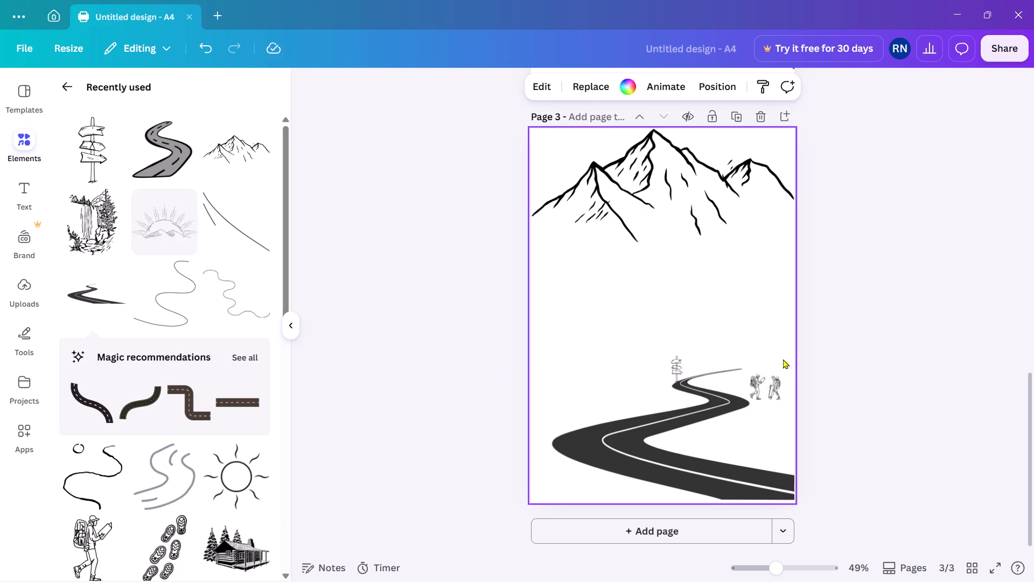
# Shrink the dark road toward its bottom-right corner until its frame clears most of the two hikers.
pyautogui.click(553, 405)
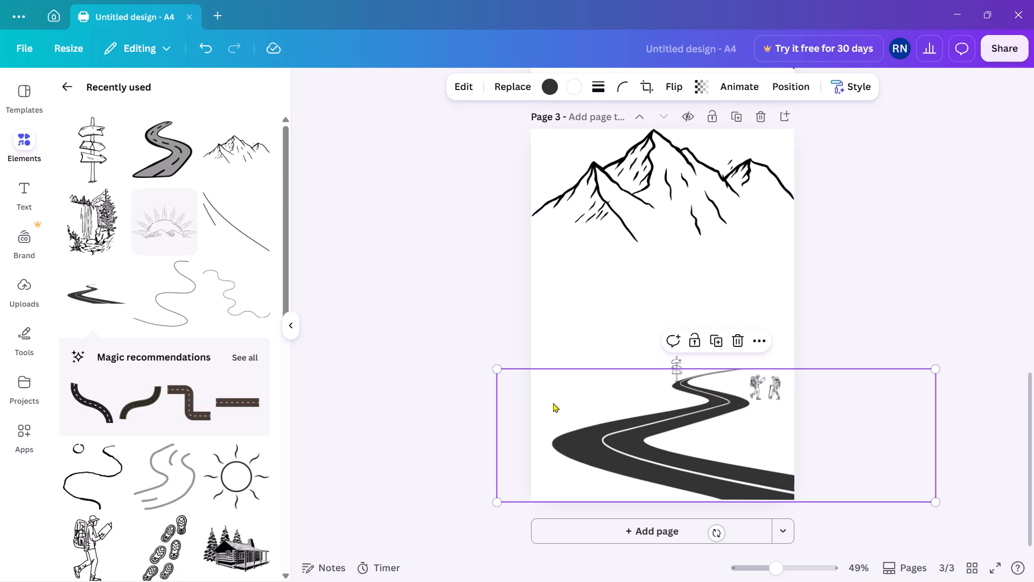
pyautogui.moveTo(497, 368); pyautogui.dragTo(504, 372)
pyautogui.moveTo(504, 372); pyautogui.dragTo(609, 453)
# Move both hikers up into the empty area between the mountains and the road, clear of the road's frame.
pyautogui.click(758, 392)
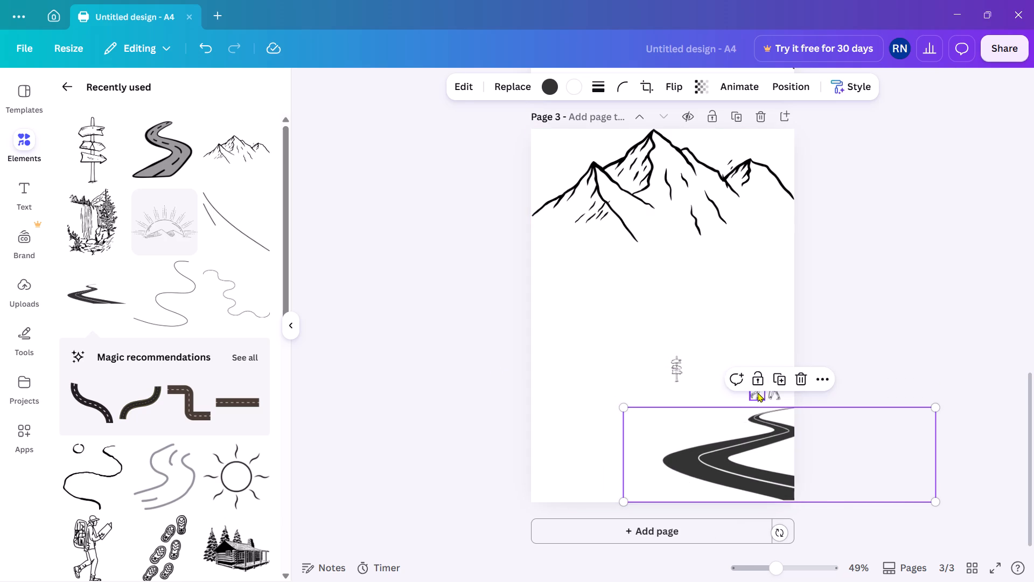
pyautogui.moveTo(758, 392); pyautogui.dragTo(730, 324)
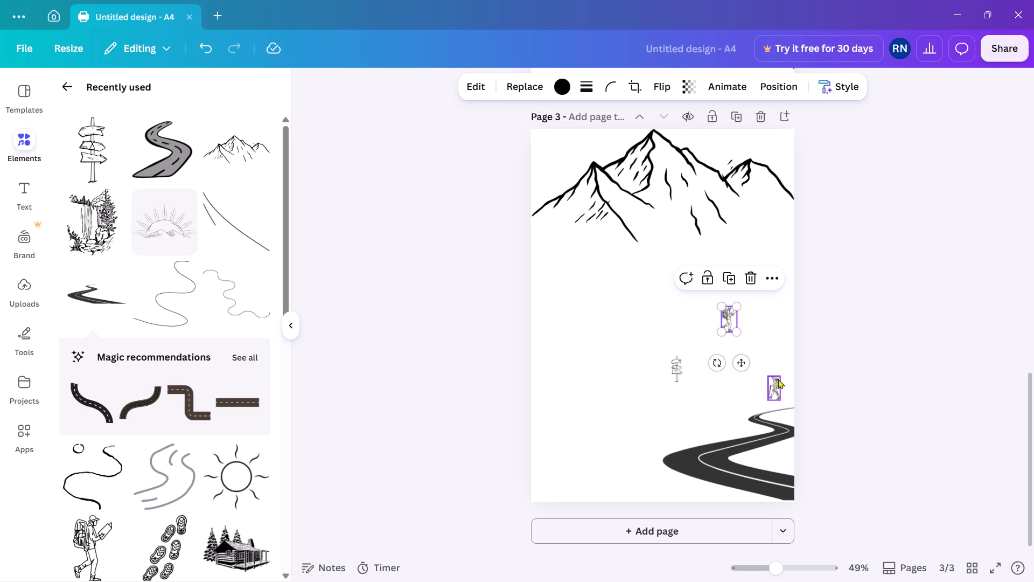
pyautogui.doubleClick(778, 379)
pyautogui.moveTo(767, 393); pyautogui.dragTo(768, 393)
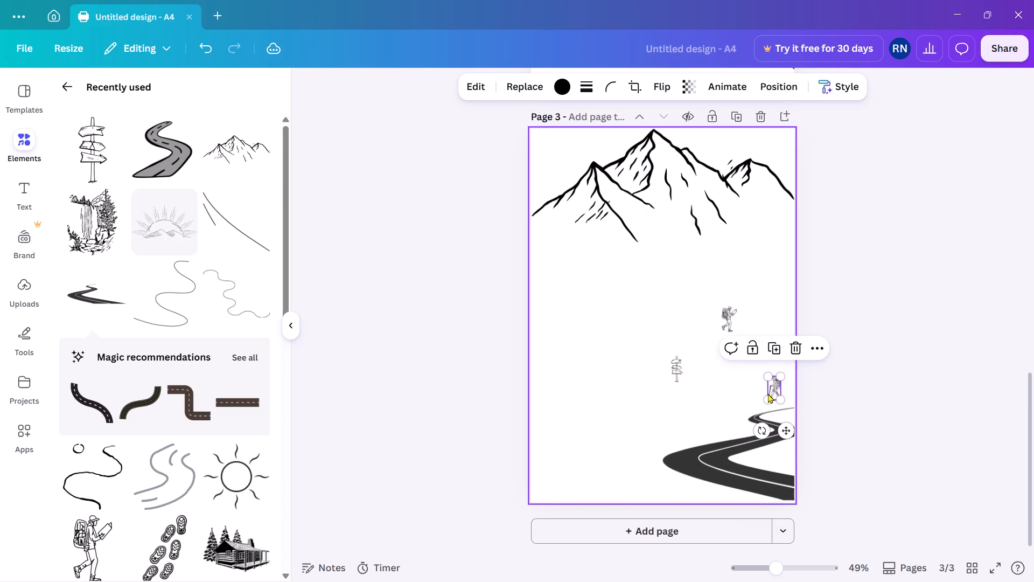
pyautogui.moveTo(768, 393); pyautogui.dragTo(782, 378)
pyautogui.moveTo(792, 367); pyautogui.dragTo(793, 366)
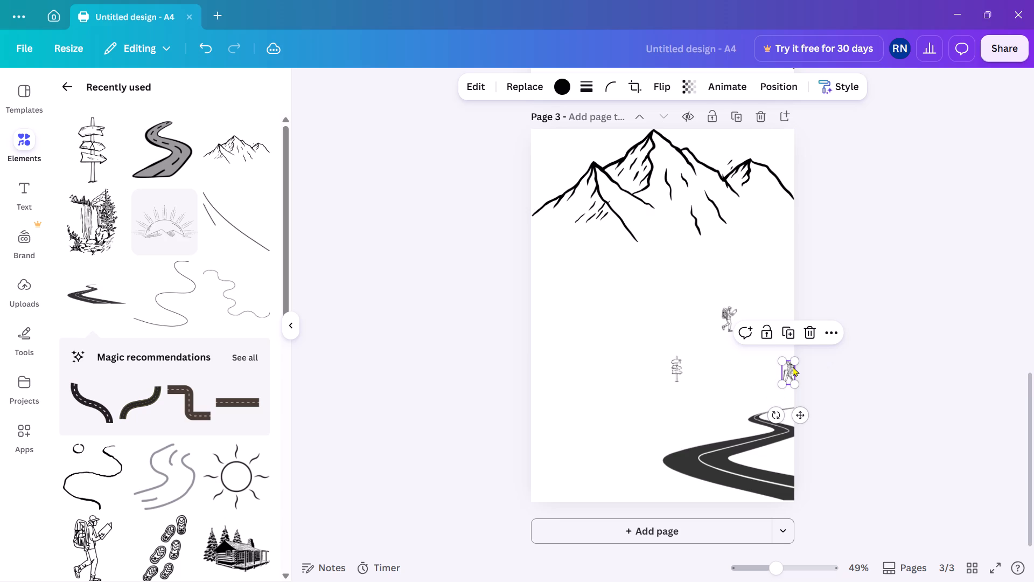
pyautogui.moveTo(793, 366); pyautogui.dragTo(759, 275)
# Enlarge the dark road from its top-left corner until it extends past the page's left edge and its far end meets the signpost.
pyautogui.click(704, 437)
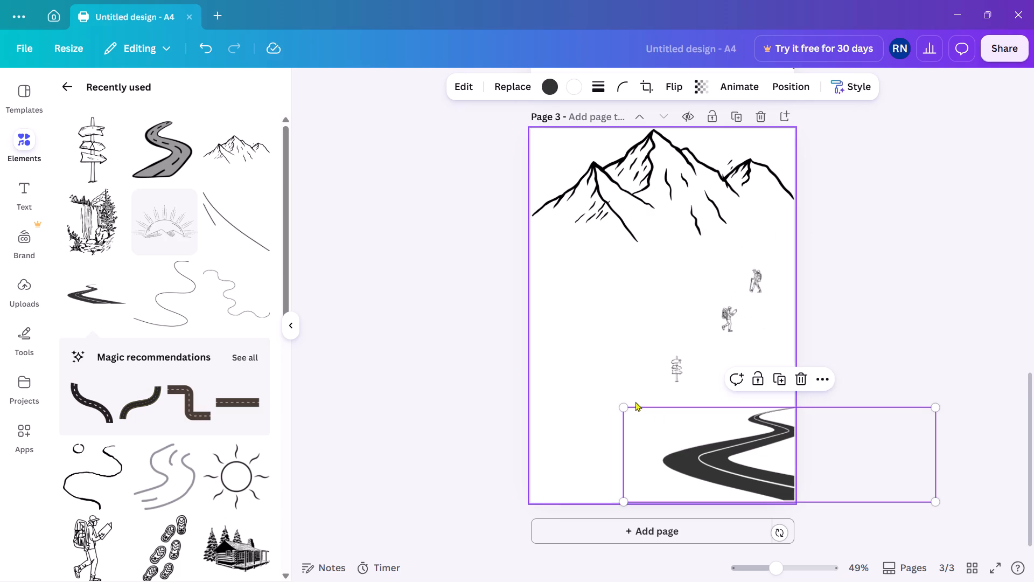
pyautogui.moveTo(623, 405); pyautogui.dragTo(521, 412)
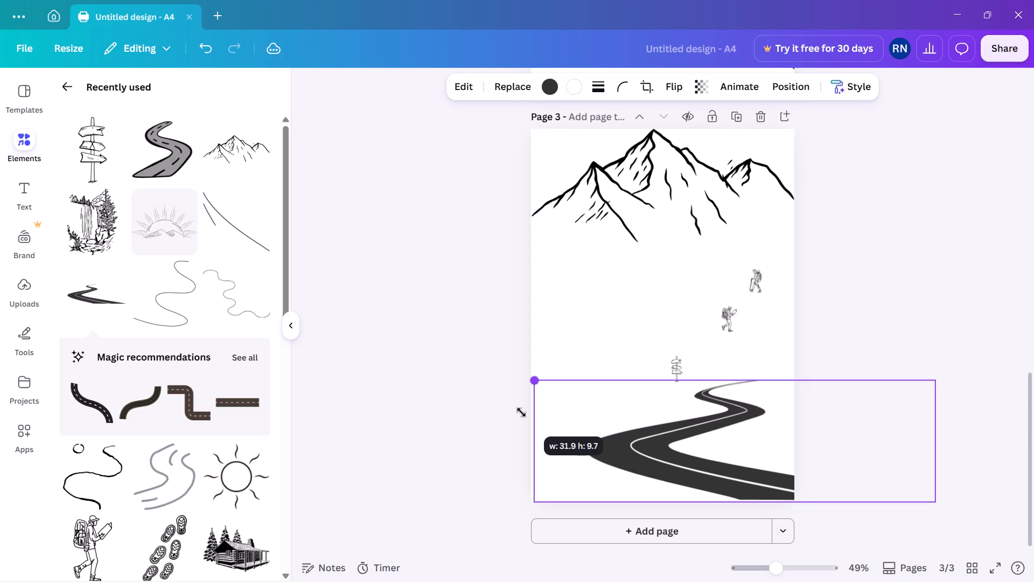
pyautogui.moveTo(521, 412); pyautogui.dragTo(490, 413)
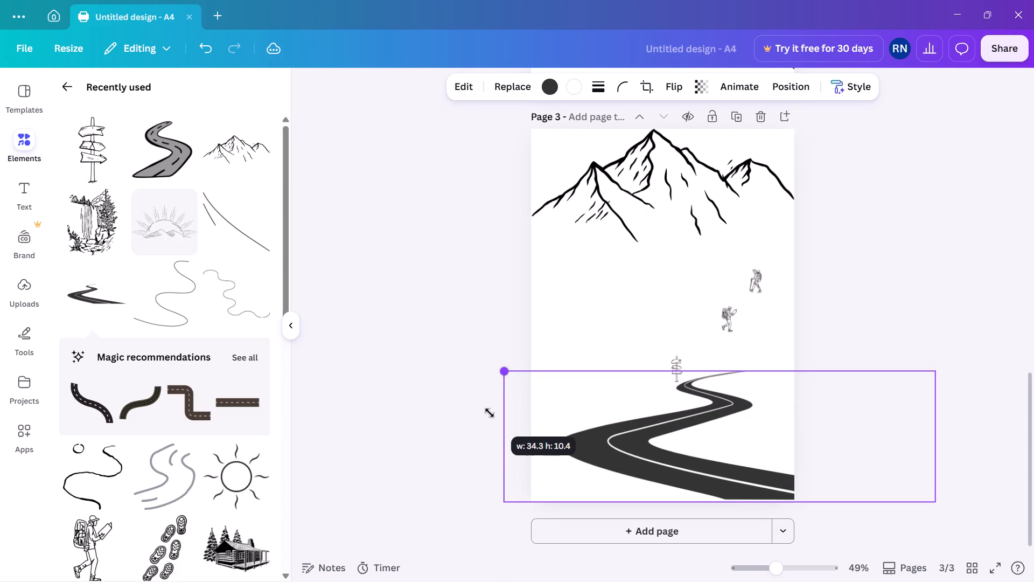
pyautogui.moveTo(490, 413); pyautogui.dragTo(484, 412)
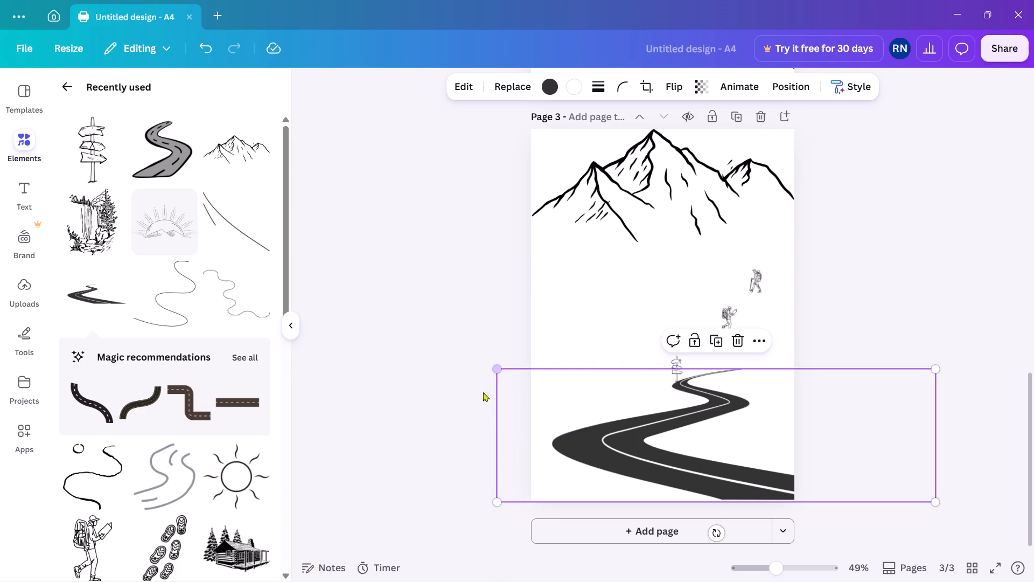
pyautogui.click(571, 299)
# Move the hiker holding a map down onto the dark road's upper edge, below and slightly left of the signpost.
pyautogui.click(728, 316)
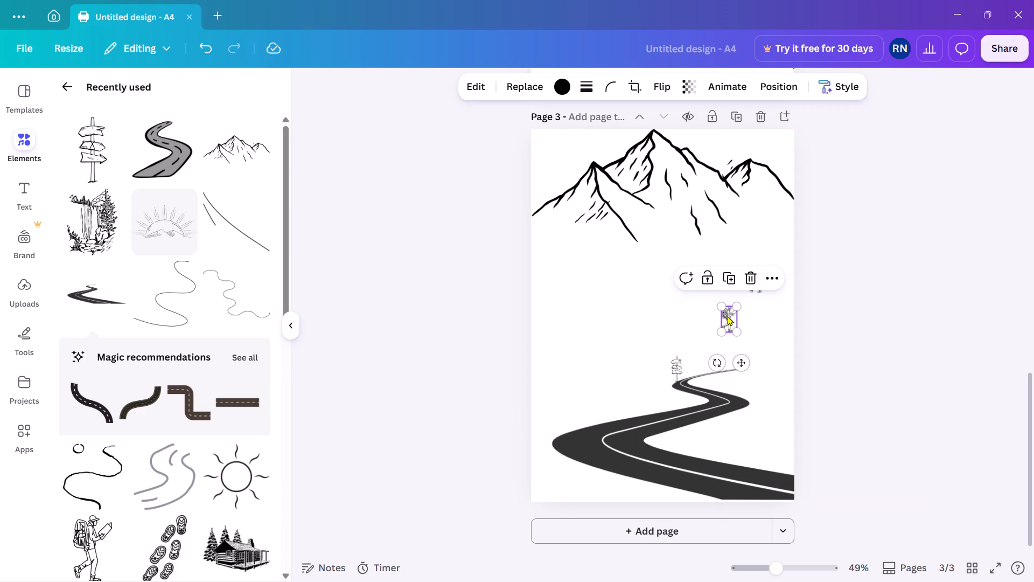
pyautogui.moveTo(729, 318); pyautogui.dragTo(696, 378)
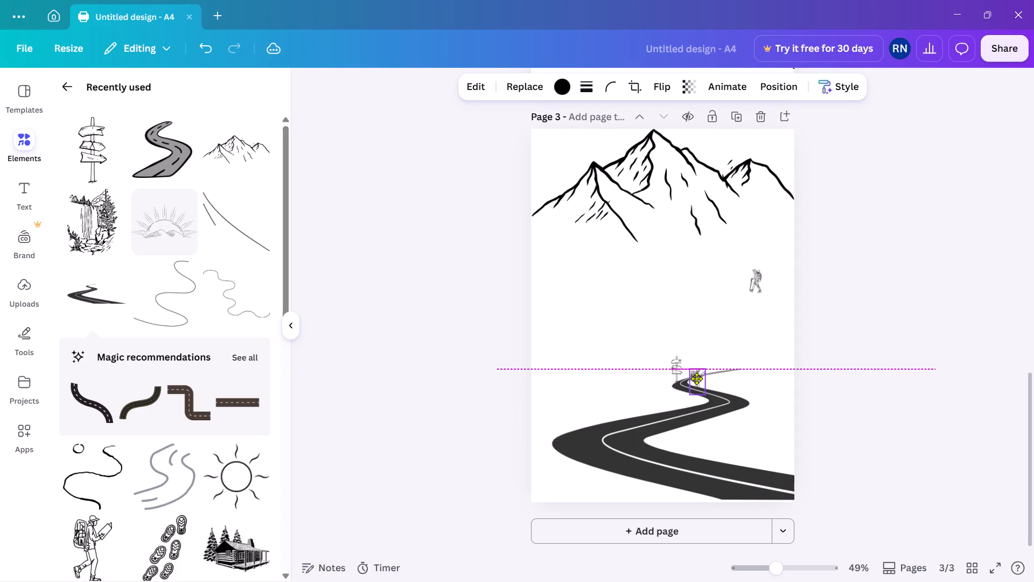
pyautogui.moveTo(696, 378); pyautogui.dragTo(661, 404)
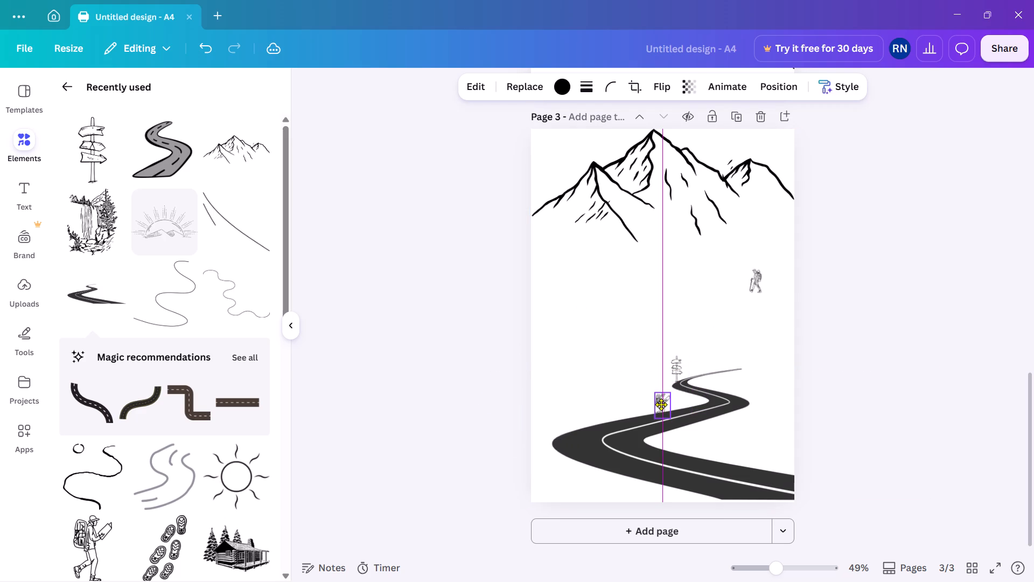
pyautogui.moveTo(661, 404); pyautogui.dragTo(658, 404)
pyautogui.moveTo(658, 404); pyautogui.dragTo(658, 403)
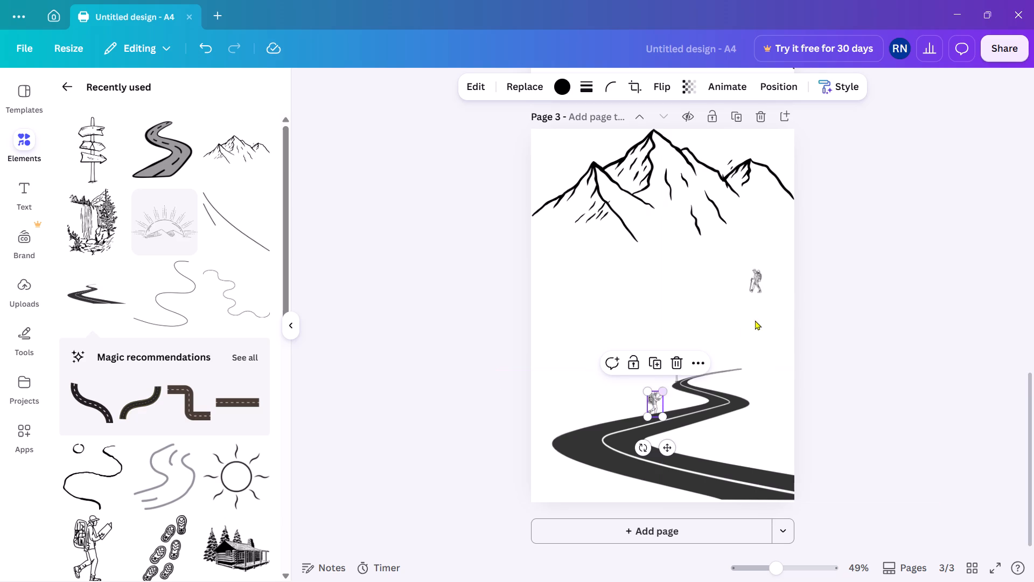
pyautogui.click(808, 300)
# Move the hiker with the walking stick down beside the other hiker on the dark road, directly below the signpost.
pyautogui.click(763, 282)
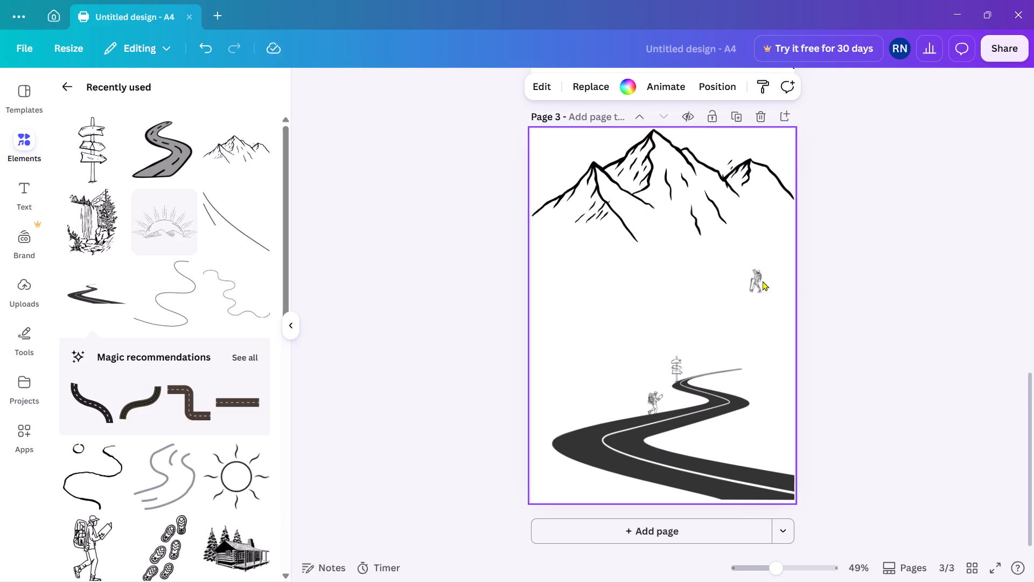
pyautogui.moveTo(754, 279); pyautogui.dragTo(667, 400)
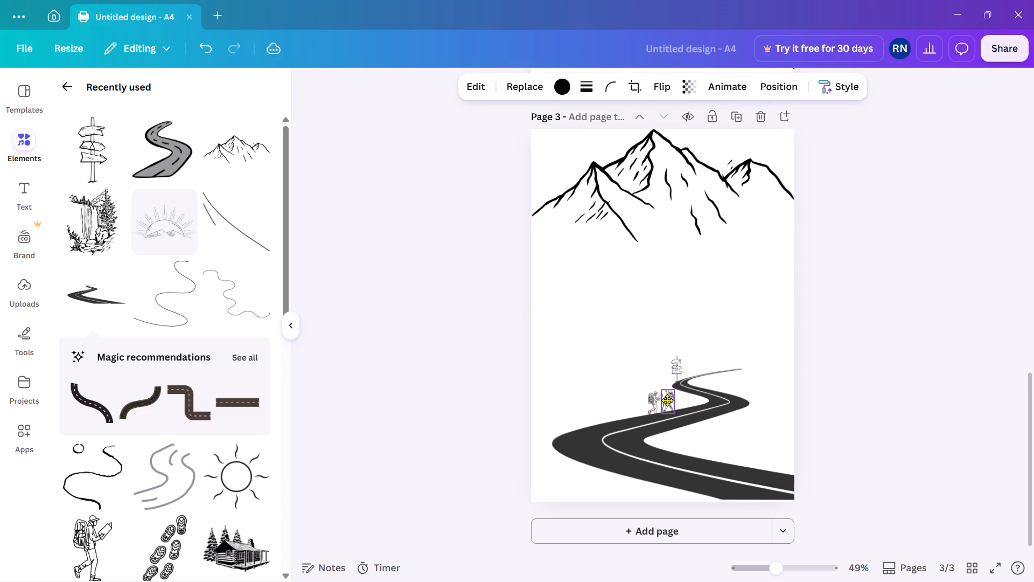
pyautogui.moveTo(667, 400); pyautogui.dragTo(661, 405)
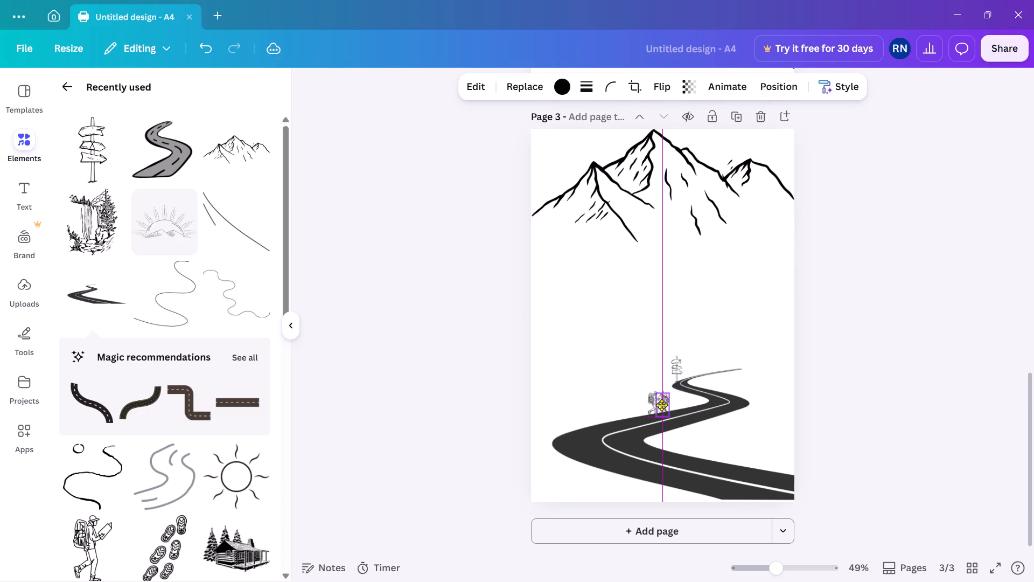
pyautogui.moveTo(661, 405); pyautogui.dragTo(669, 405)
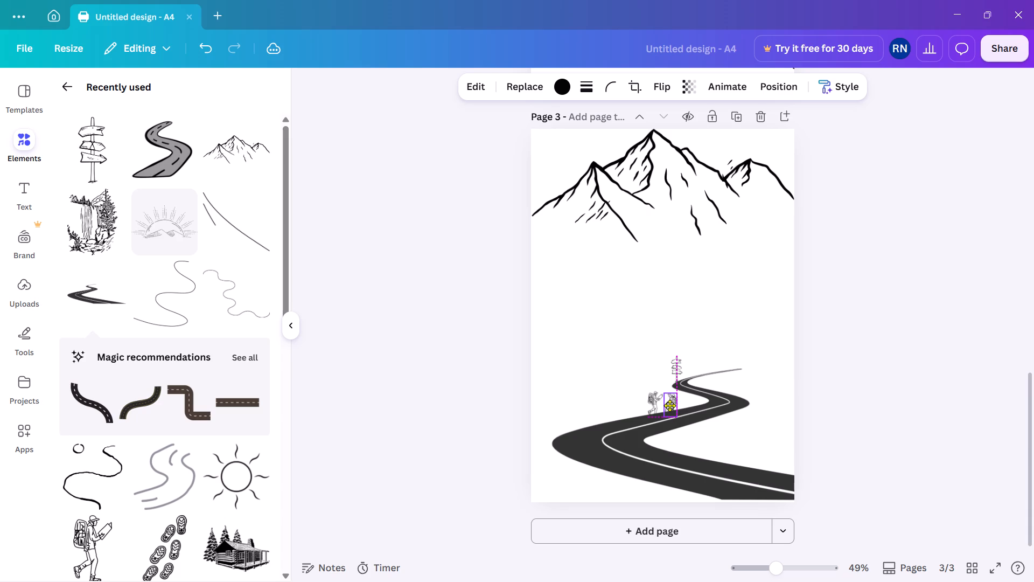
pyautogui.moveTo(669, 405); pyautogui.dragTo(669, 404)
pyautogui.click(620, 308)
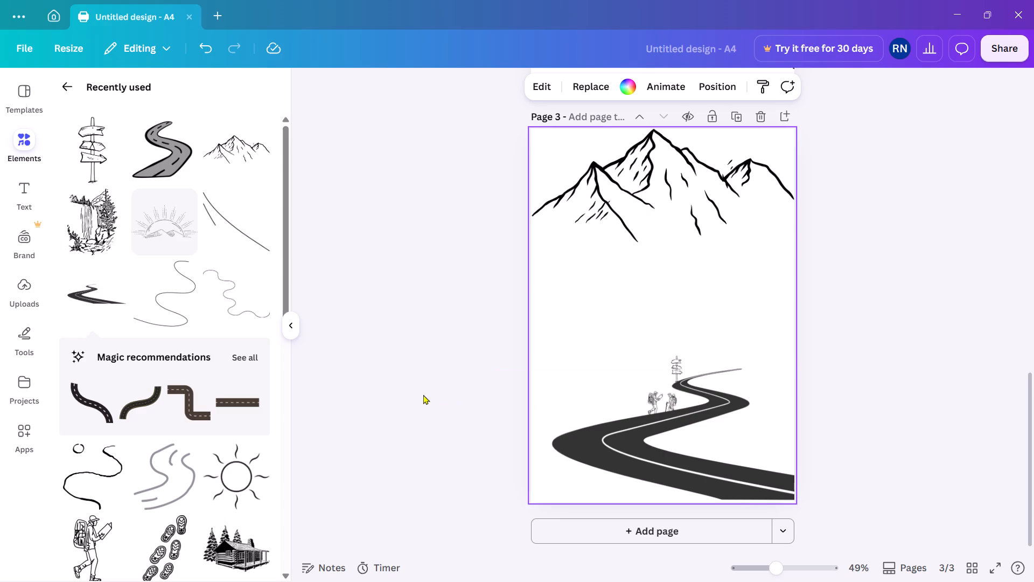
# Add the recently used line-art sun with wavy rays to page 3.
pyautogui.click(226, 472)
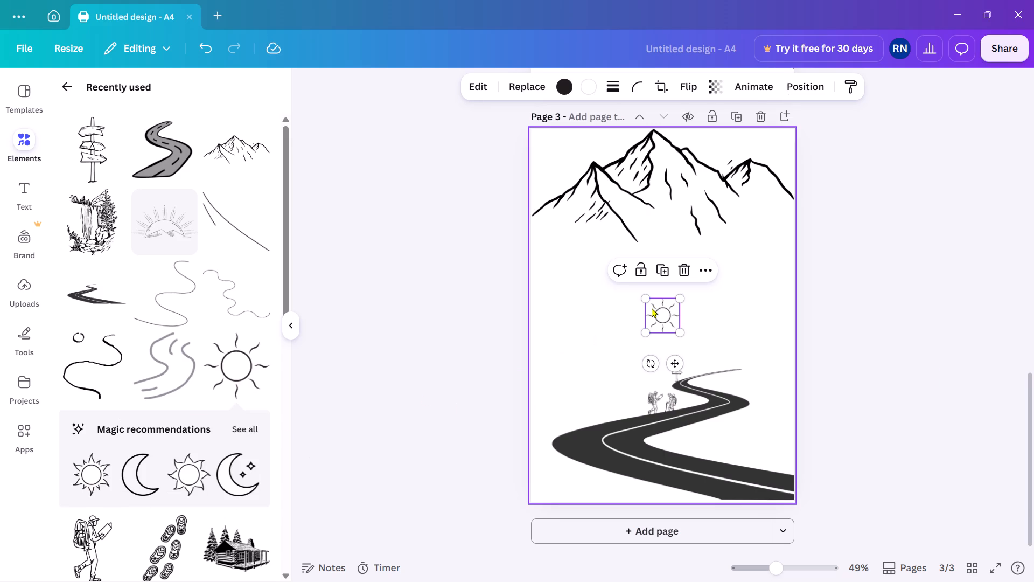
# Move the sun up to the page's top edge, into the gap between the left and central mountain peaks.
pyautogui.moveTo(658, 313); pyautogui.dragTo(633, 122)
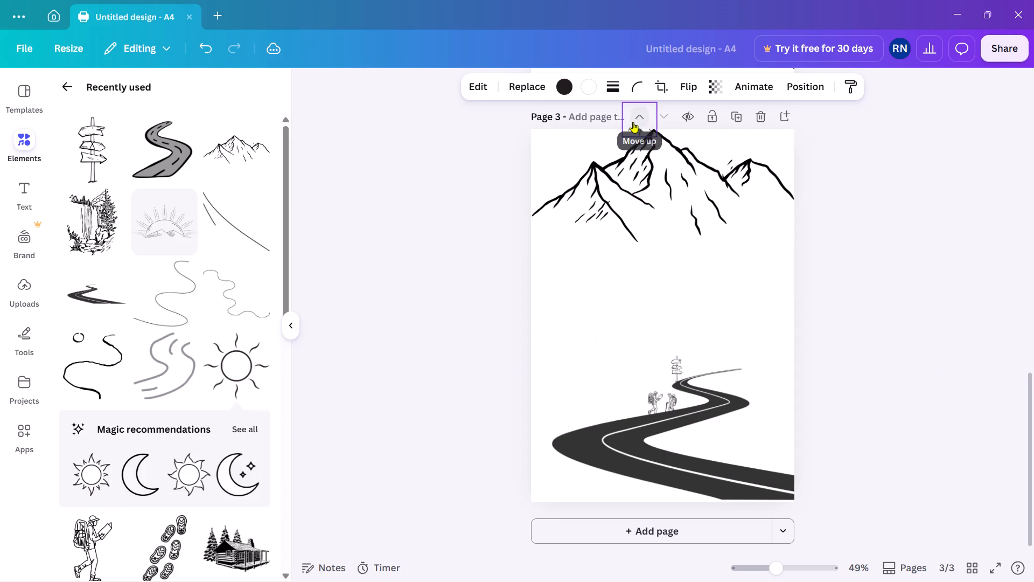
pyautogui.moveTo(633, 122); pyautogui.dragTo(608, 138)
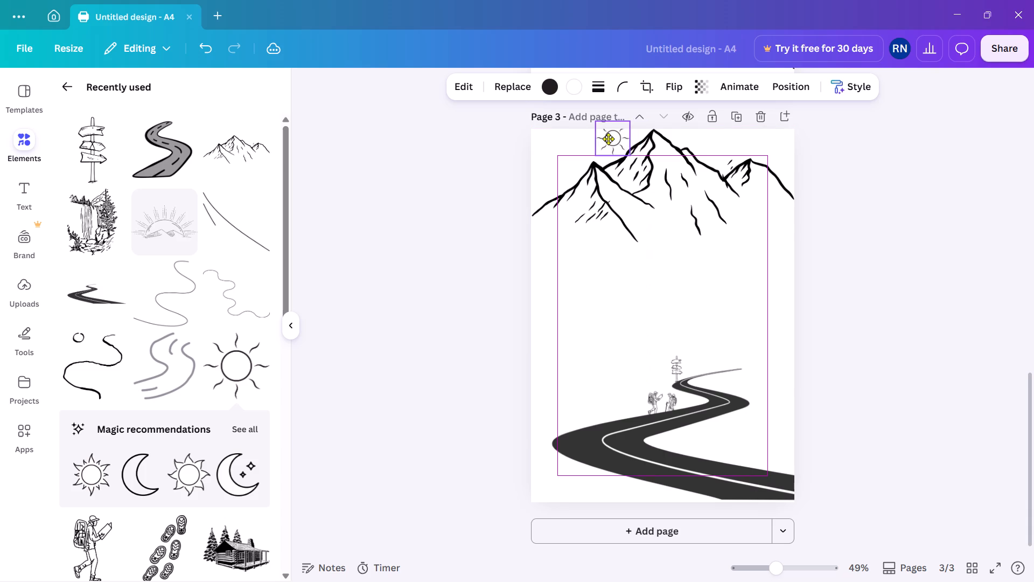
pyautogui.moveTo(608, 138); pyautogui.dragTo(603, 140)
pyautogui.click(577, 268)
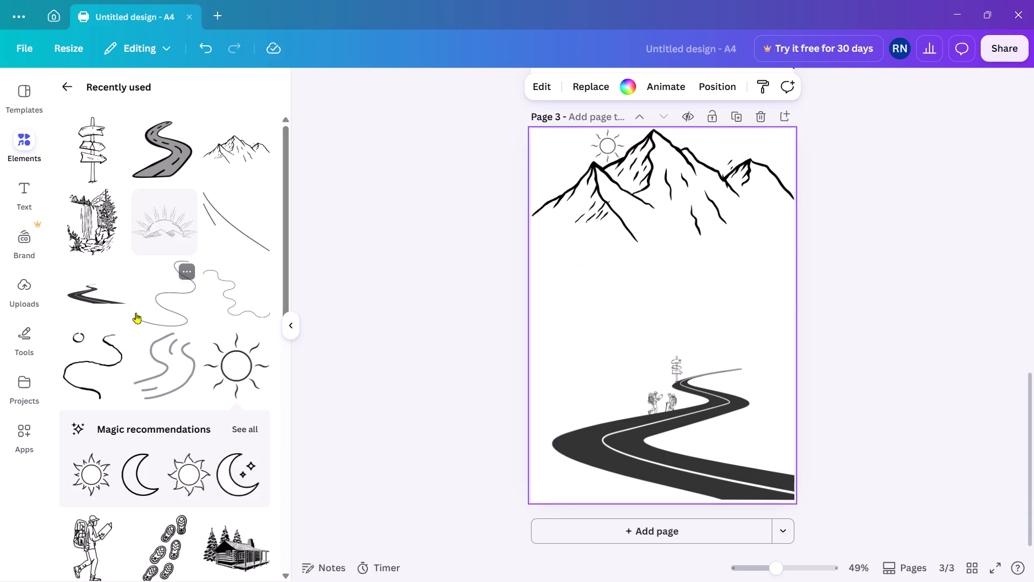
# Look through the rest of the recently used elements for more graphics suited to the hiking scene.
pyautogui.scroll(-2, 134, 324)
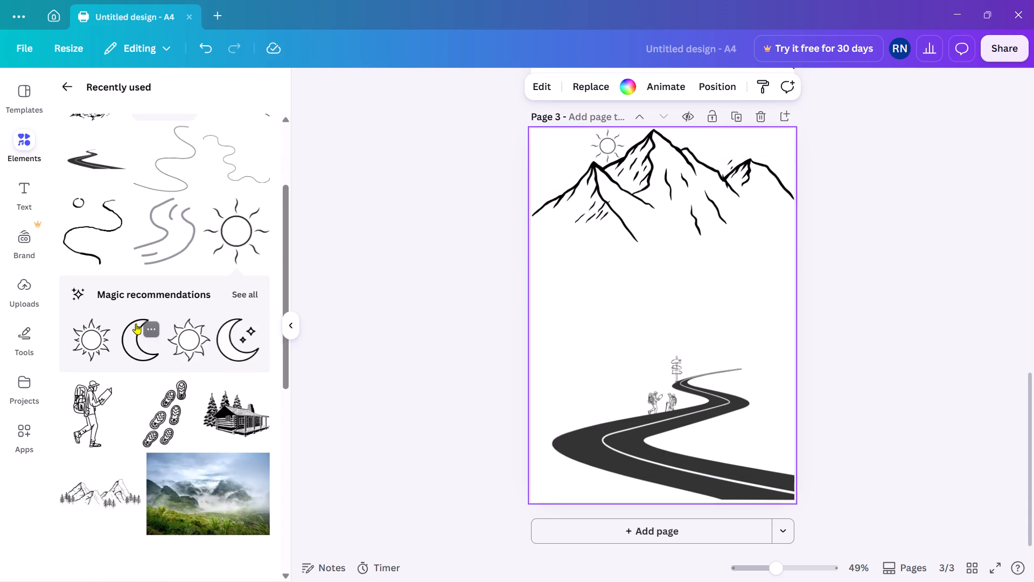
pyautogui.scroll(-2, 136, 323)
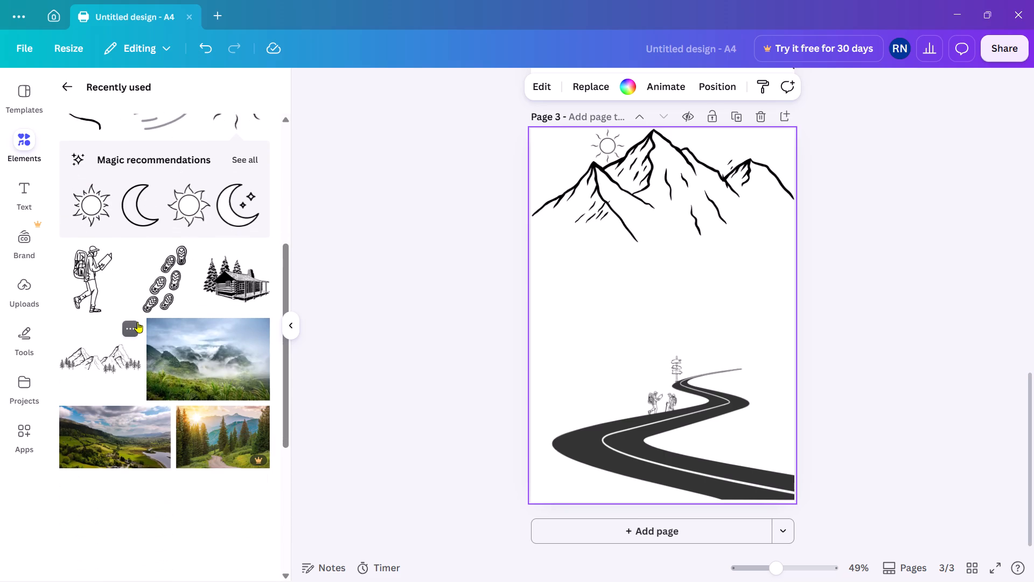
pyautogui.scroll(-2, 137, 322)
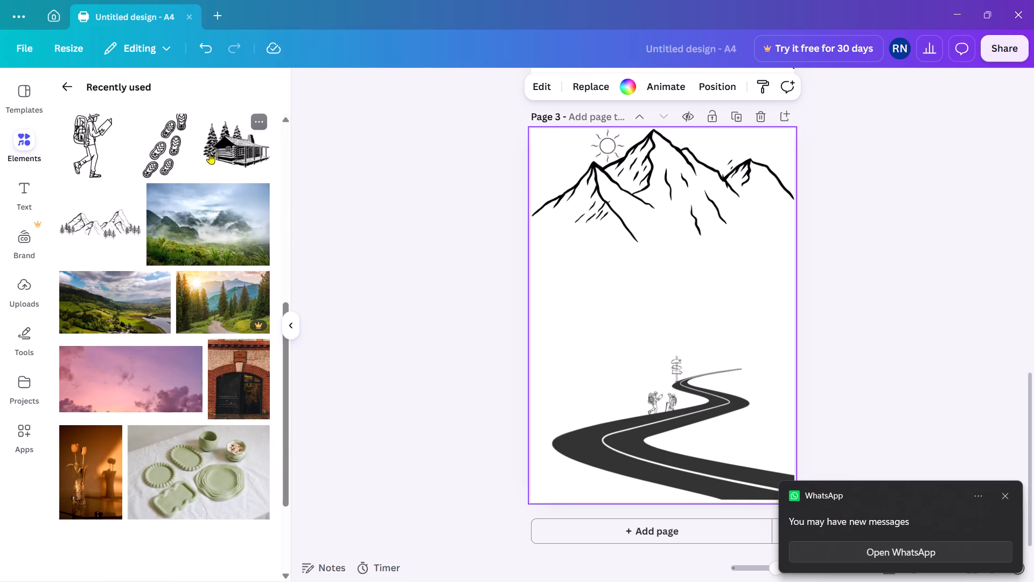
pyautogui.scroll(-3, 166, 421)
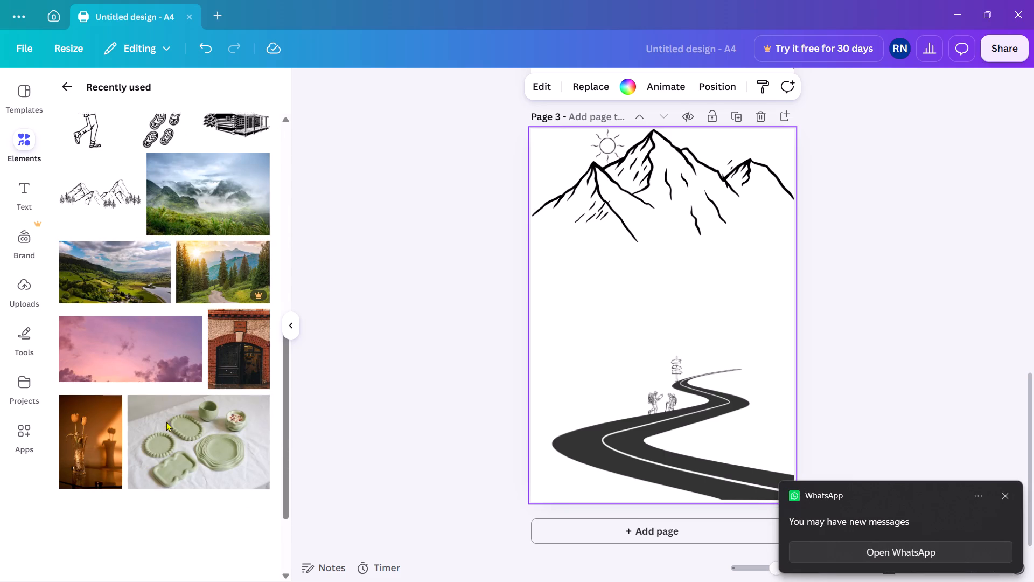
pyautogui.scroll(-9, 167, 421)
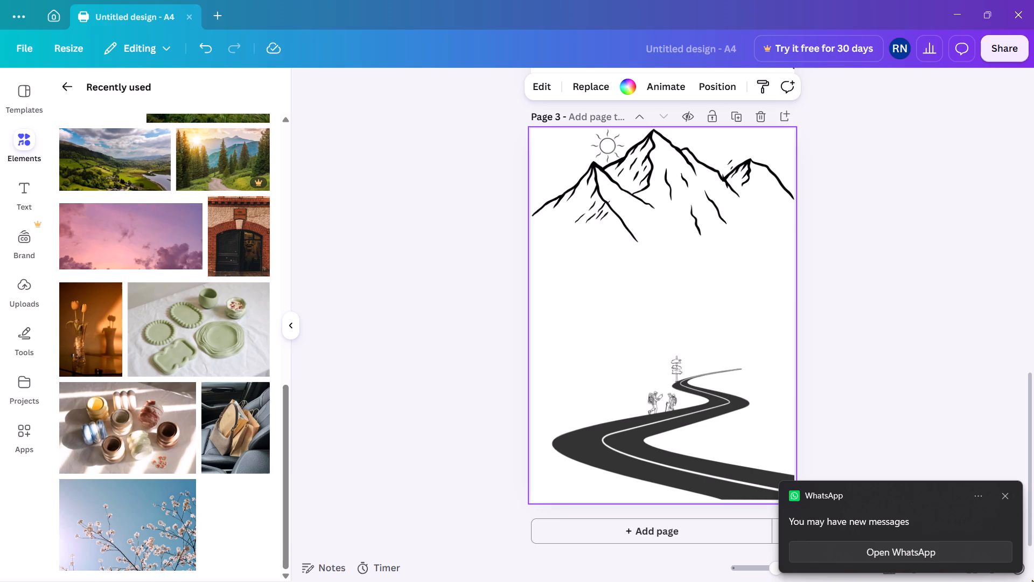
# Switch to WhatsApp from its new-message notification.
pyautogui.click(898, 555)
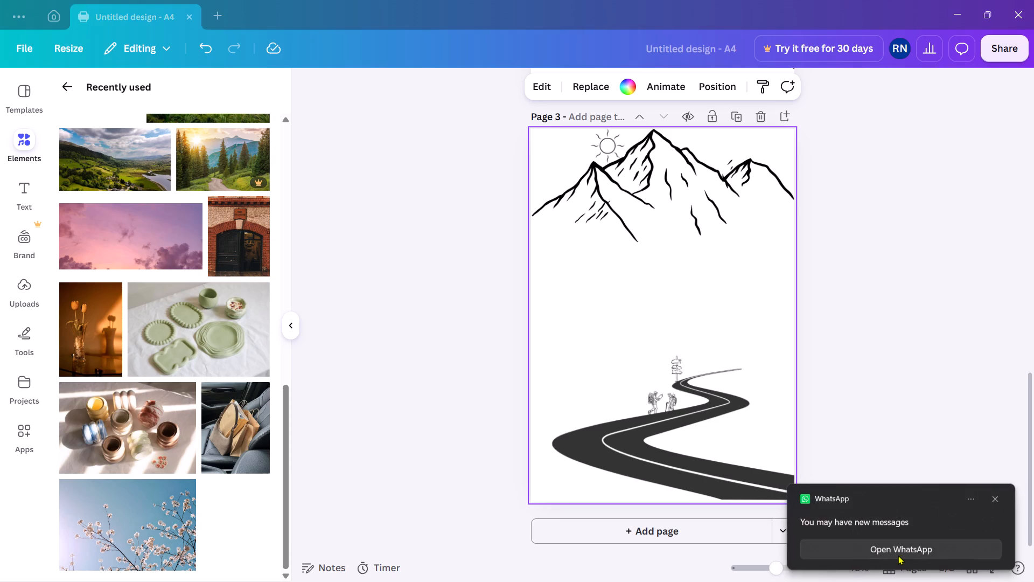
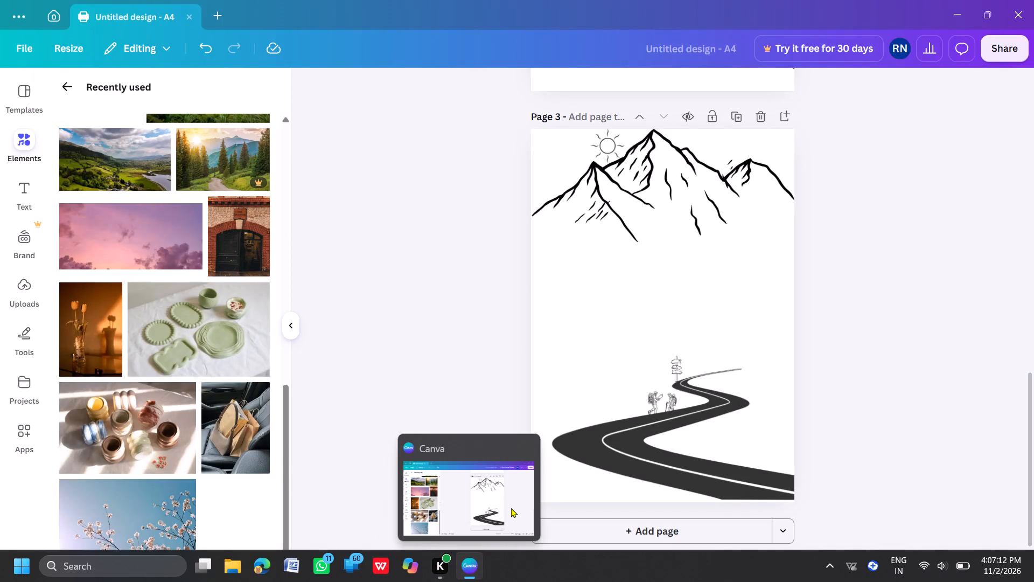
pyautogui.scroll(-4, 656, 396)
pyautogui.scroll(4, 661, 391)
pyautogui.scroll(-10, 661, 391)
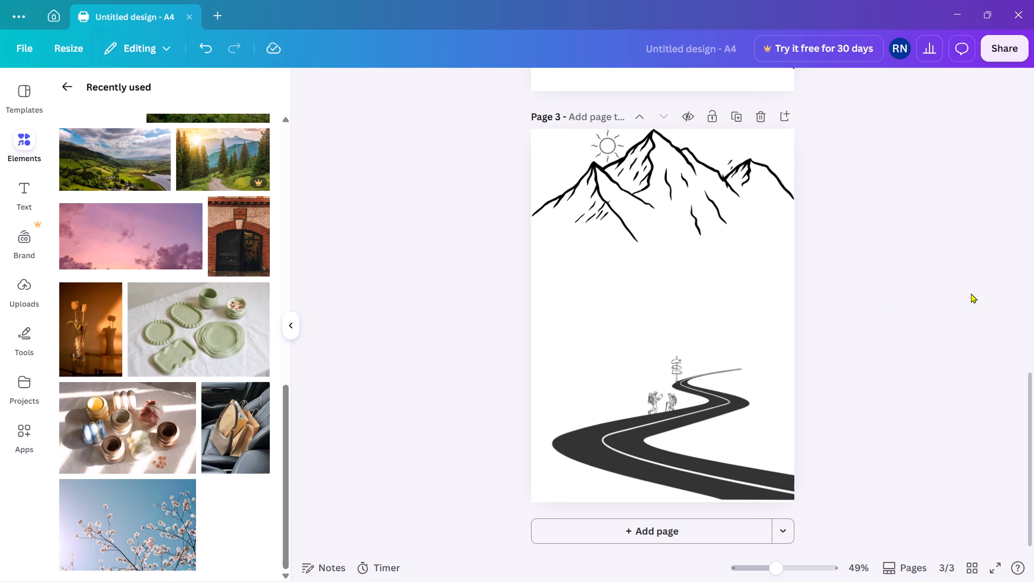
# Look over all three pages of the design, from the page 3 landscape up to the page 1 photo collage and back.
pyautogui.scroll(-6, 940, 146)
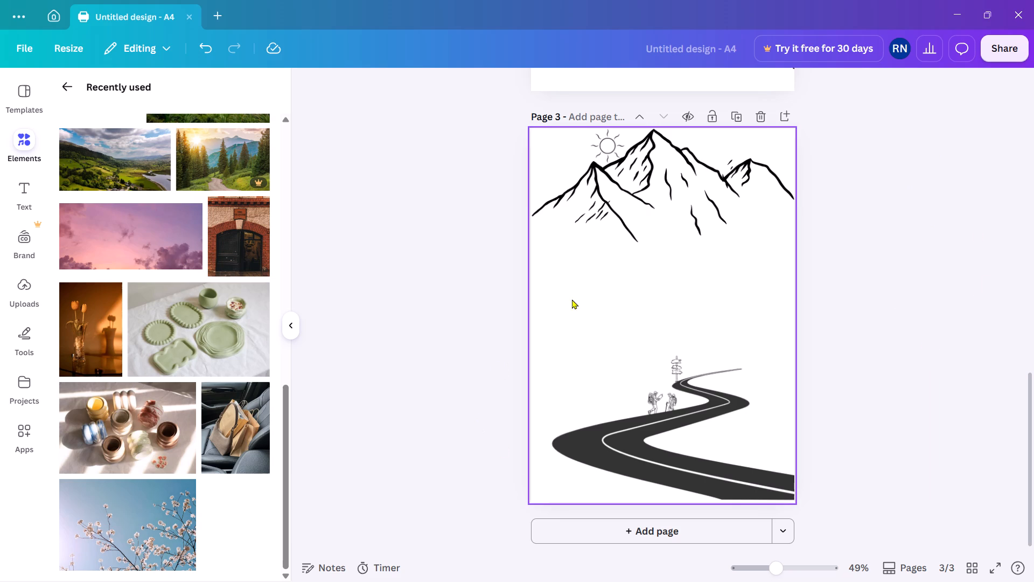
pyautogui.scroll(-3, 549, 291)
pyautogui.scroll(14, 549, 291)
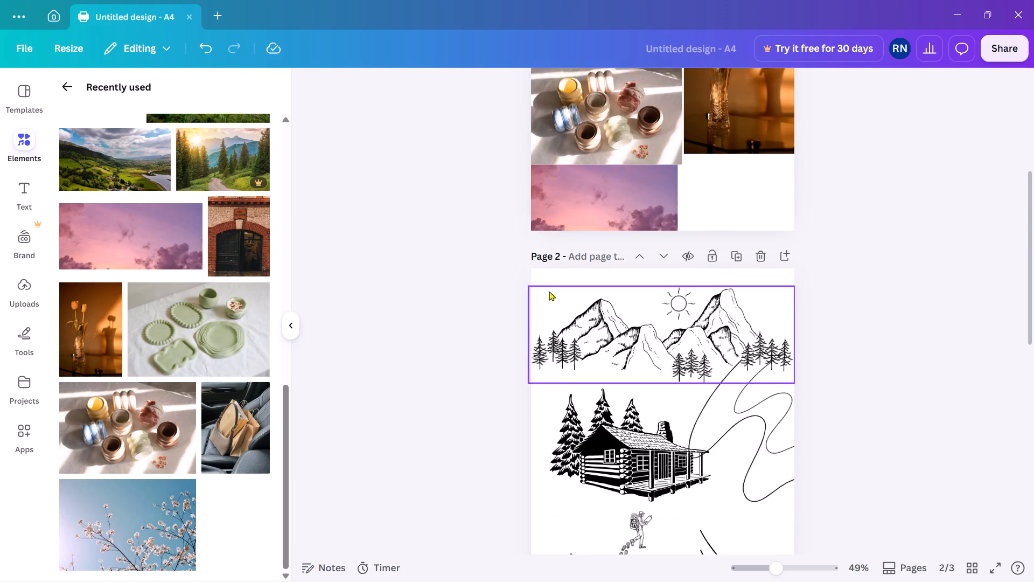
pyautogui.scroll(10, 549, 291)
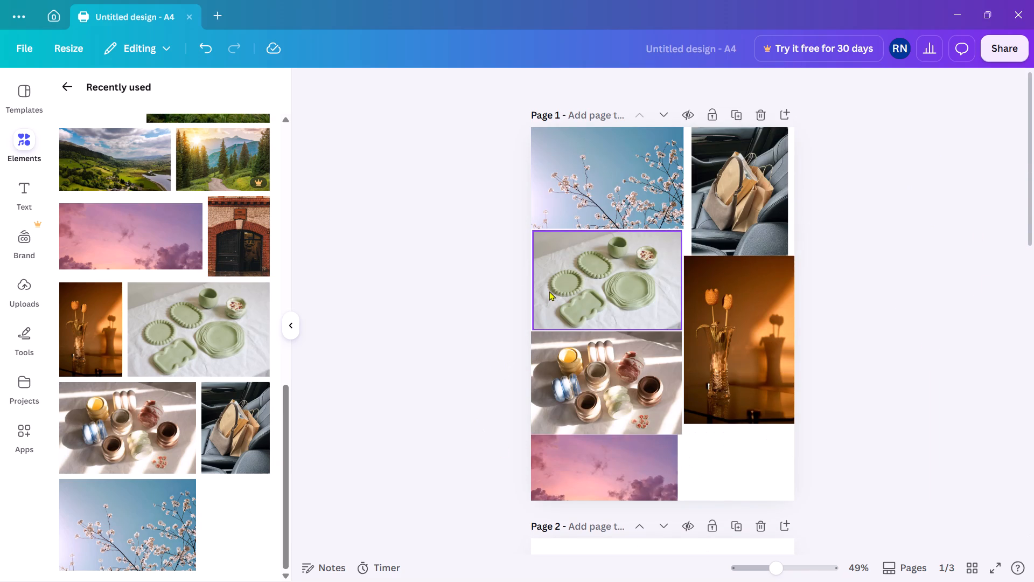
pyautogui.scroll(-7, 549, 291)
pyautogui.scroll(1, 549, 291)
pyautogui.scroll(-6, 549, 291)
pyautogui.scroll(1, 549, 291)
pyautogui.scroll(-8, 549, 291)
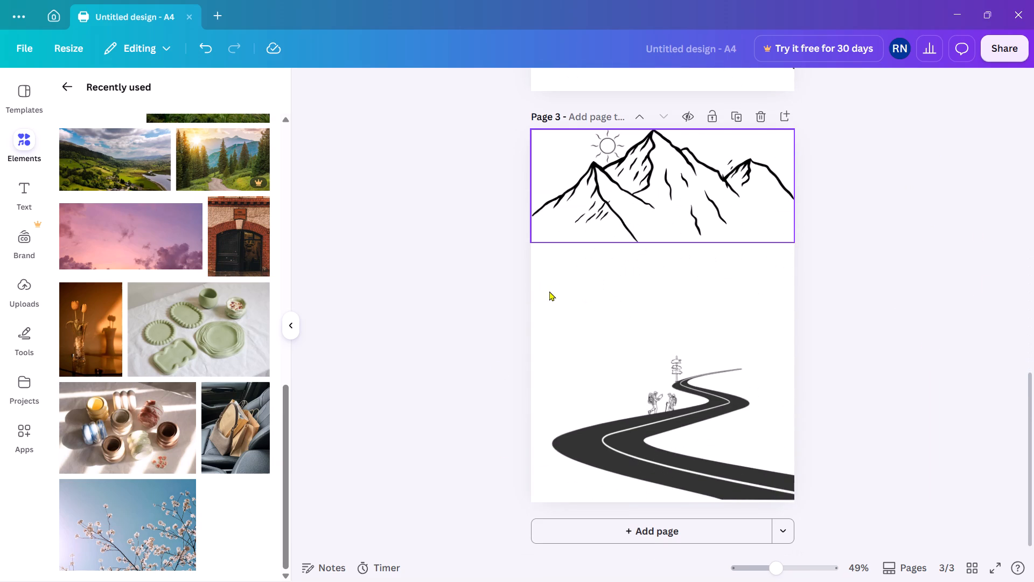
pyautogui.scroll(-5, 549, 291)
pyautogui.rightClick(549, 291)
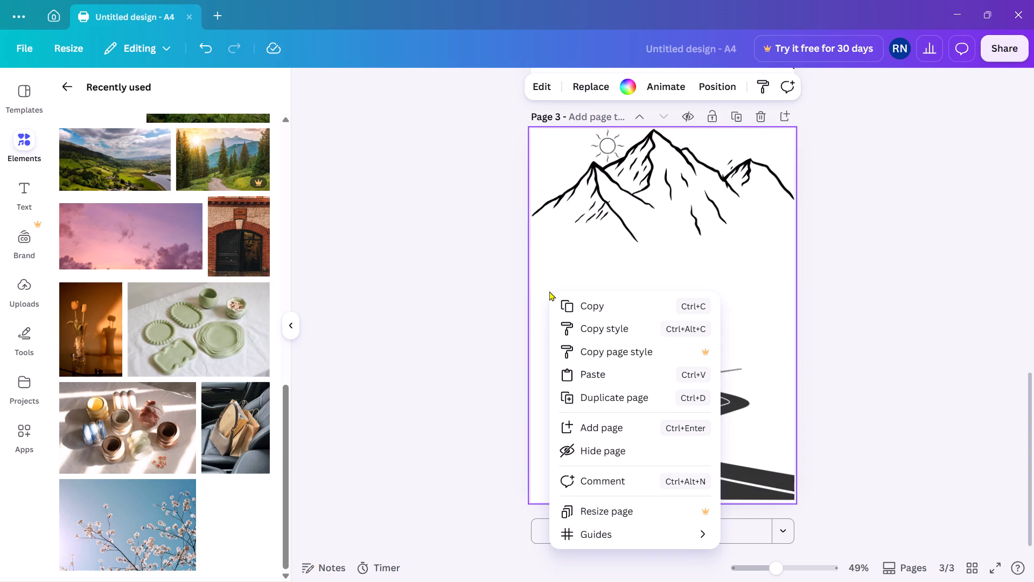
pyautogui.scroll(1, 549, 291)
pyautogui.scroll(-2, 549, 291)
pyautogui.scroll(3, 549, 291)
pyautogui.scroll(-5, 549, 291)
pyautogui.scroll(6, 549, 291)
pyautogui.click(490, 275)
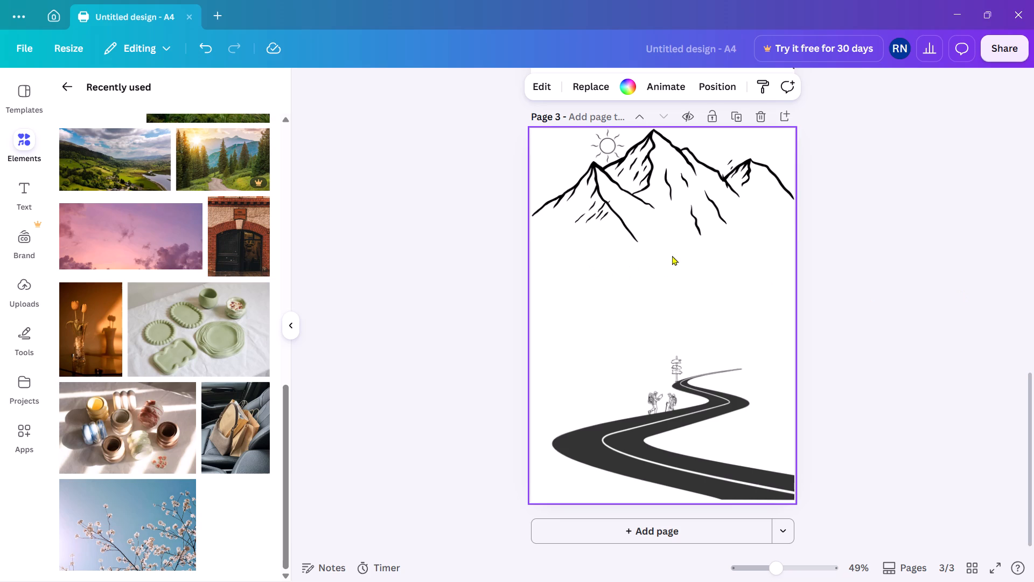
# Review the photo collage on page 1.
pyautogui.scroll(-4, 662, 207)
pyautogui.scroll(17, 662, 207)
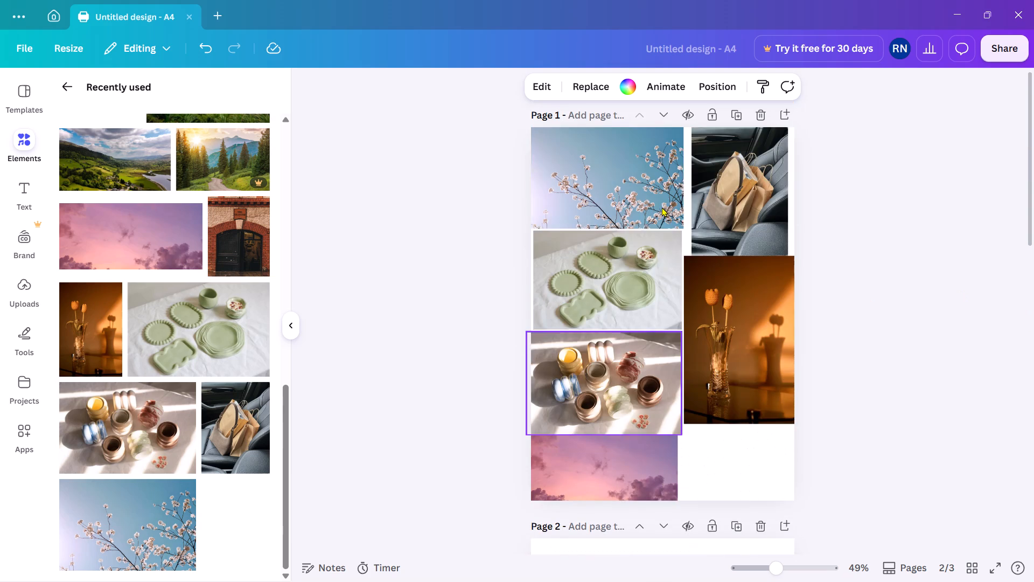
pyautogui.scroll(3, 662, 207)
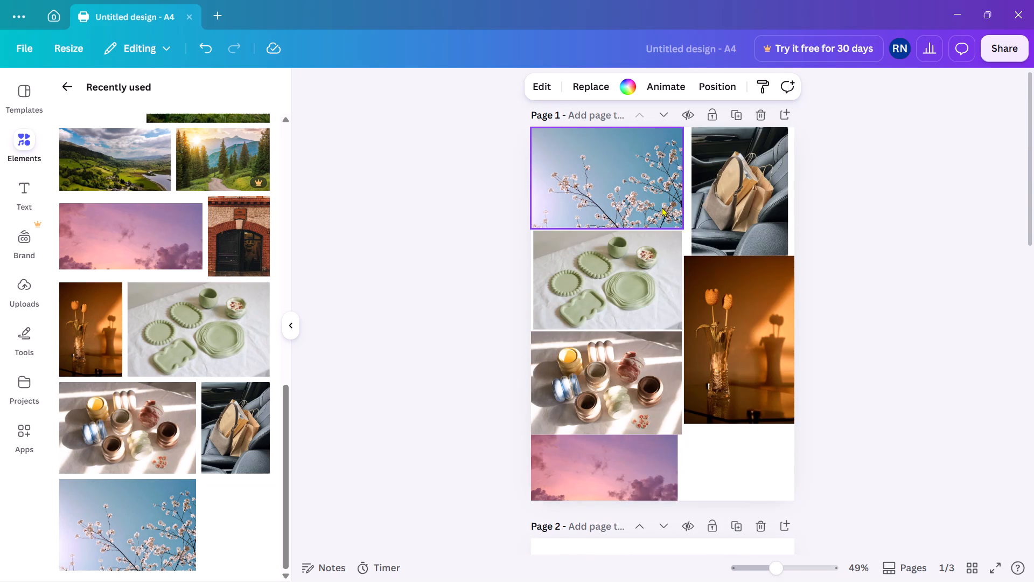
pyautogui.scroll(10, 662, 207)
pyautogui.scroll(-4, 662, 207)
pyautogui.scroll(5, 662, 207)
pyautogui.scroll(-5, 662, 207)
pyautogui.scroll(5, 662, 207)
pyautogui.scroll(-4, 662, 207)
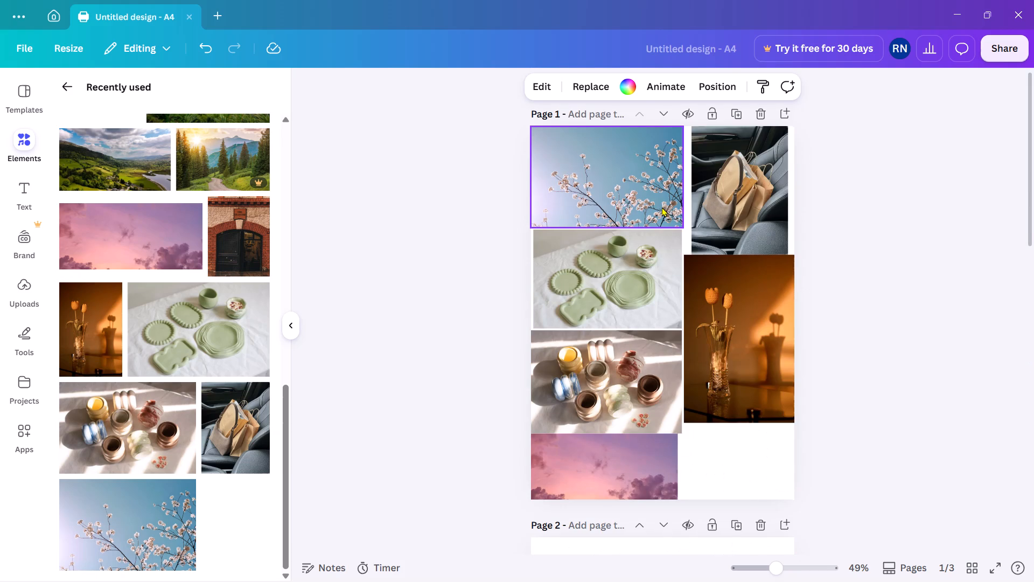
# Compare the page 1 photo collage with the page 2 line-art scene of mountains, log cabin, hiker and signpost.
pyautogui.scroll(-1, 662, 207)
pyautogui.scroll(5, 662, 207)
pyautogui.scroll(-5, 662, 207)
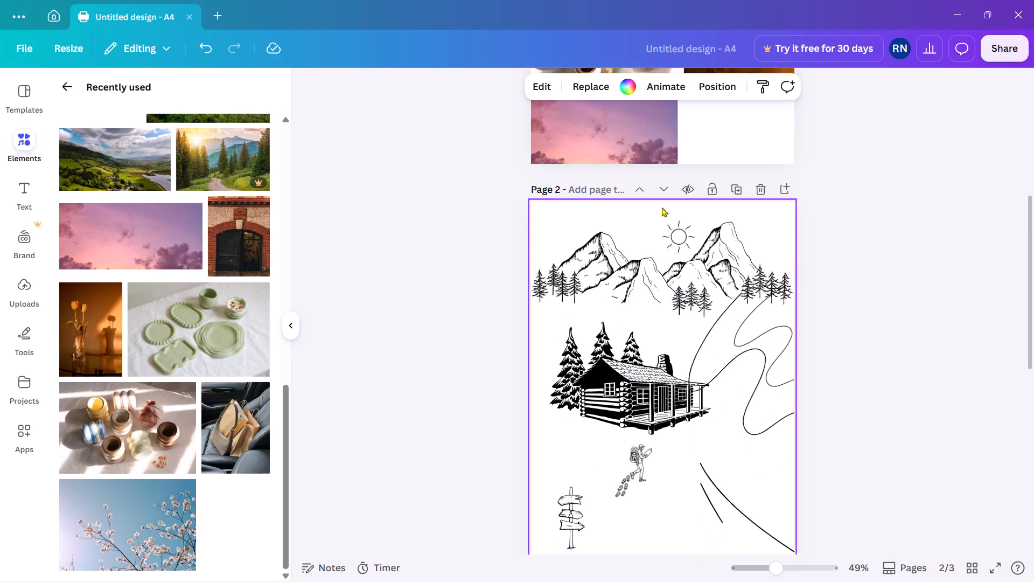
pyautogui.scroll(5, 662, 207)
pyautogui.scroll(-5, 662, 207)
pyautogui.scroll(4, 662, 207)
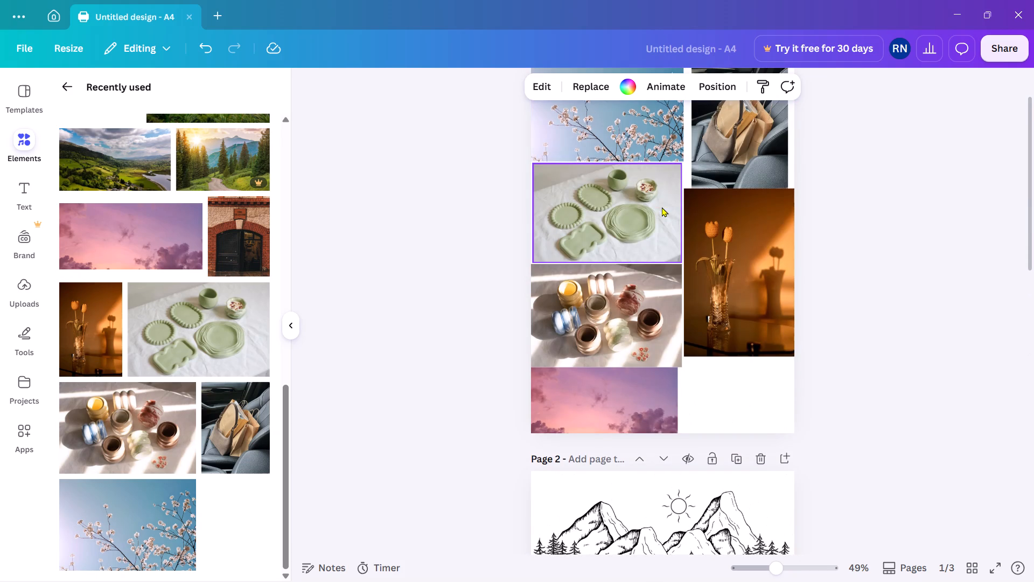
pyautogui.scroll(-5, 662, 207)
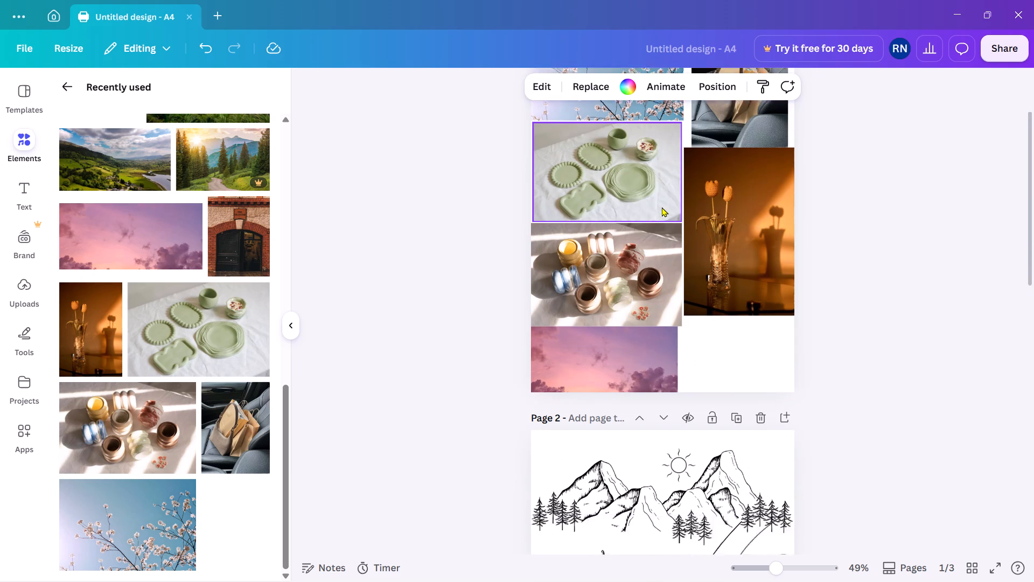
pyautogui.scroll(6, 662, 207)
pyautogui.scroll(-6, 662, 207)
pyautogui.scroll(5, 662, 207)
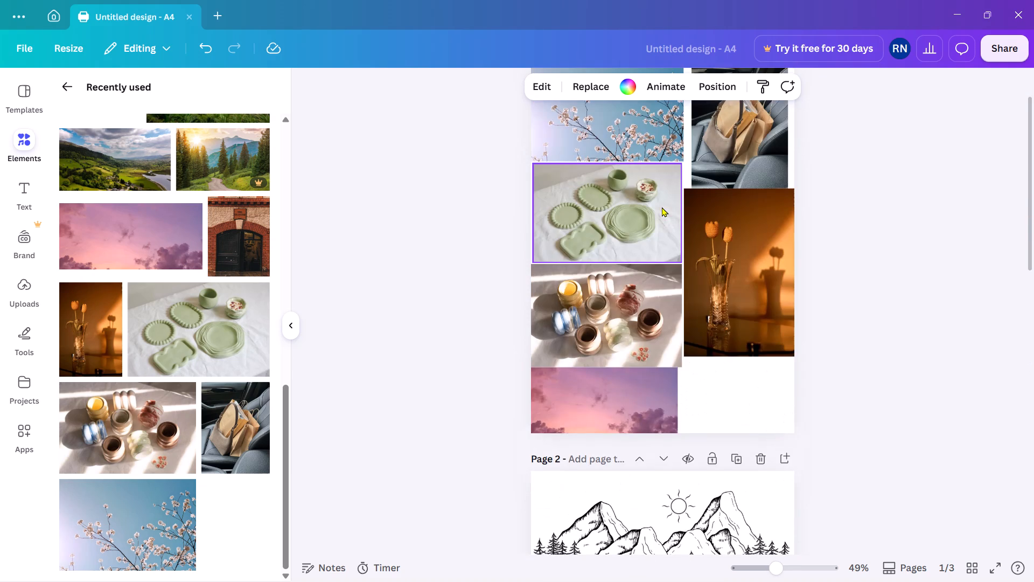
pyautogui.scroll(-6, 662, 207)
pyautogui.scroll(6, 662, 207)
pyautogui.scroll(-4, 662, 207)
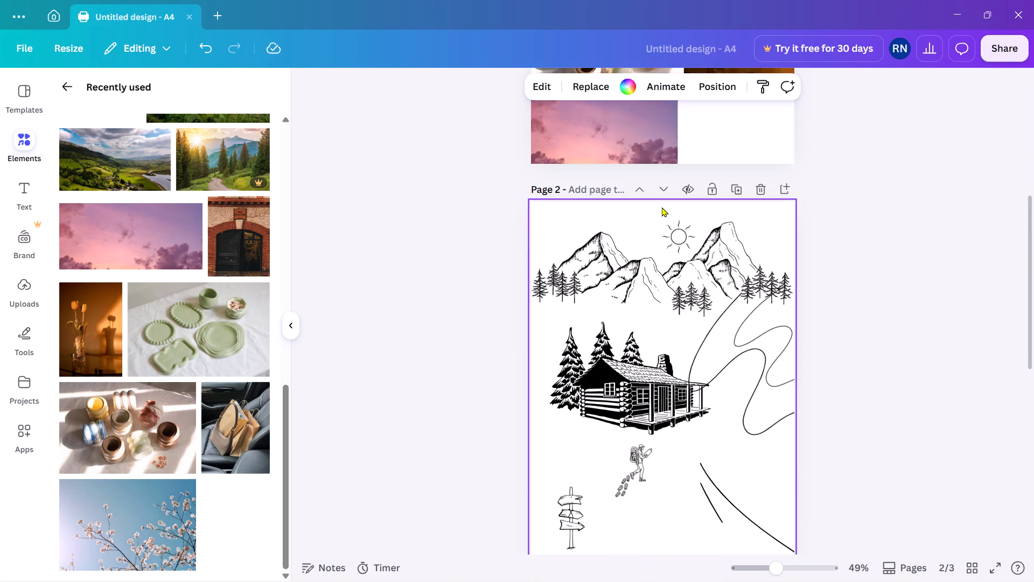
pyautogui.scroll(4, 662, 207)
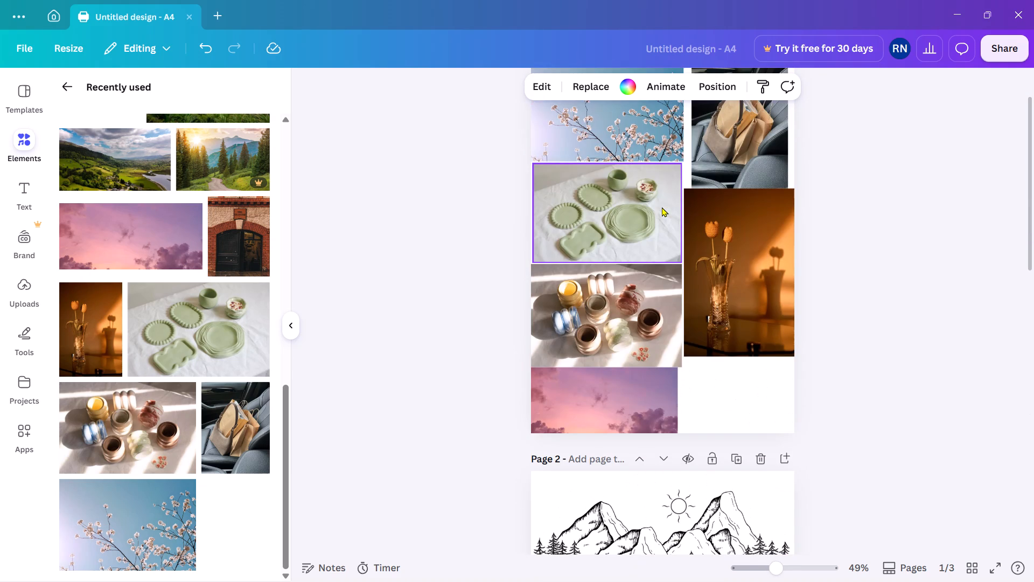
pyautogui.scroll(-6, 662, 207)
pyautogui.scroll(6, 662, 207)
pyautogui.scroll(-4, 662, 207)
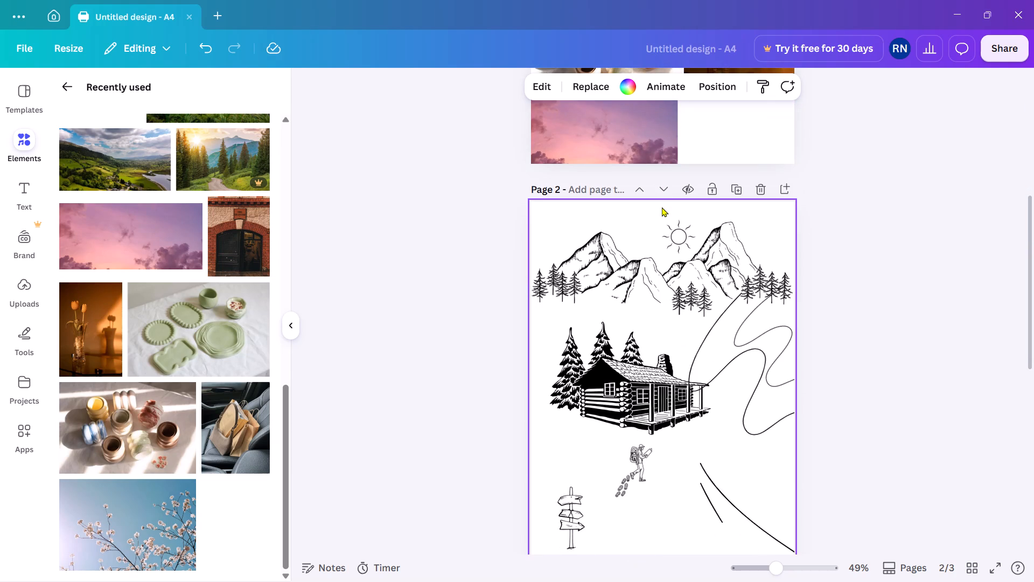
pyautogui.scroll(3, 662, 207)
pyautogui.scroll(-5, 662, 207)
pyautogui.scroll(4, 662, 207)
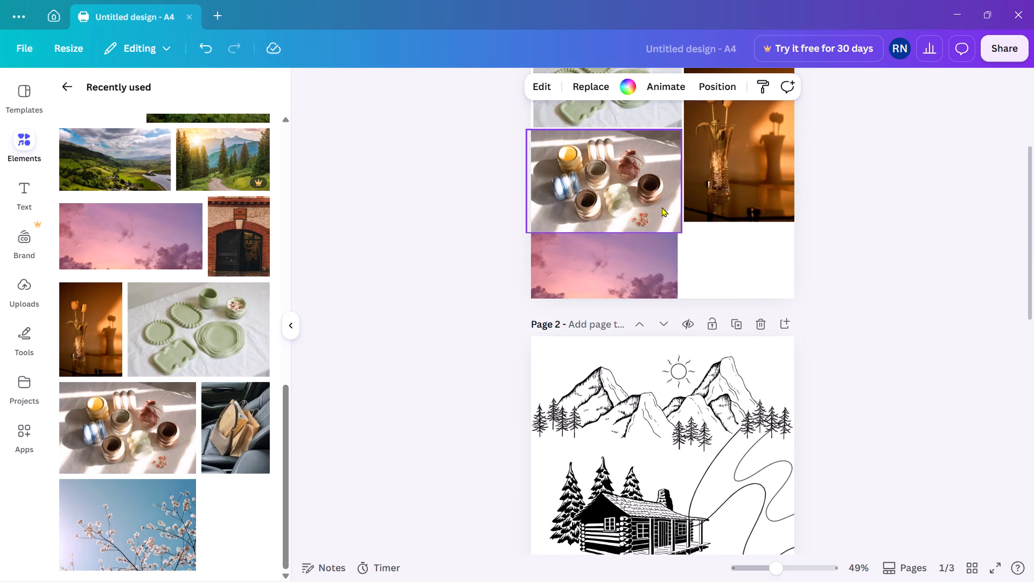
pyautogui.scroll(-2, 662, 207)
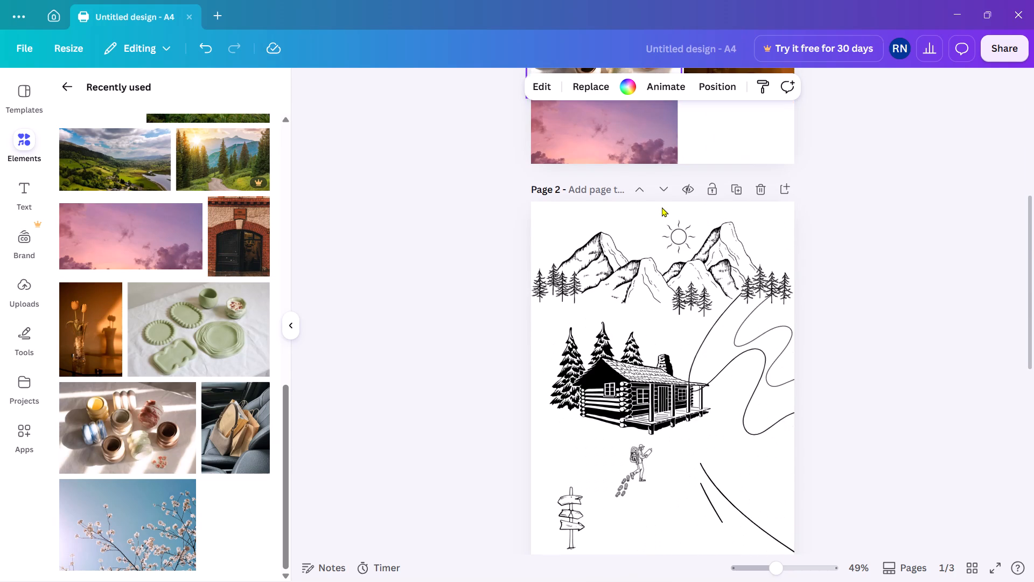
pyautogui.scroll(-3, 662, 207)
pyautogui.scroll(5, 662, 207)
pyautogui.scroll(-4, 662, 207)
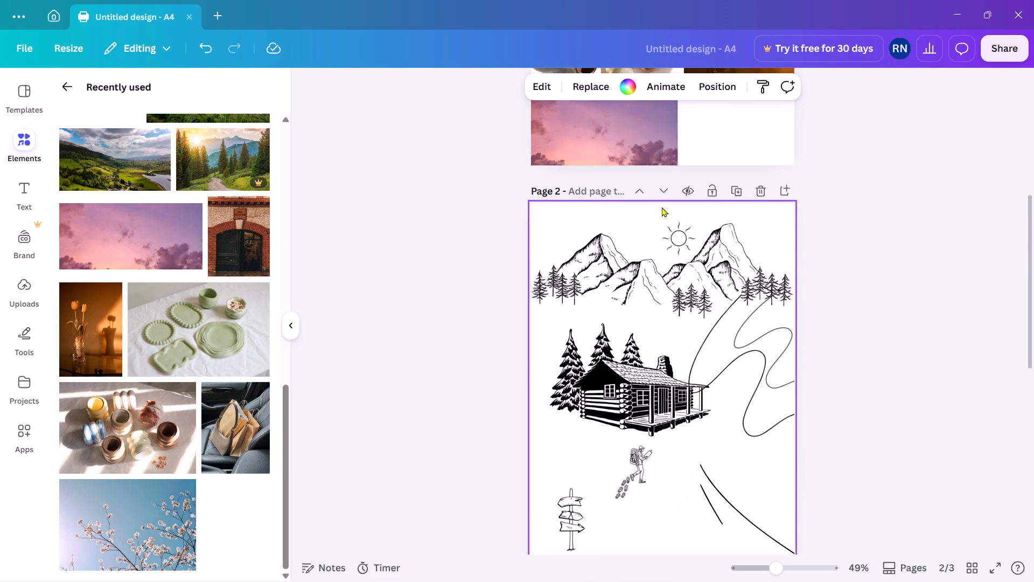
pyautogui.scroll(4, 662, 207)
pyautogui.scroll(-2, 662, 207)
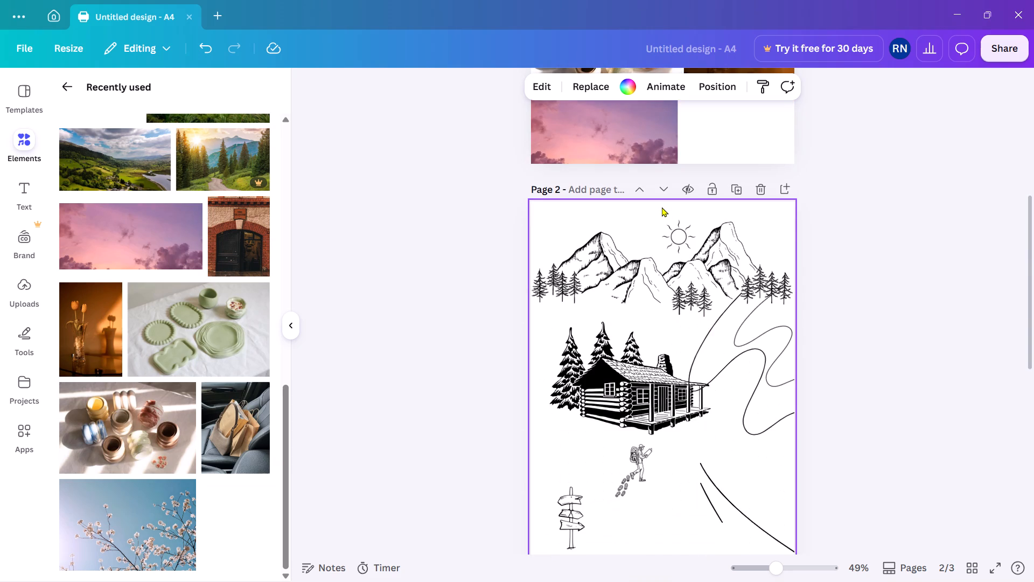
pyautogui.scroll(2, 662, 207)
pyautogui.scroll(-6, 662, 207)
# Review the layouts of all three pages again, finishing at the mountain and road landscape on page 3.
pyautogui.scroll(3, 662, 207)
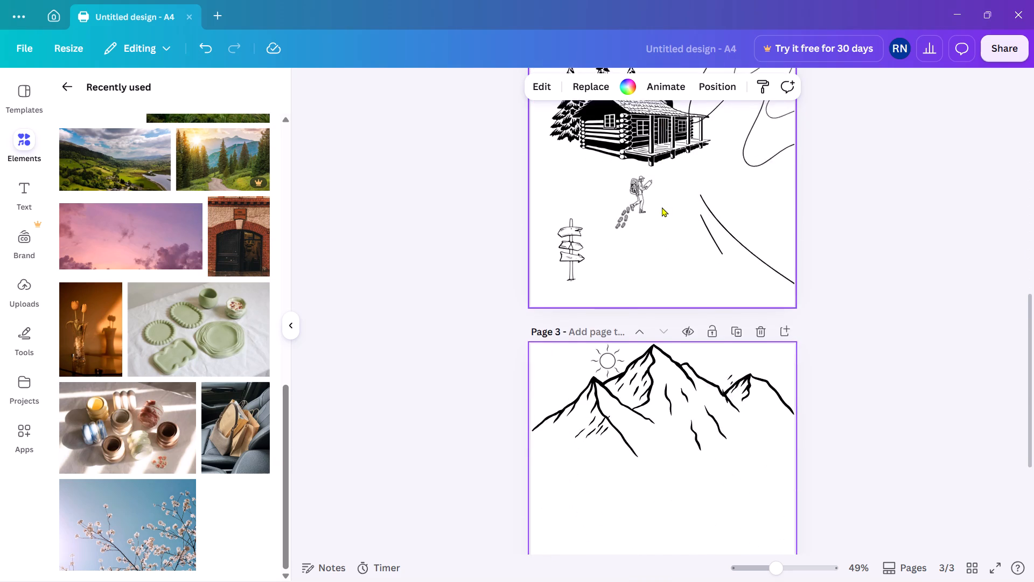
pyautogui.scroll(2, 662, 207)
pyautogui.scroll(-5, 662, 207)
pyautogui.scroll(5, 662, 207)
pyautogui.scroll(-6, 662, 207)
pyautogui.scroll(6, 662, 207)
pyautogui.scroll(-6, 662, 207)
pyautogui.scroll(6, 662, 207)
pyautogui.scroll(-3, 662, 207)
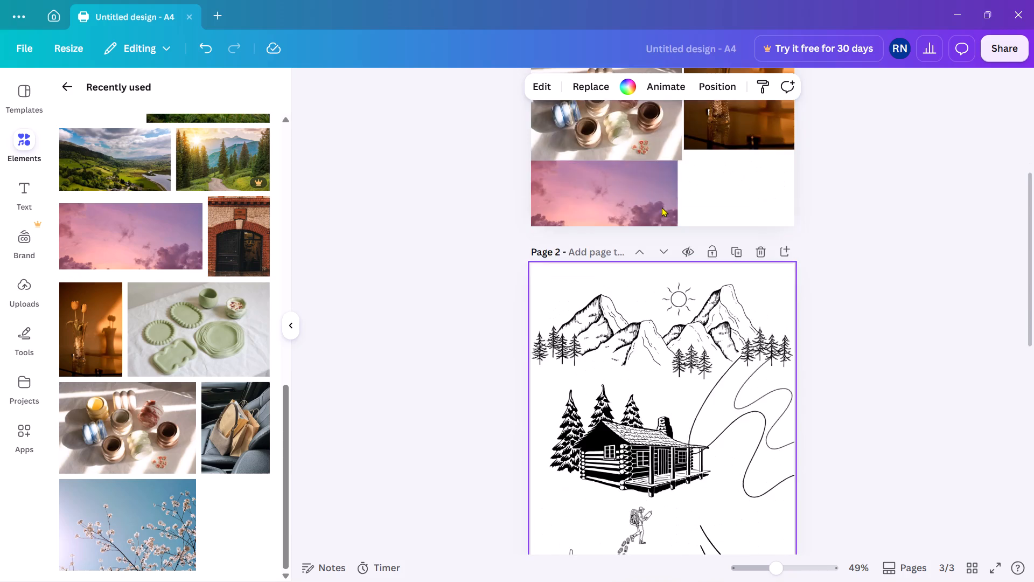
pyautogui.scroll(-4, 662, 207)
pyautogui.scroll(7, 662, 207)
pyautogui.scroll(-7, 662, 207)
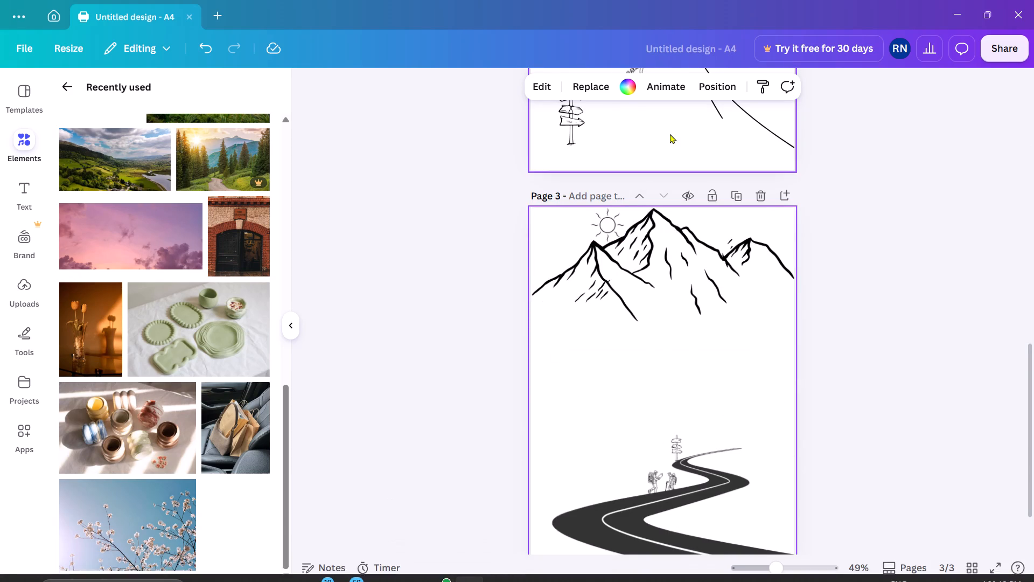
pyautogui.scroll(-9, 670, 134)
pyautogui.scroll(18, 670, 134)
pyautogui.scroll(-7, 670, 134)
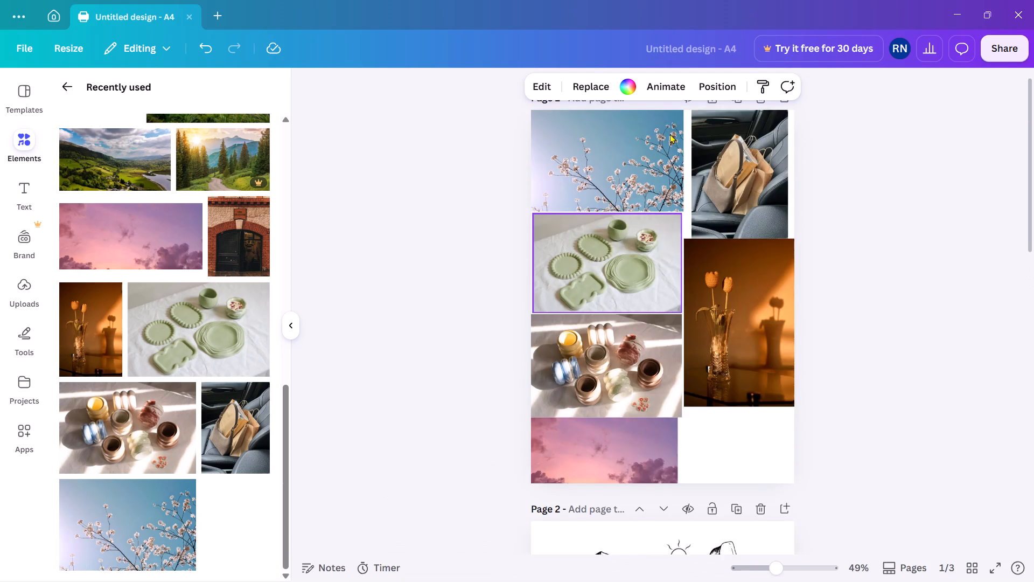
pyautogui.scroll(-2, 670, 134)
pyautogui.scroll(10, 670, 134)
pyautogui.scroll(-8, 670, 134)
pyautogui.scroll(7, 670, 134)
pyautogui.scroll(-7, 670, 134)
pyautogui.scroll(6, 670, 134)
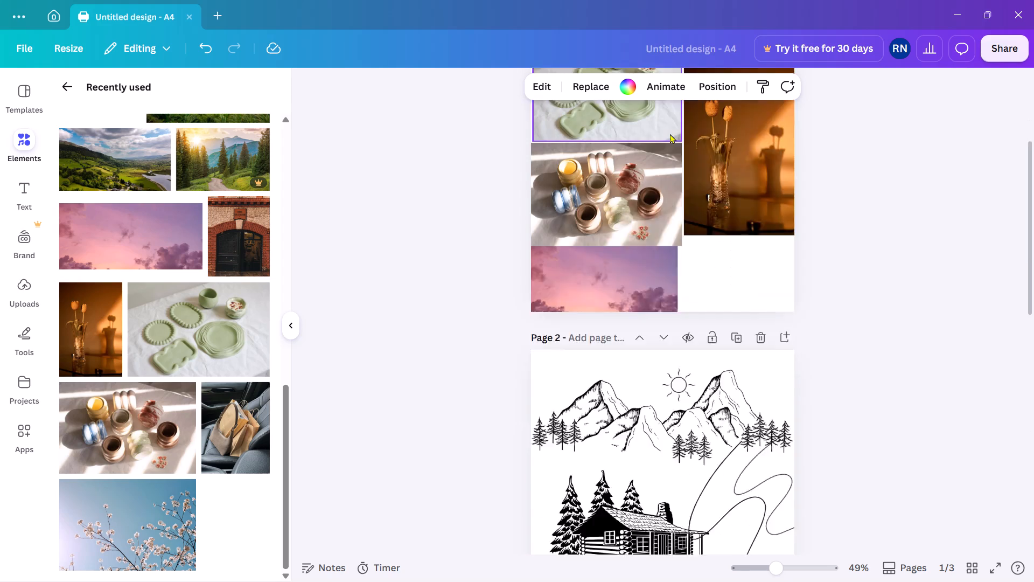
pyautogui.scroll(1, 670, 134)
pyautogui.scroll(-6, 670, 134)
pyautogui.scroll(6, 670, 134)
pyautogui.scroll(-7, 670, 134)
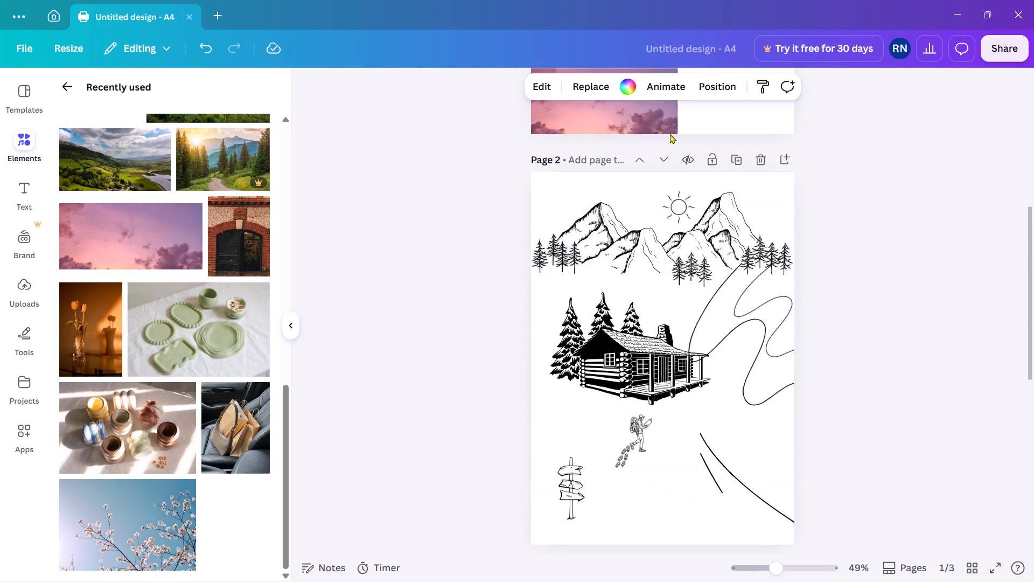
pyautogui.scroll(7, 670, 134)
pyautogui.scroll(-8, 670, 134)
pyautogui.scroll(5, 670, 134)
pyautogui.scroll(-6, 670, 134)
pyautogui.scroll(7, 670, 134)
pyautogui.scroll(-8, 670, 134)
pyautogui.scroll(7, 670, 134)
pyautogui.scroll(-6, 670, 134)
pyautogui.scroll(6, 670, 134)
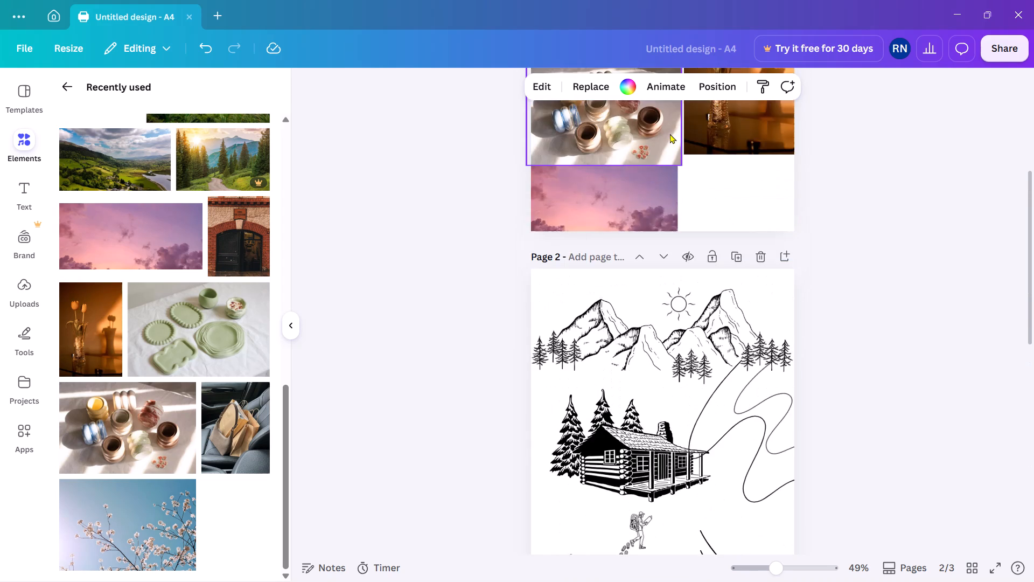
pyautogui.scroll(-10, 670, 134)
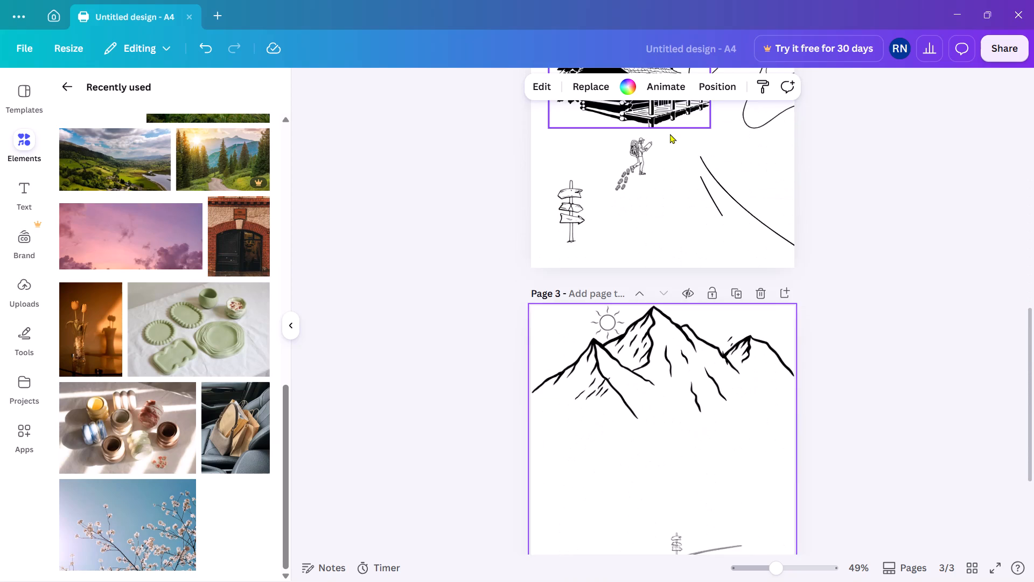
pyautogui.scroll(3, 670, 134)
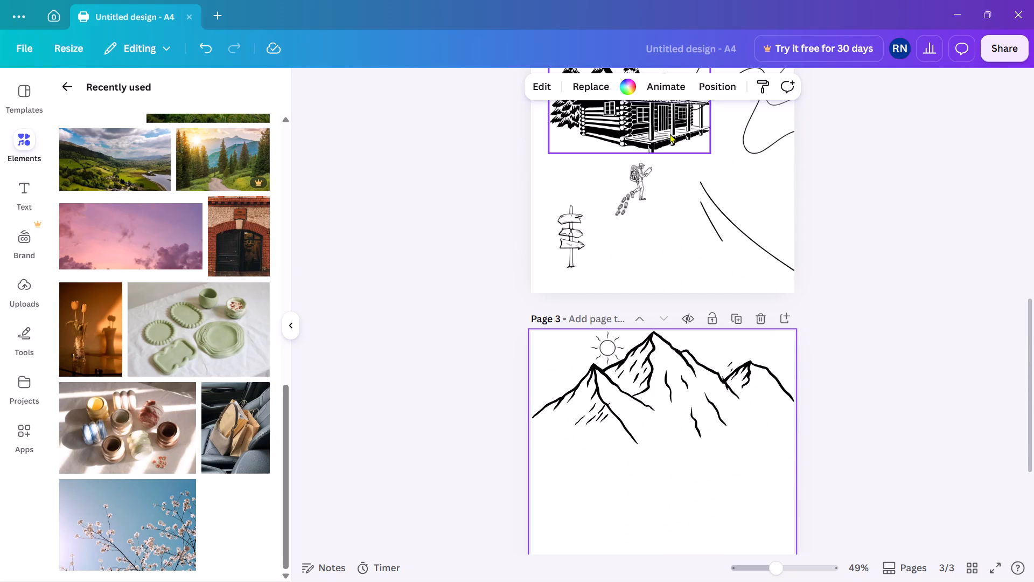
pyautogui.scroll(-6, 670, 134)
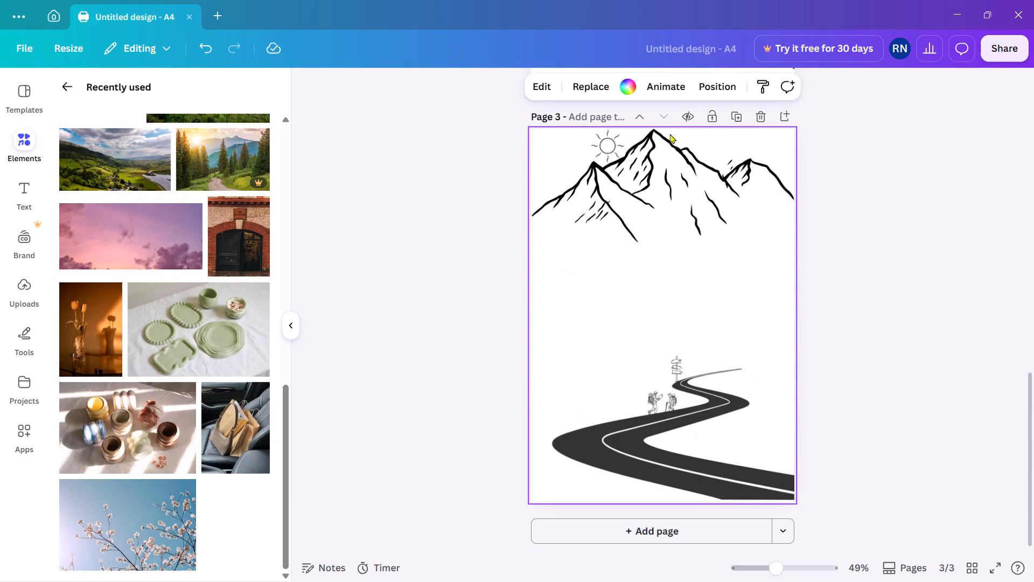
# Compare the page 2 cabin, hiker and signpost scene with the page 3 mountain and road landscape.
pyautogui.scroll(3, 670, 134)
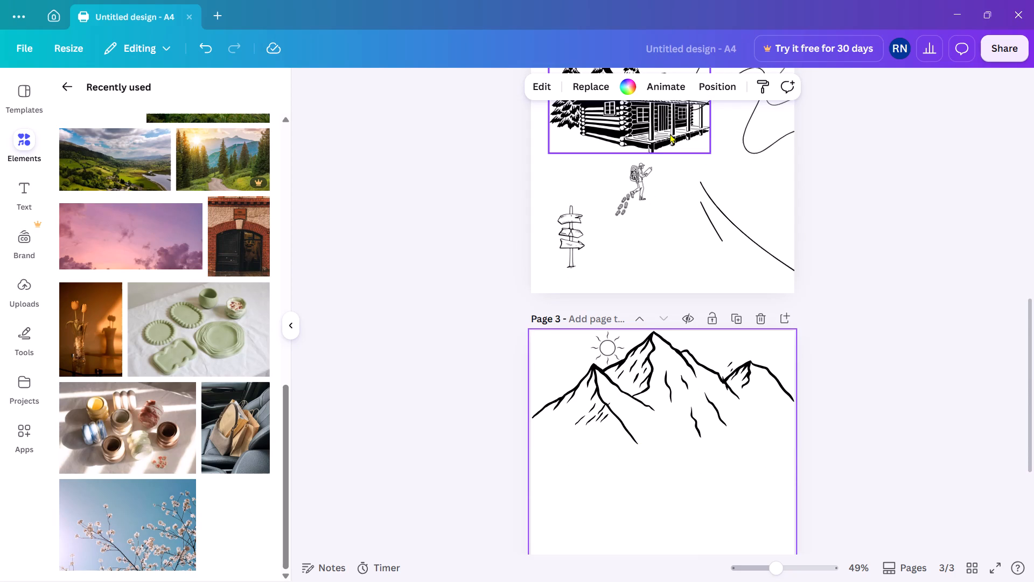
pyautogui.scroll(2, 670, 134)
pyautogui.scroll(-6, 670, 134)
pyautogui.scroll(2, 670, 134)
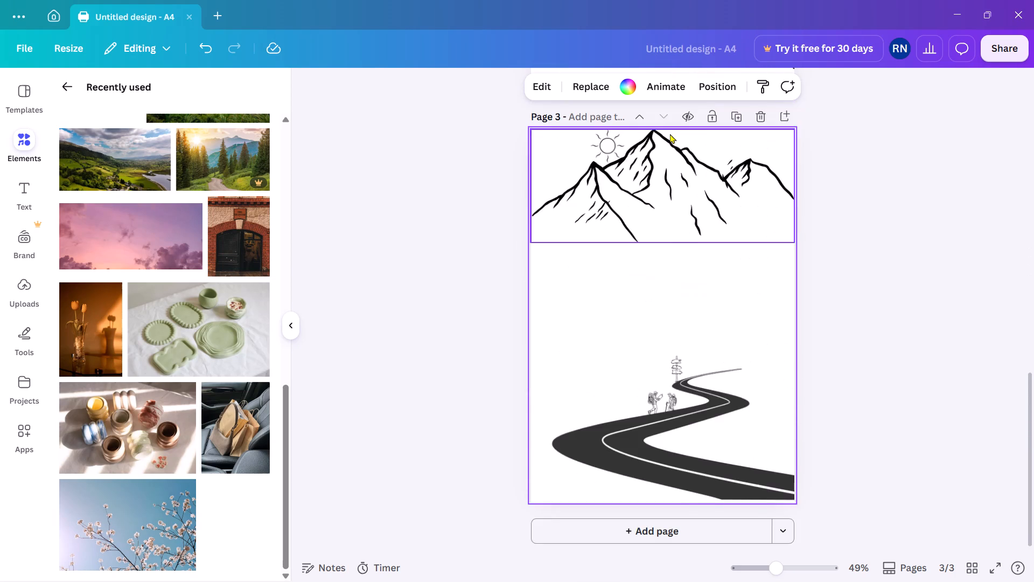
pyautogui.scroll(4, 670, 134)
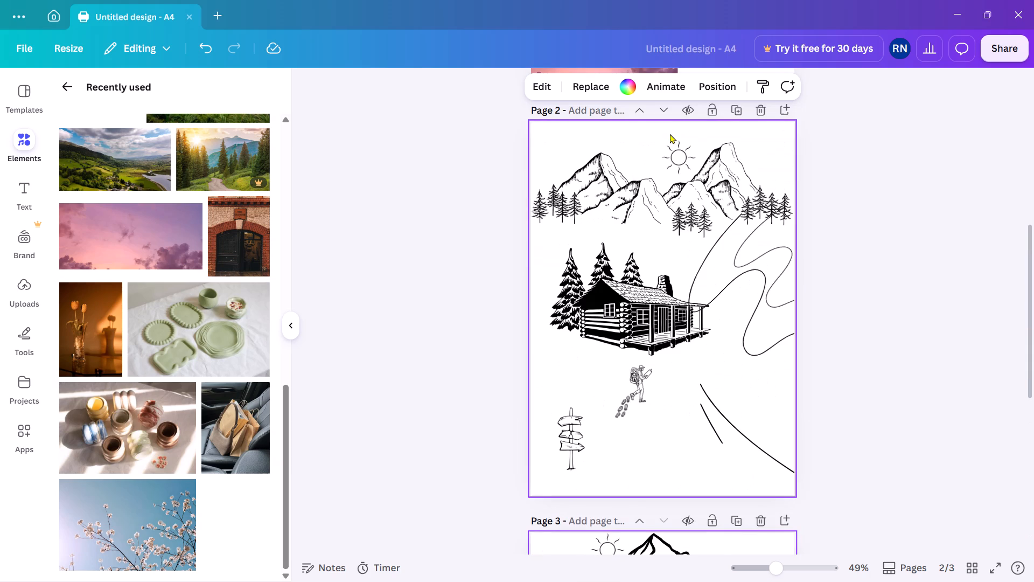
pyautogui.scroll(-5, 670, 134)
pyautogui.scroll(4, 670, 134)
pyautogui.scroll(-5, 670, 134)
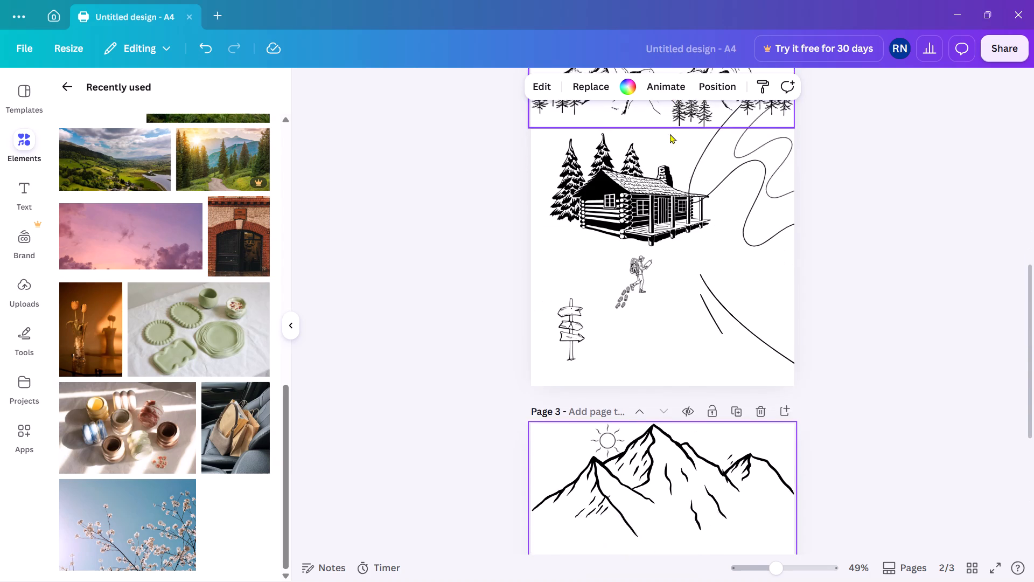
pyautogui.scroll(5, 670, 134)
pyautogui.scroll(-6, 670, 134)
pyautogui.scroll(6, 670, 134)
pyautogui.scroll(-7, 670, 134)
pyautogui.scroll(7, 670, 134)
pyautogui.scroll(-3, 670, 134)
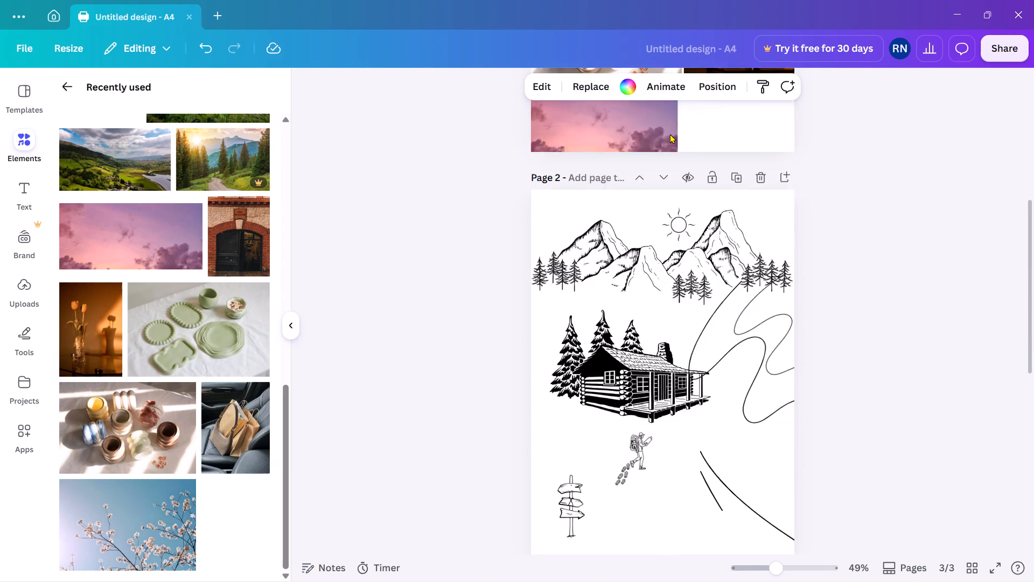
pyautogui.scroll(-3, 670, 134)
pyautogui.scroll(6, 670, 134)
pyautogui.scroll(-6, 670, 134)
pyautogui.scroll(6, 670, 134)
pyautogui.scroll(-6, 670, 134)
pyautogui.scroll(4, 670, 134)
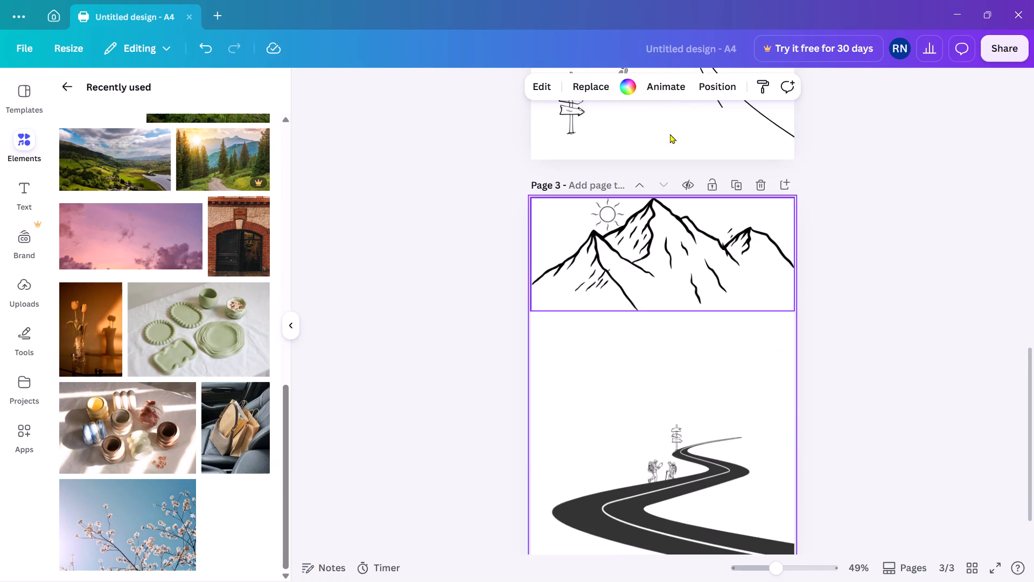
pyautogui.scroll(2, 670, 134)
pyautogui.scroll(-6, 670, 134)
pyautogui.scroll(6, 670, 134)
pyautogui.scroll(-7, 670, 134)
pyautogui.scroll(3, 670, 134)
pyautogui.scroll(-6, 670, 134)
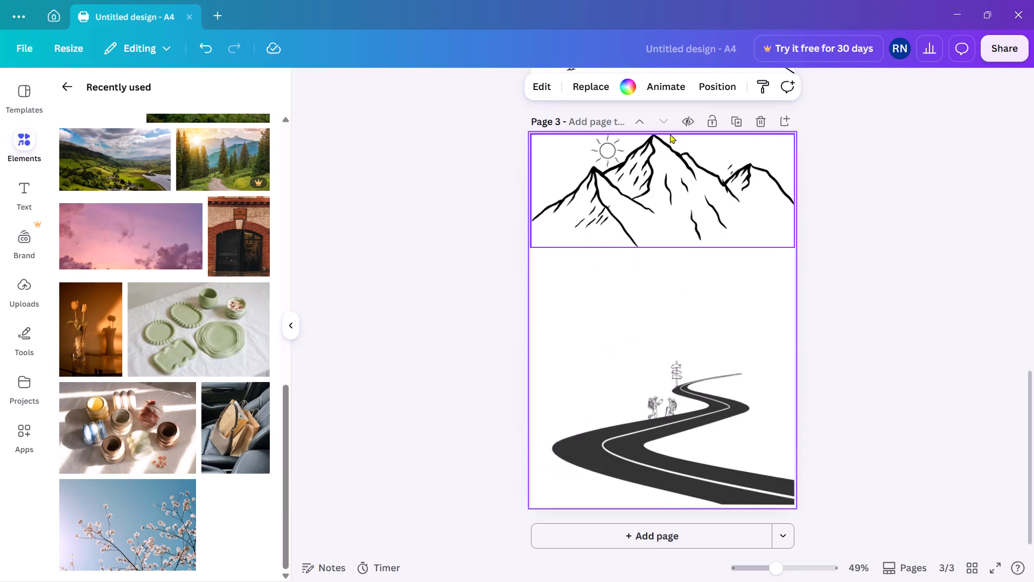
pyautogui.scroll(4, 670, 134)
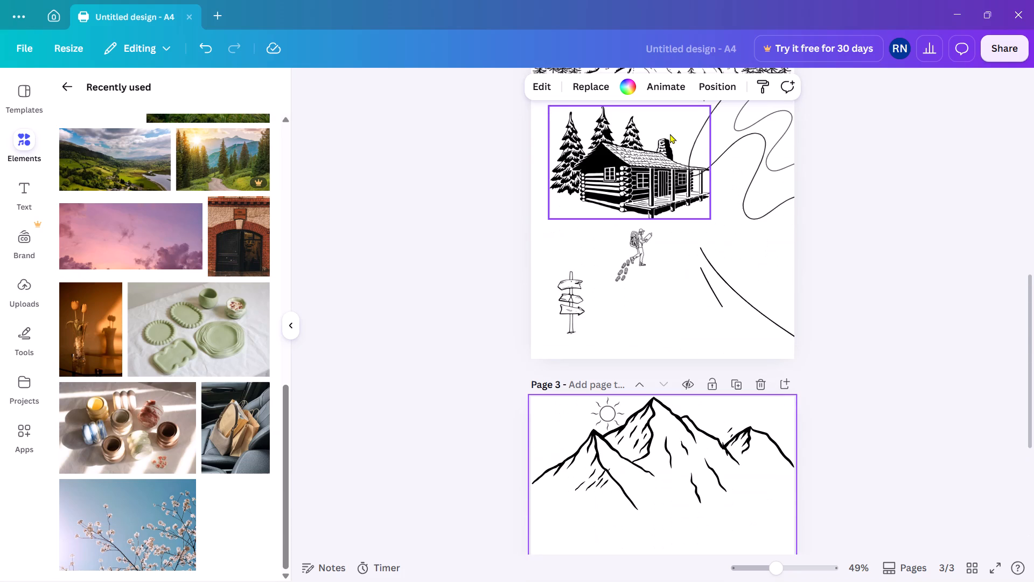
pyautogui.scroll(-5, 670, 134)
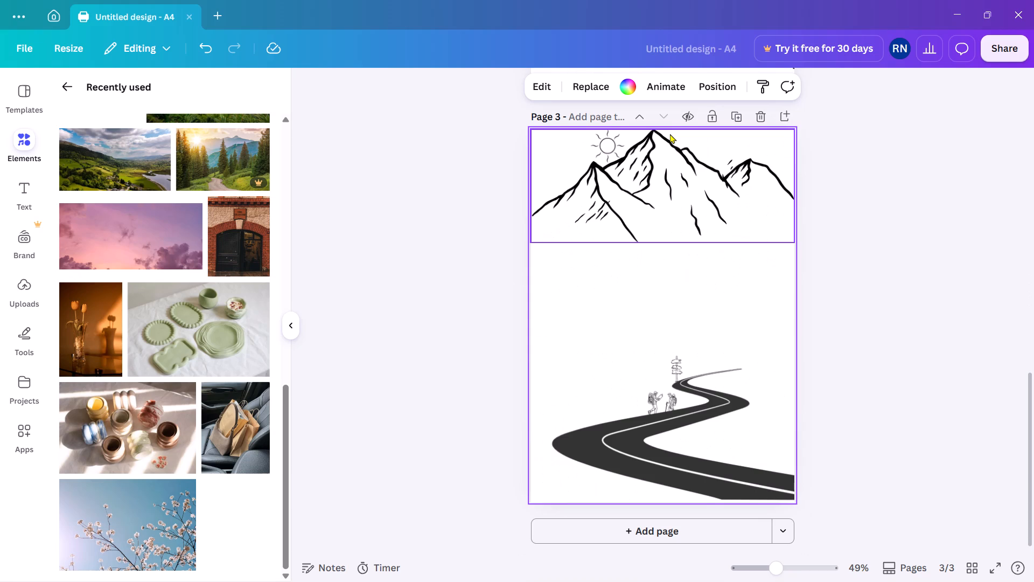
# Review pages 2 and 3 again, from the lower edge of the page 1 collage to the page 3 road and hikers.
pyautogui.scroll(5, 670, 134)
pyautogui.scroll(-6, 670, 134)
pyautogui.scroll(1, 670, 134)
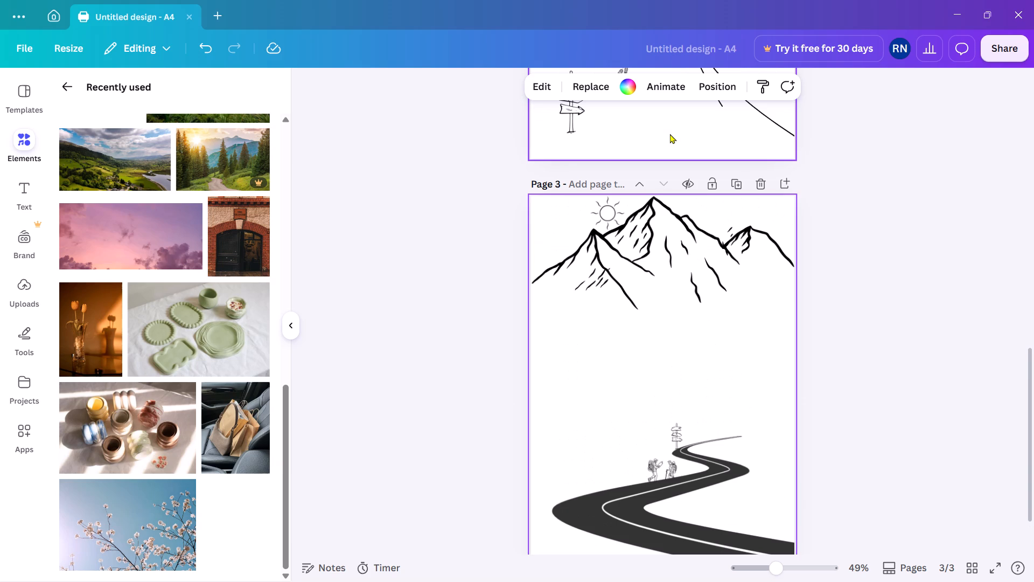
pyautogui.scroll(5, 670, 134)
pyautogui.scroll(-6, 670, 134)
pyautogui.scroll(6, 670, 134)
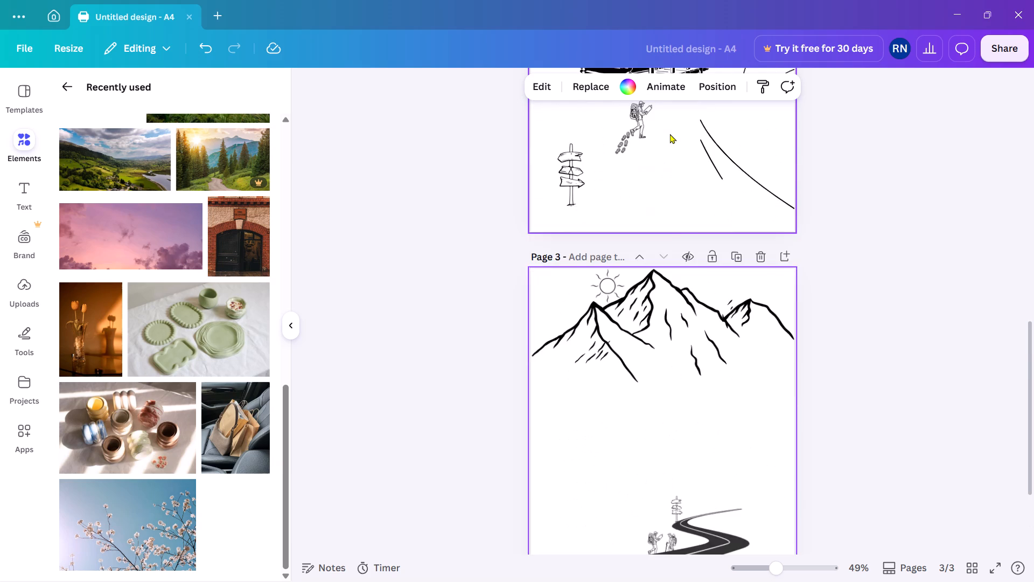
pyautogui.scroll(-7, 670, 134)
pyautogui.scroll(6, 670, 134)
pyautogui.scroll(-7, 670, 134)
pyautogui.scroll(7, 670, 134)
pyautogui.scroll(-6, 670, 134)
pyautogui.scroll(6, 670, 134)
pyautogui.scroll(-6, 670, 134)
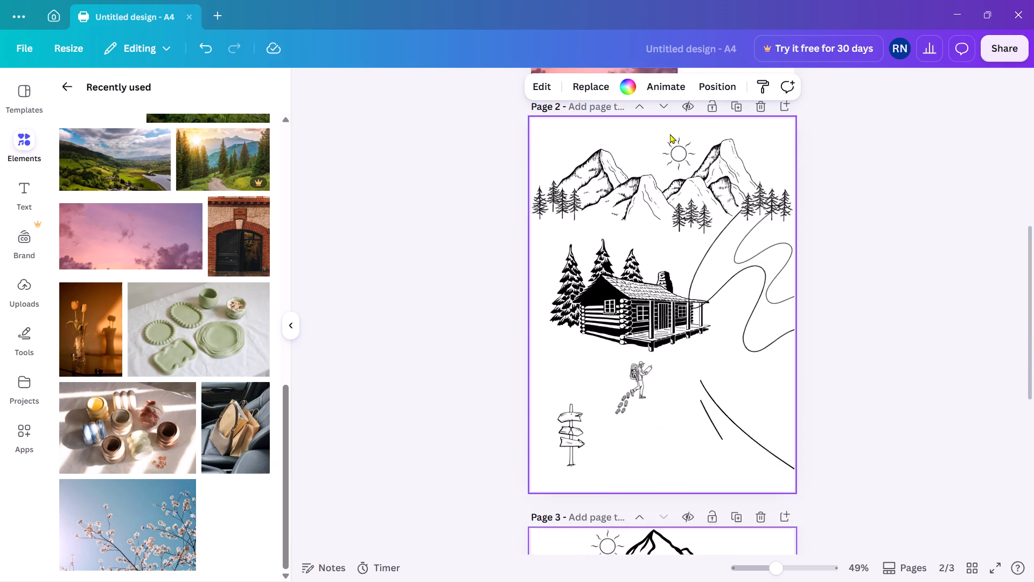
pyautogui.scroll(-1, 670, 134)
pyautogui.scroll(7, 670, 134)
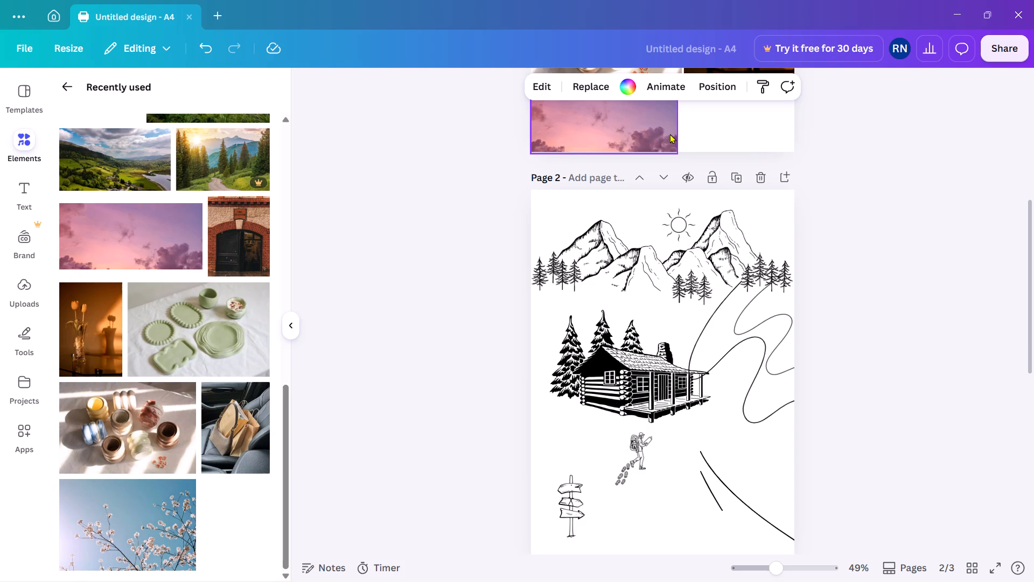
pyautogui.scroll(-6, 670, 134)
pyautogui.scroll(1, 670, 134)
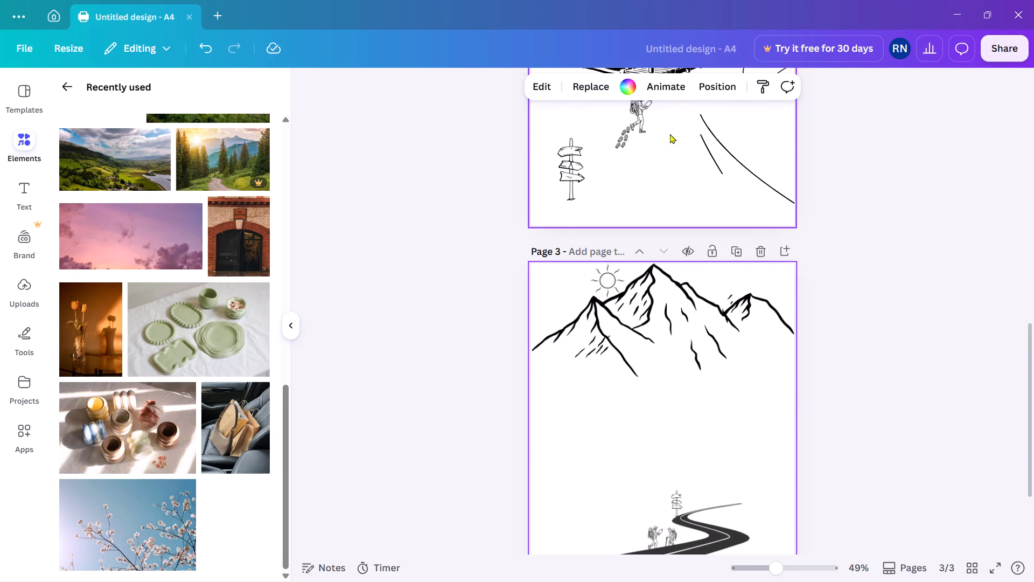
pyautogui.scroll(-8, 670, 134)
pyautogui.scroll(7, 670, 134)
pyautogui.scroll(-7, 670, 134)
pyautogui.scroll(3, 670, 134)
pyautogui.scroll(-10, 670, 134)
pyautogui.scroll(6, 670, 134)
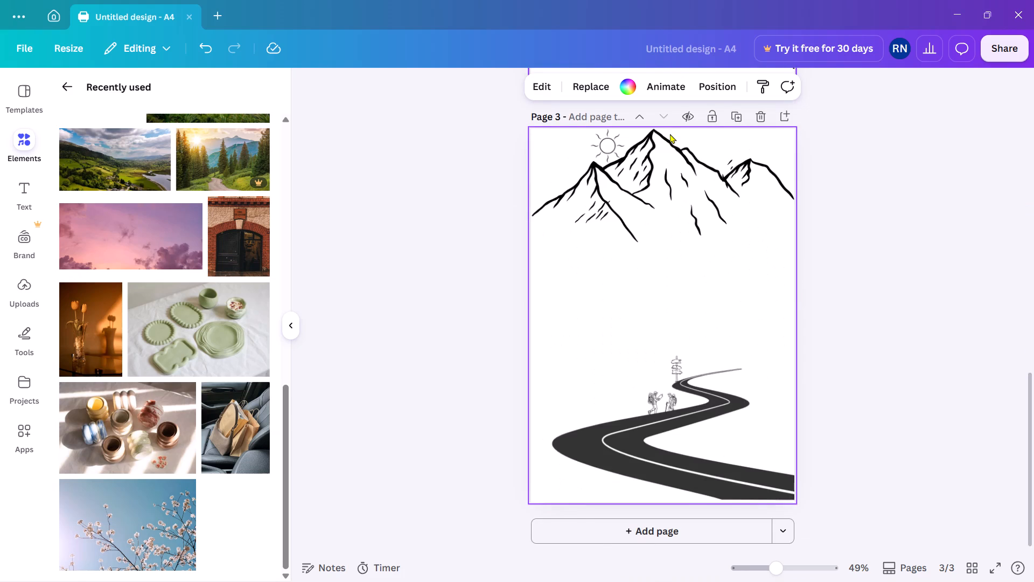
pyautogui.scroll(-6, 670, 134)
pyautogui.scroll(7, 670, 134)
pyautogui.scroll(-8, 670, 134)
pyautogui.scroll(7, 670, 134)
pyautogui.scroll(-7, 670, 134)
pyautogui.scroll(5, 670, 134)
pyautogui.scroll(-5, 670, 134)
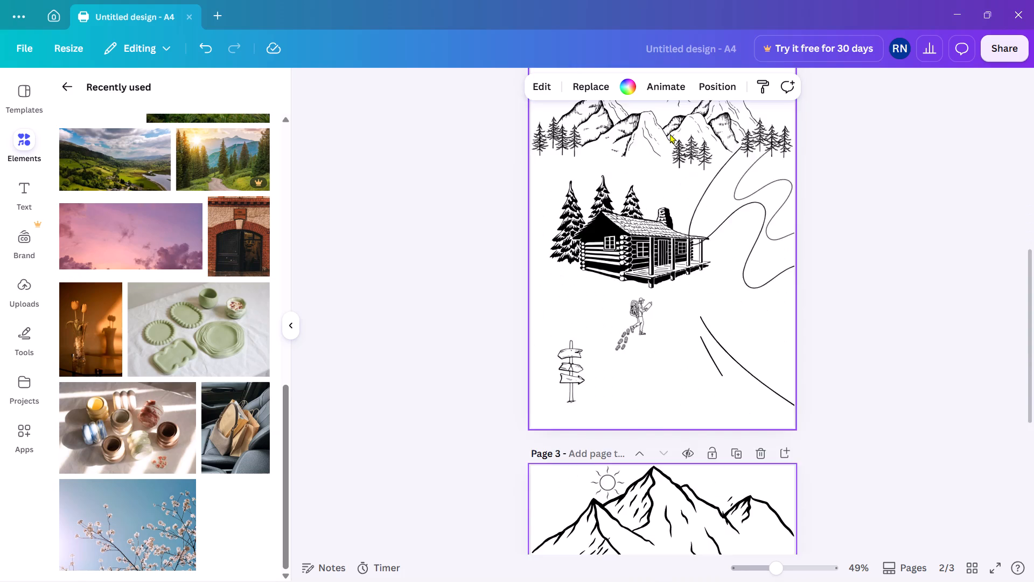
pyautogui.scroll(-2, 670, 134)
pyautogui.scroll(7, 670, 134)
pyautogui.scroll(-7, 670, 134)
pyautogui.scroll(6, 670, 134)
pyautogui.scroll(-6, 670, 134)
pyautogui.scroll(6, 670, 134)
pyautogui.scroll(-7, 670, 134)
pyautogui.scroll(5, 670, 134)
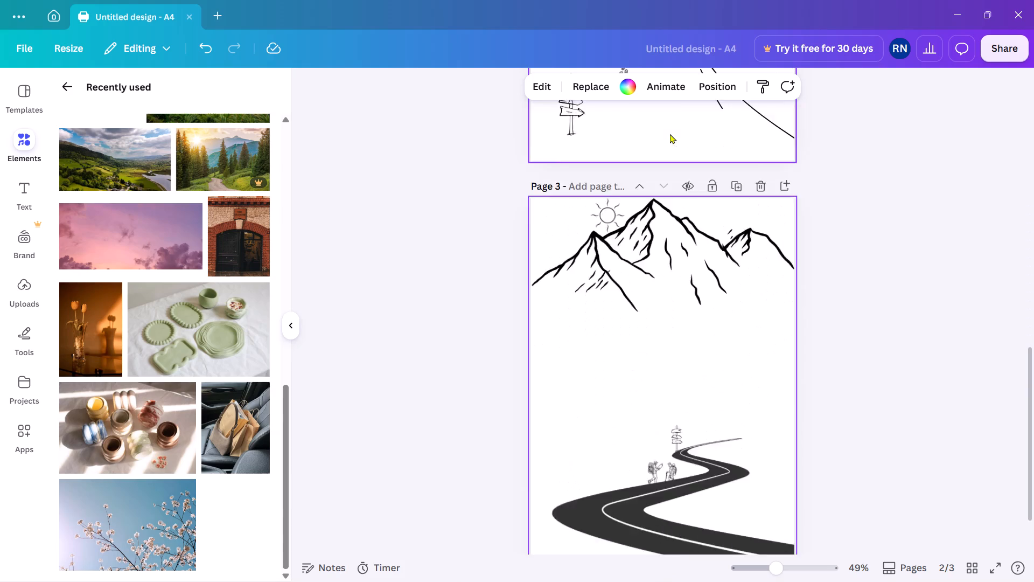
pyautogui.scroll(-7, 670, 134)
pyautogui.scroll(7, 670, 134)
pyautogui.scroll(-8, 670, 134)
pyautogui.scroll(7, 670, 134)
pyautogui.scroll(-8, 670, 134)
pyautogui.scroll(1, 670, 134)
pyautogui.scroll(-5, 670, 134)
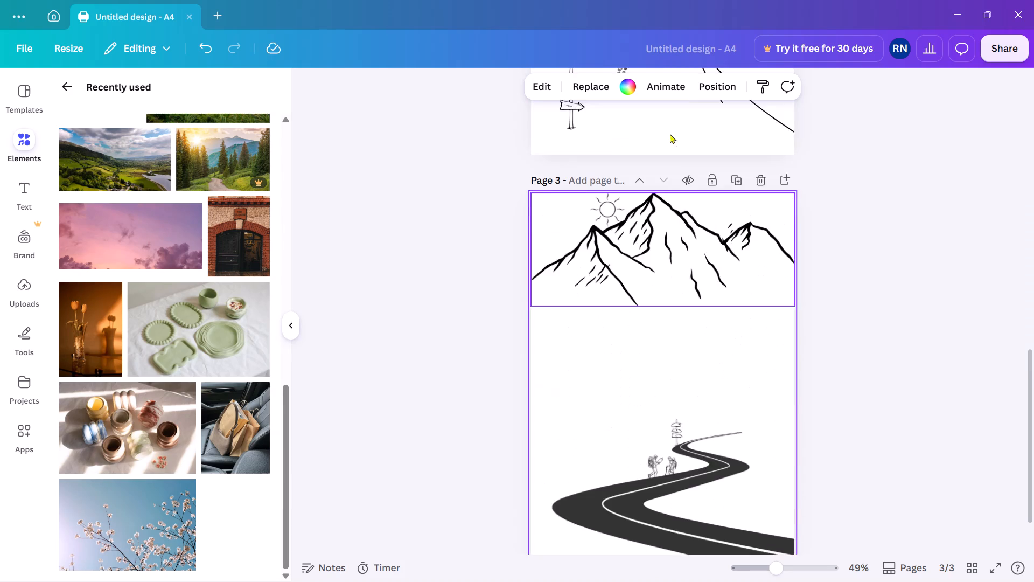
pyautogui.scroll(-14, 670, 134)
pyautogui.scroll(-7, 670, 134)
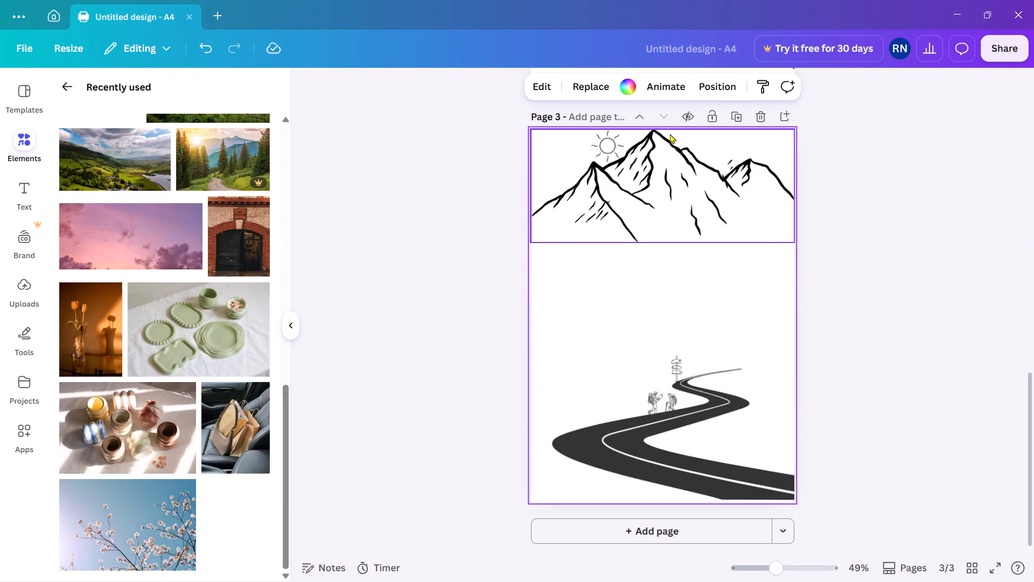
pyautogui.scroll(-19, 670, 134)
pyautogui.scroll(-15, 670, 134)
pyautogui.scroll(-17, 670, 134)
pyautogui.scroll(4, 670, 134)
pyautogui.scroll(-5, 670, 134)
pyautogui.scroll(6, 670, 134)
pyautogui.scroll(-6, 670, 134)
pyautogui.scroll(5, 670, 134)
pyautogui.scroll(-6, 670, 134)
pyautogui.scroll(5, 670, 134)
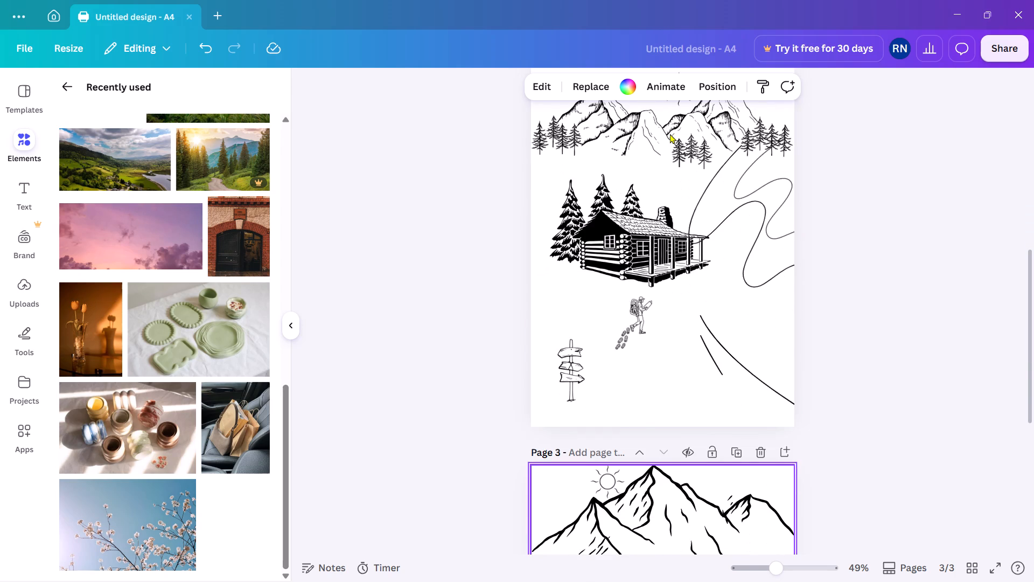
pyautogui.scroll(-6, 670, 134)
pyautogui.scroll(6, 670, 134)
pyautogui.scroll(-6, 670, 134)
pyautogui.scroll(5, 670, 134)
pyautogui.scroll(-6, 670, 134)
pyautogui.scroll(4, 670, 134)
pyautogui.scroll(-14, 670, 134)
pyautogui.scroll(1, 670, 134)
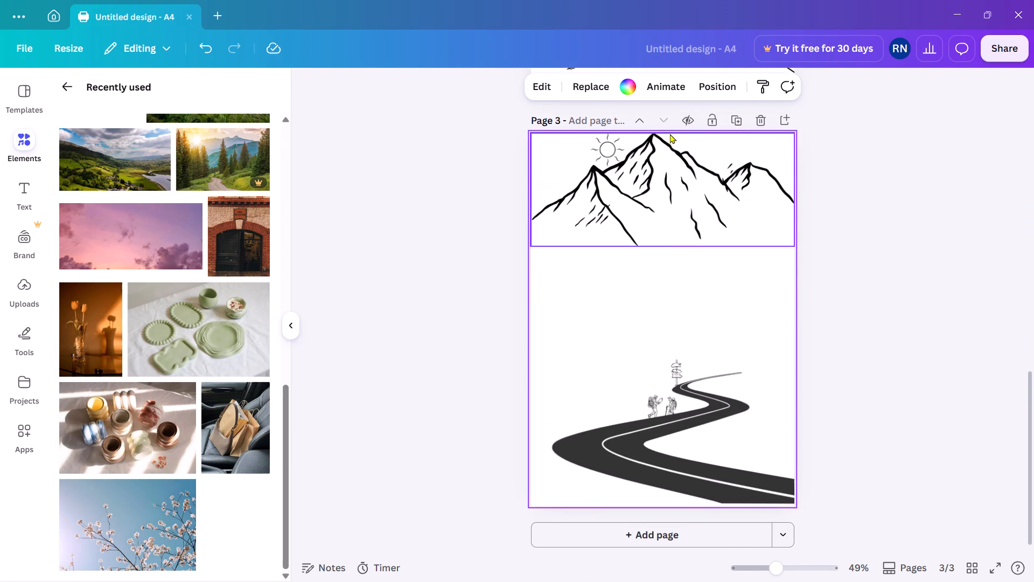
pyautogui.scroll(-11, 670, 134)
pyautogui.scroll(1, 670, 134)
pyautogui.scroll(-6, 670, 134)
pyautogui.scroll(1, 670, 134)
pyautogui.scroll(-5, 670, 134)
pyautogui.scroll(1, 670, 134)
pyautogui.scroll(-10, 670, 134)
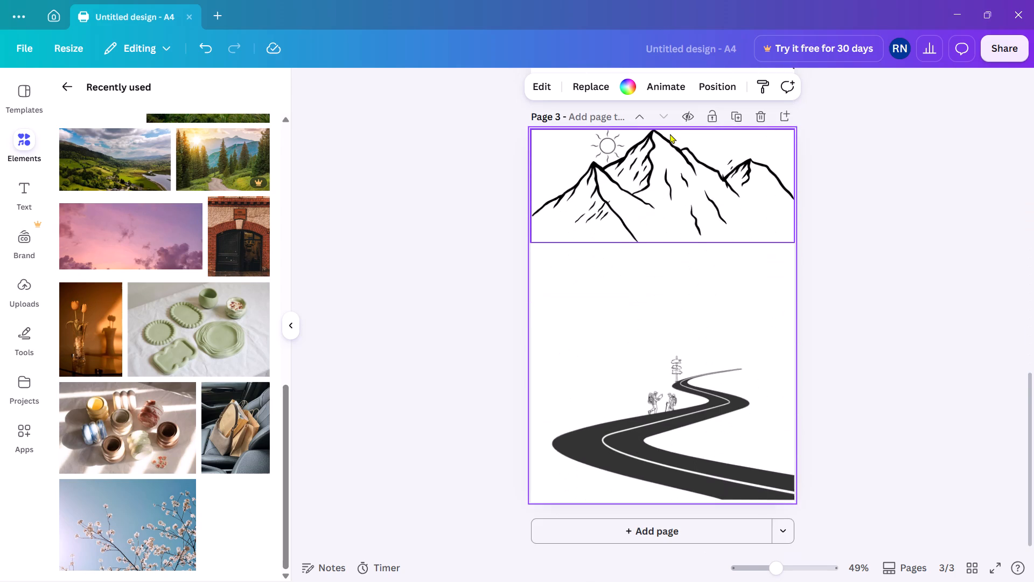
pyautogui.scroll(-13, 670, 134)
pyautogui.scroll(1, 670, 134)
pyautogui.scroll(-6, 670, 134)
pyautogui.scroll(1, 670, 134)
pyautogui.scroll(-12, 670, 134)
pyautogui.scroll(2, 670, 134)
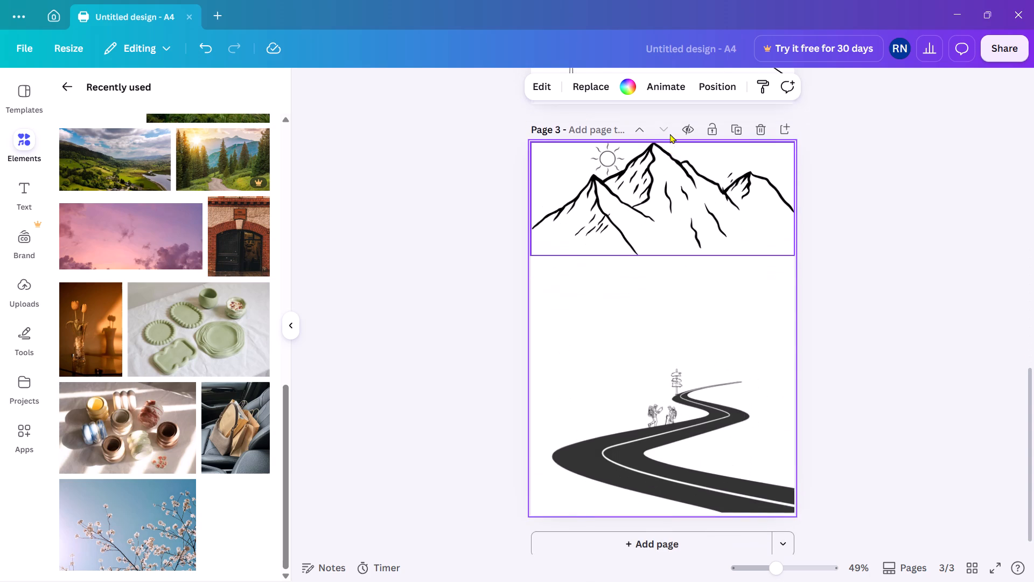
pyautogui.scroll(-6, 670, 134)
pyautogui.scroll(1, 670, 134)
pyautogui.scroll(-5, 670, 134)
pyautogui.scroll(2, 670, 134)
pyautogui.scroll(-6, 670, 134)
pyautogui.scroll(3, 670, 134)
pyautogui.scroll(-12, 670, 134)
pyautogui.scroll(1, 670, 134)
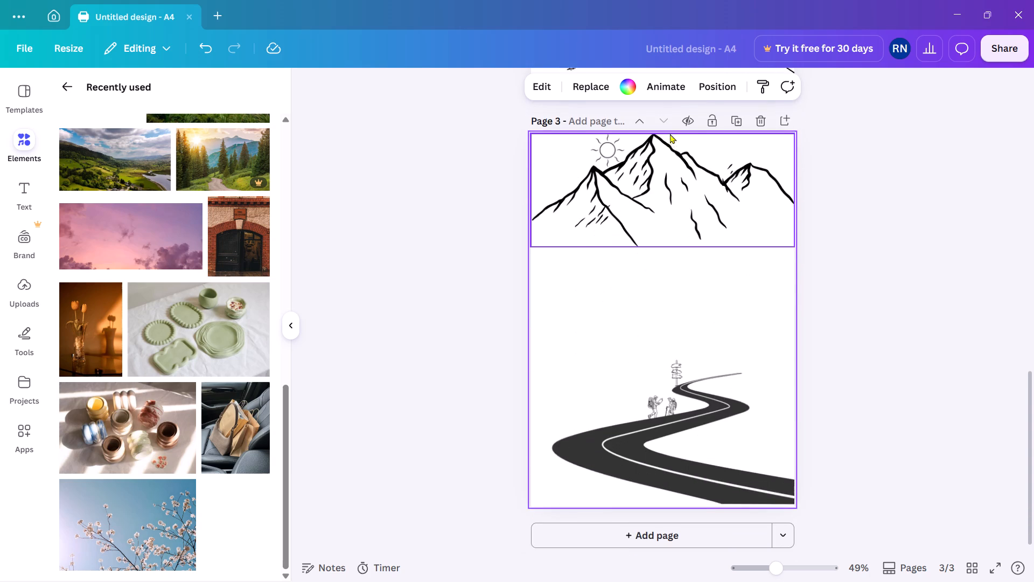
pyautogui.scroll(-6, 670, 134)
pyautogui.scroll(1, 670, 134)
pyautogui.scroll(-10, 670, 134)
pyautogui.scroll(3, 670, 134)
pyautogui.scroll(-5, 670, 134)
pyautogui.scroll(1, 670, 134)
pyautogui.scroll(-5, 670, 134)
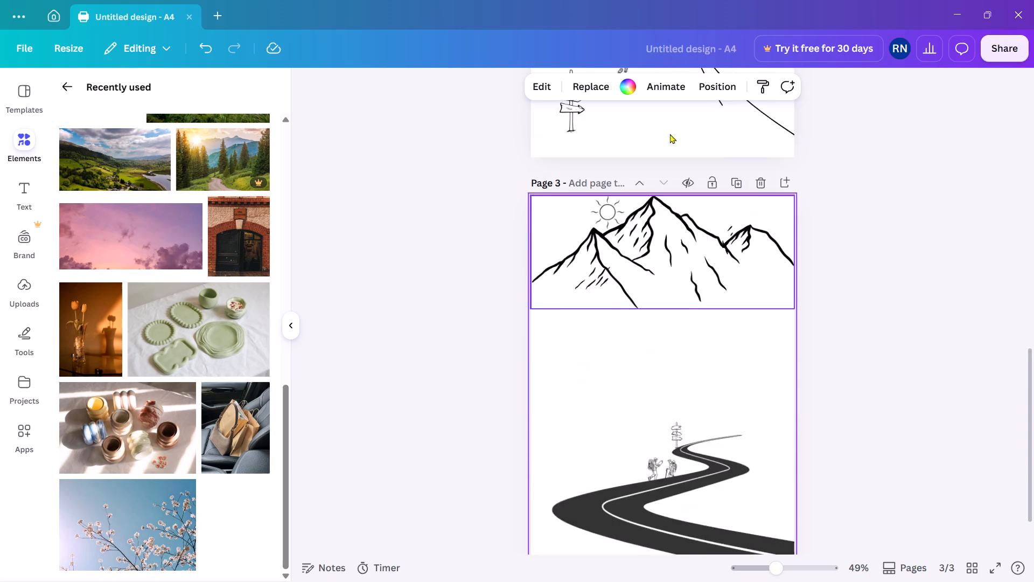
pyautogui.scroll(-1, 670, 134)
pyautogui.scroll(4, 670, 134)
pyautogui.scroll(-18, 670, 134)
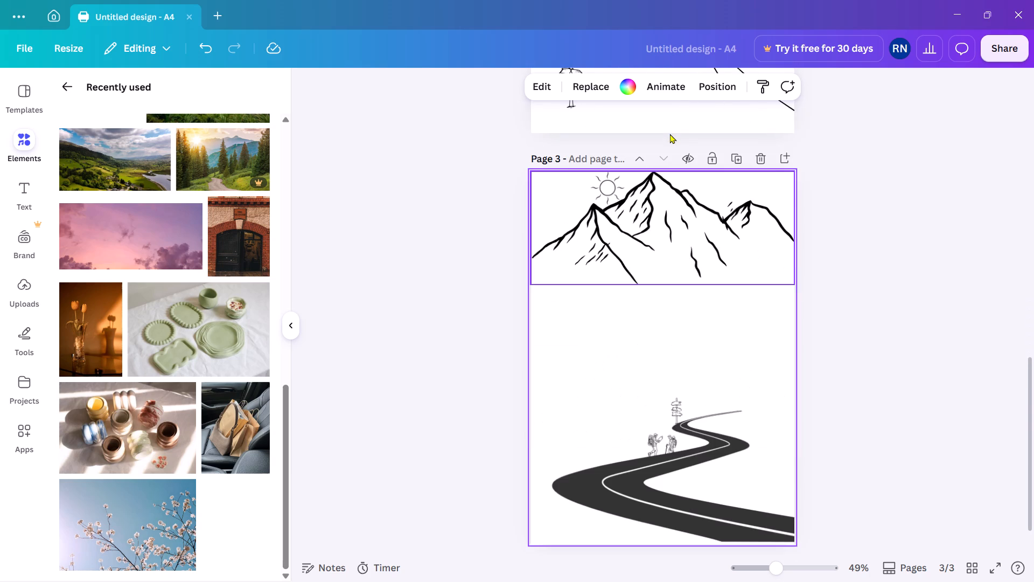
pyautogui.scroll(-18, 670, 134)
# Look over the page 2 line-art scene once more and return to the page 3 mountain and road landscape.
pyautogui.scroll(8, 670, 134)
pyautogui.scroll(-3, 670, 134)
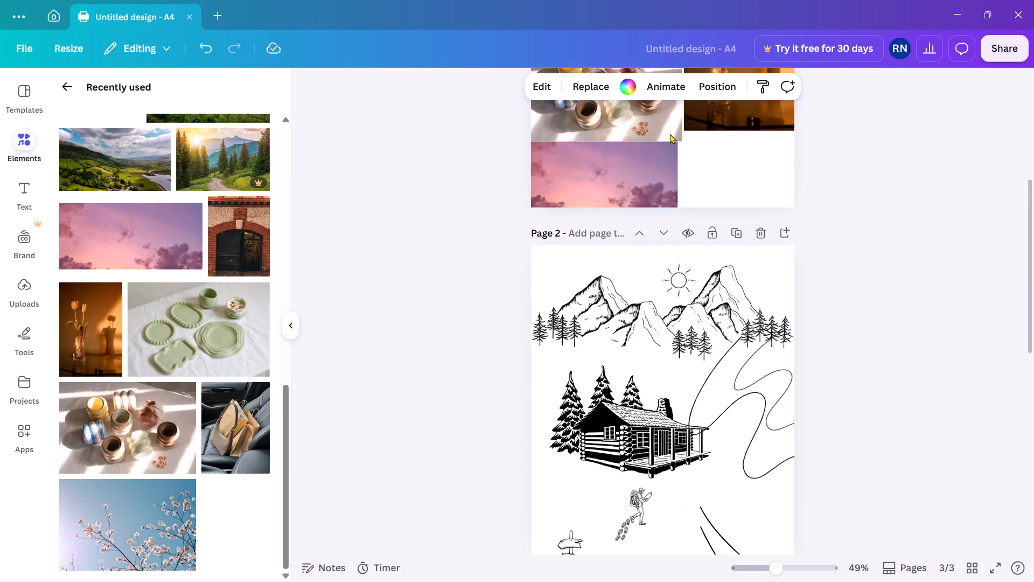
pyautogui.scroll(-4, 670, 134)
pyautogui.scroll(7, 670, 134)
pyautogui.scroll(-7, 670, 134)
pyautogui.scroll(6, 670, 134)
pyautogui.scroll(-6, 670, 134)
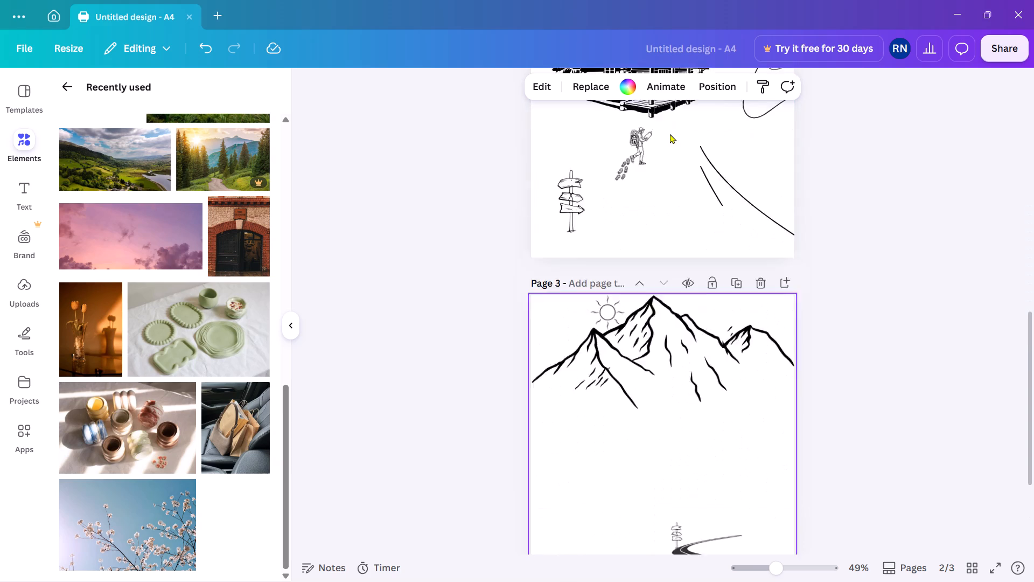
pyautogui.scroll(1, 670, 134)
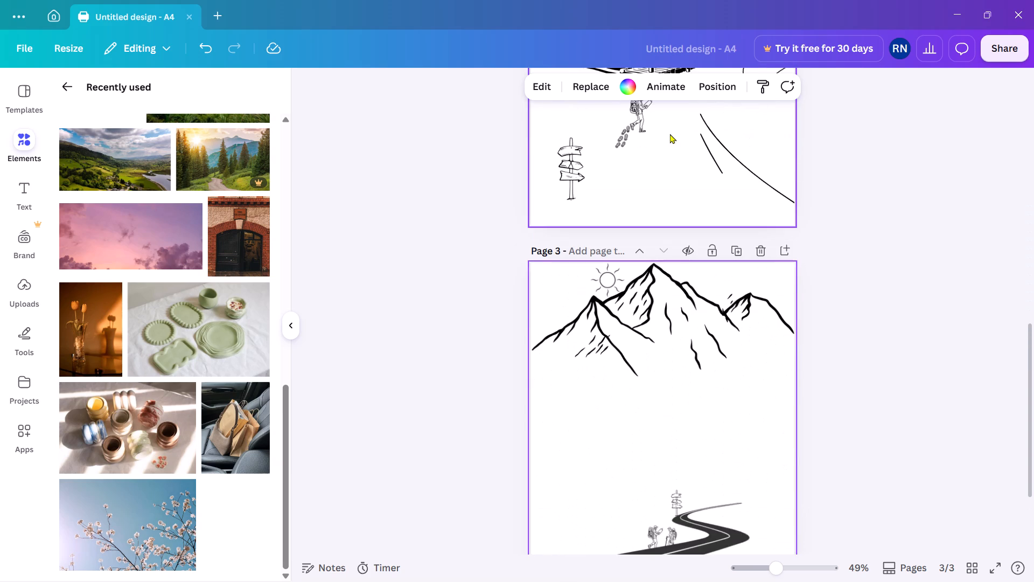
pyautogui.scroll(-5, 670, 134)
pyautogui.scroll(3, 670, 134)
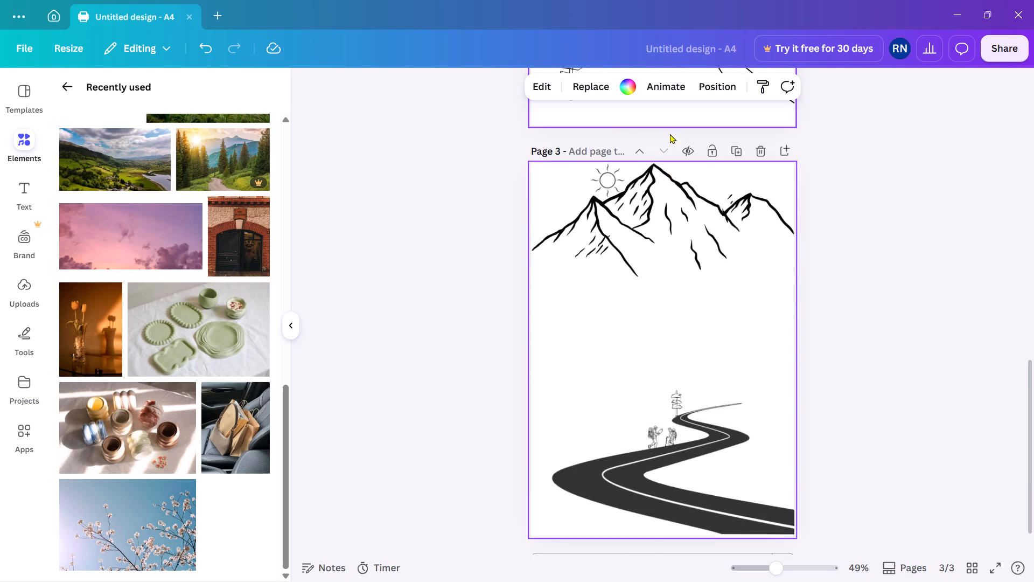
# Review the lower page 1 collage and the page 2 cabin scene, finishing at the page 3 mountain and road landscape.
pyautogui.scroll(1, 670, 134)
pyautogui.scroll(-6, 670, 134)
pyautogui.scroll(5, 670, 134)
pyautogui.scroll(-12, 670, 134)
pyautogui.scroll(8, 670, 134)
pyautogui.scroll(-3, 670, 134)
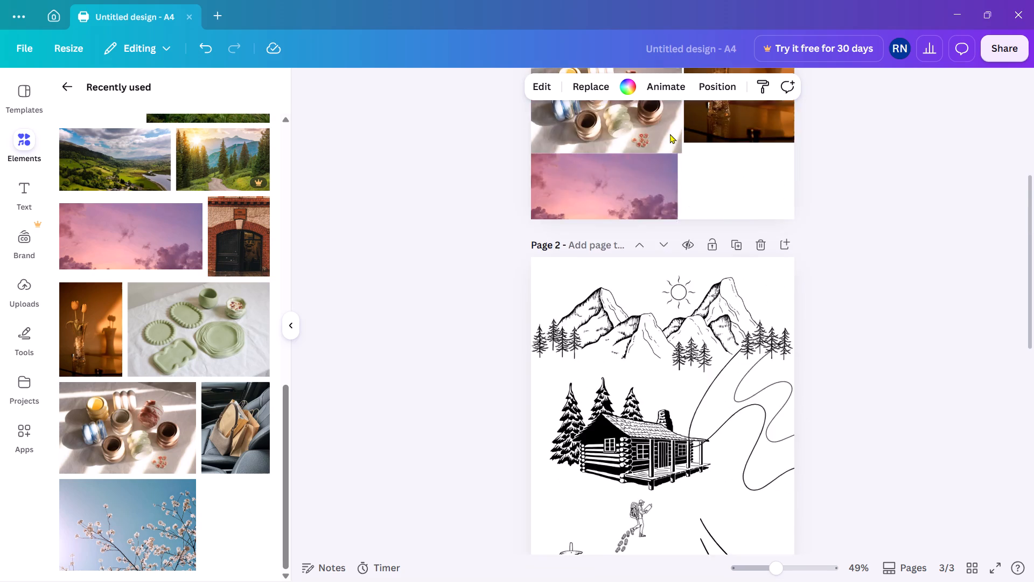
pyautogui.scroll(-4, 670, 134)
pyautogui.scroll(7, 670, 134)
pyautogui.scroll(-8, 670, 134)
pyautogui.scroll(1, 670, 134)
pyautogui.scroll(-10, 670, 134)
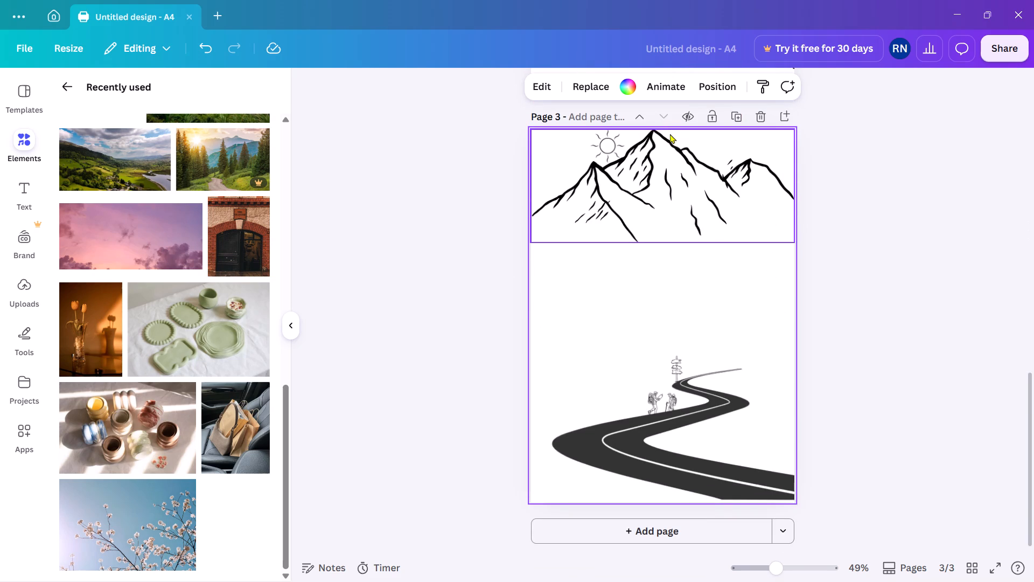
# Compare the page 2 cabin, hiker and signpost scene with the page 3 mountains, sun and road.
pyautogui.scroll(1, 670, 134)
pyautogui.scroll(-5, 670, 134)
pyautogui.scroll(5, 670, 134)
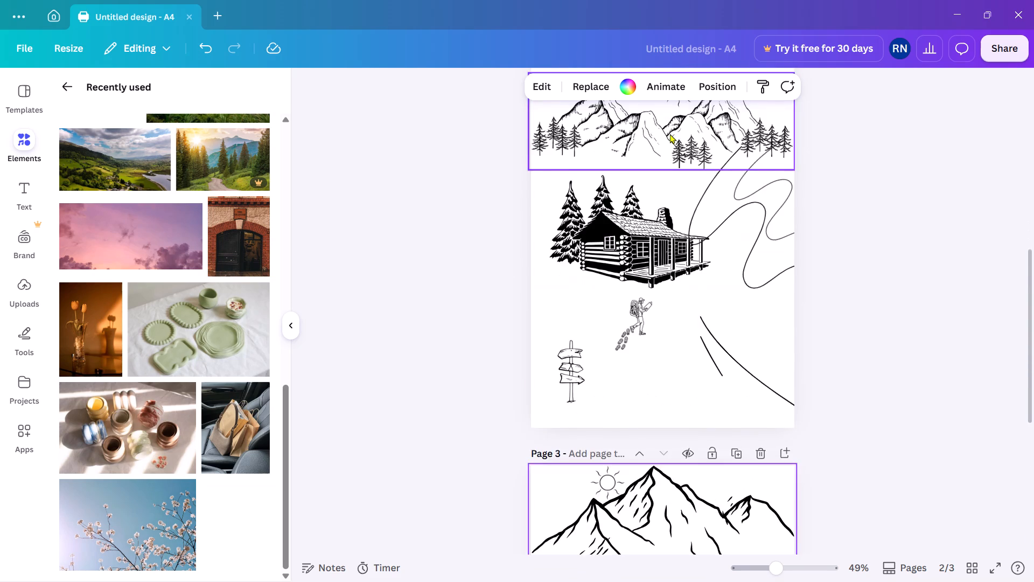
pyautogui.scroll(-6, 670, 134)
pyautogui.scroll(7, 670, 134)
pyautogui.scroll(-7, 670, 134)
pyautogui.scroll(1, 670, 134)
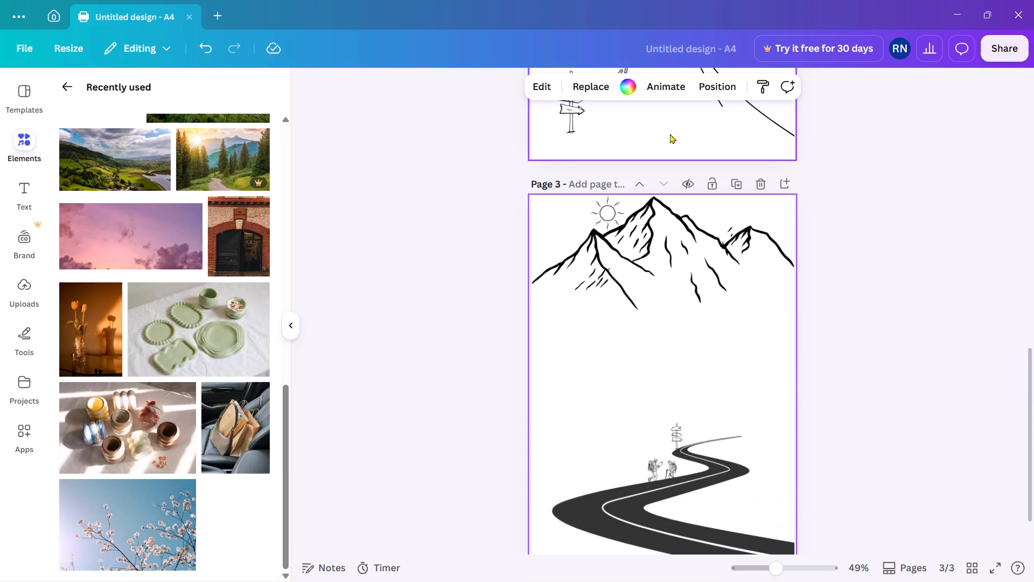
pyautogui.scroll(5, 670, 134)
pyautogui.scroll(-6, 670, 134)
pyautogui.scroll(6, 670, 134)
pyautogui.scroll(-6, 670, 134)
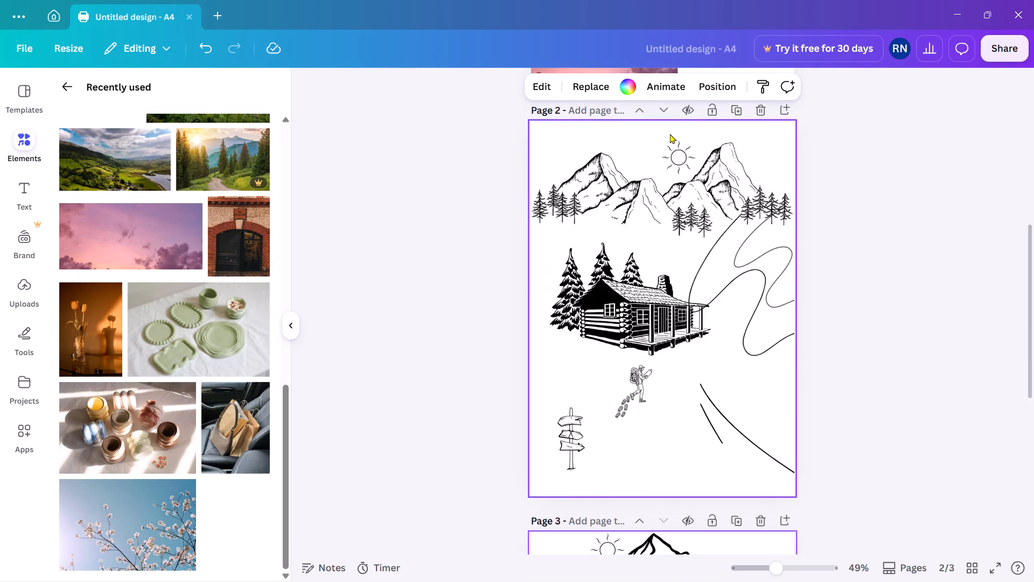
# Look over the page 2 line-art scene again, from its mountains and trees to the signpost and the top of page 3.
pyautogui.scroll(5, 670, 134)
pyautogui.scroll(-6, 670, 134)
pyautogui.scroll(6, 670, 134)
pyautogui.scroll(-7, 670, 134)
pyautogui.scroll(5, 670, 134)
pyautogui.scroll(-6, 670, 134)
pyautogui.scroll(8, 670, 134)
pyautogui.scroll(-8, 670, 134)
pyautogui.scroll(7, 670, 134)
pyautogui.scroll(-8, 670, 134)
pyautogui.scroll(8, 670, 134)
pyautogui.scroll(-8, 670, 134)
pyautogui.scroll(8, 670, 134)
pyautogui.scroll(-7, 670, 134)
pyautogui.scroll(6, 670, 134)
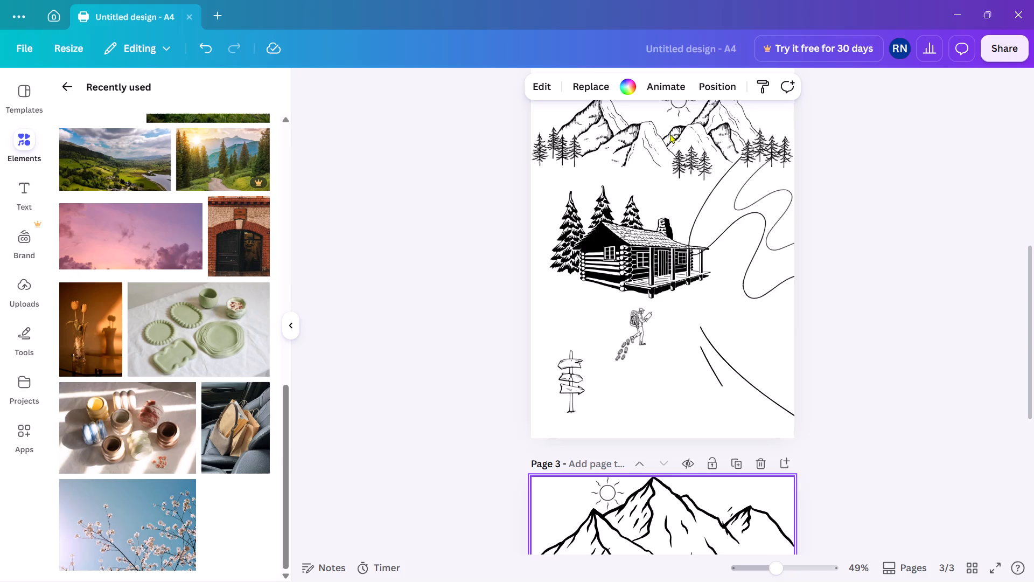
pyautogui.scroll(-6, 670, 134)
pyautogui.scroll(6, 670, 134)
pyautogui.scroll(-6, 670, 134)
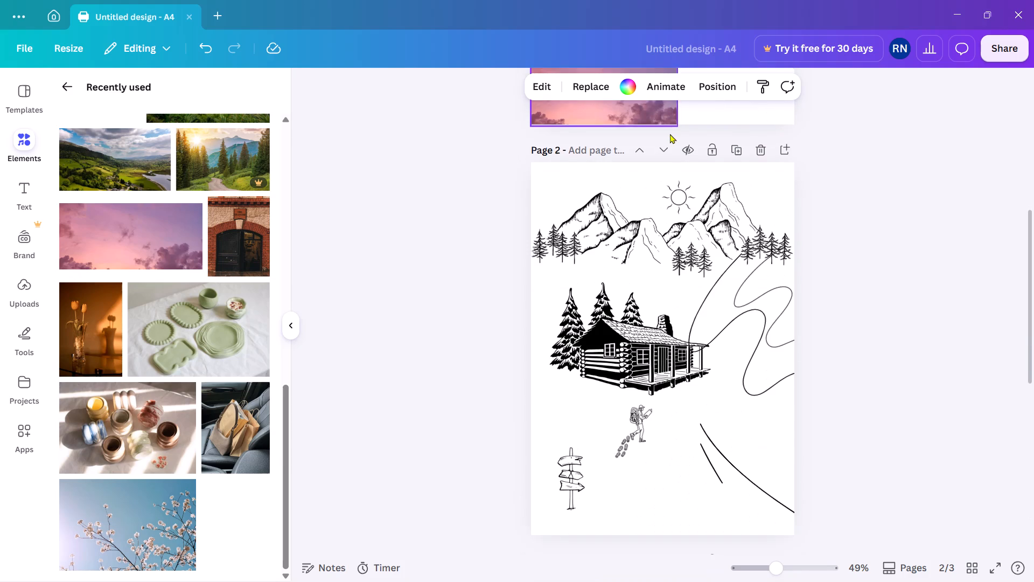
# Check the page 1 photo collage against the line-art scenes on pages 2 and 3.
pyautogui.scroll(-5, 670, 134)
pyautogui.scroll(9, 670, 134)
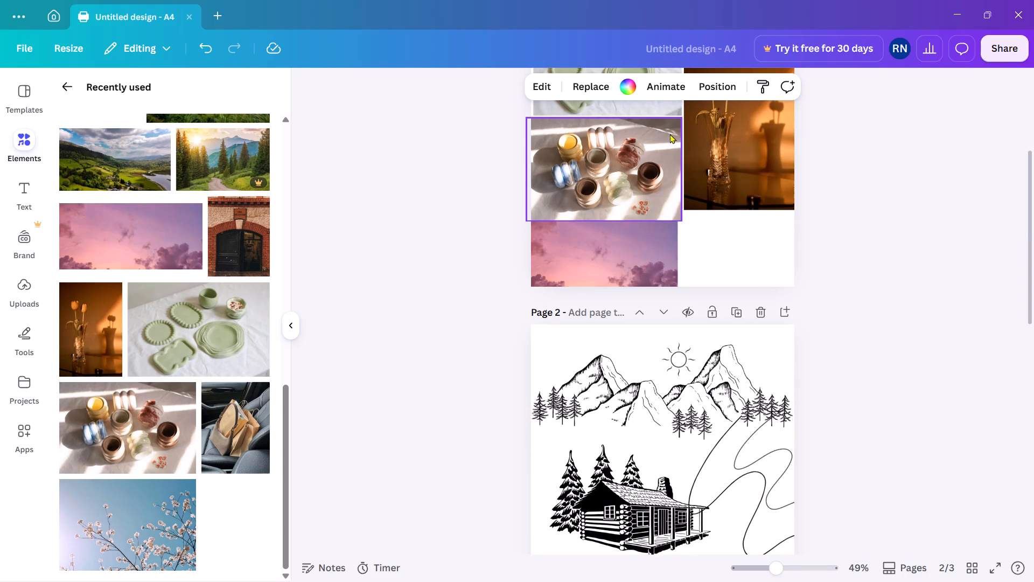
pyautogui.scroll(-8, 670, 134)
pyautogui.scroll(8, 670, 134)
pyautogui.scroll(-7, 670, 134)
pyautogui.scroll(2, 670, 134)
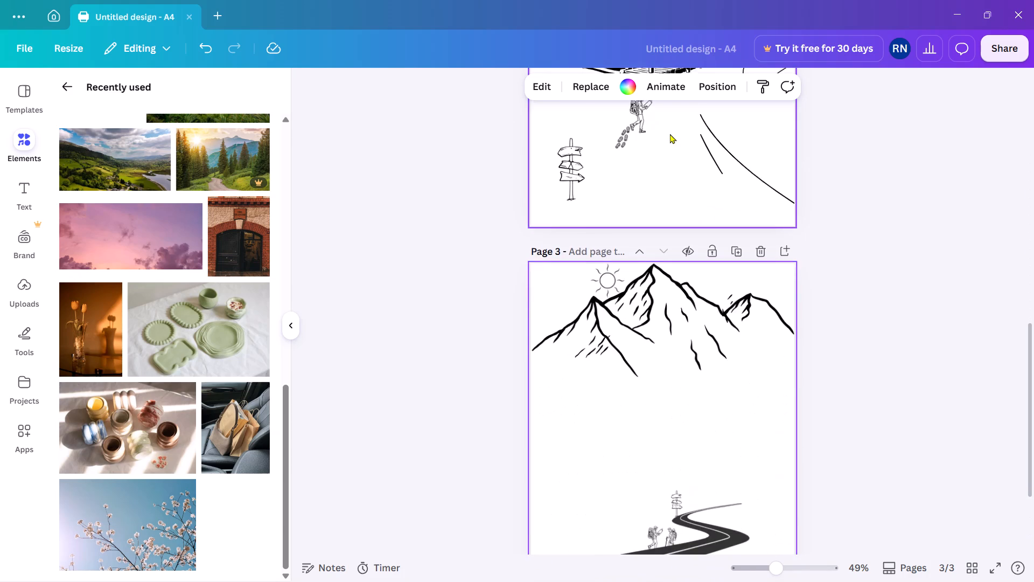
pyautogui.scroll(5, 670, 134)
pyautogui.scroll(-10, 670, 134)
pyautogui.scroll(9, 670, 134)
pyautogui.scroll(-2, 670, 134)
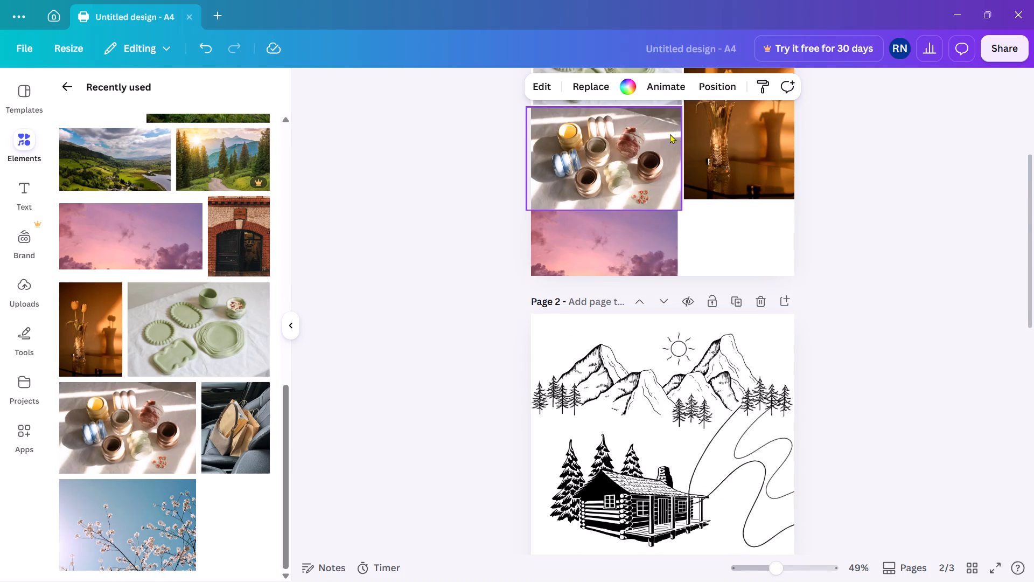
pyautogui.scroll(-3, 670, 134)
pyautogui.scroll(8, 670, 134)
pyautogui.scroll(-9, 670, 134)
pyautogui.scroll(8, 670, 134)
pyautogui.scroll(-10, 670, 134)
pyautogui.scroll(2, 670, 134)
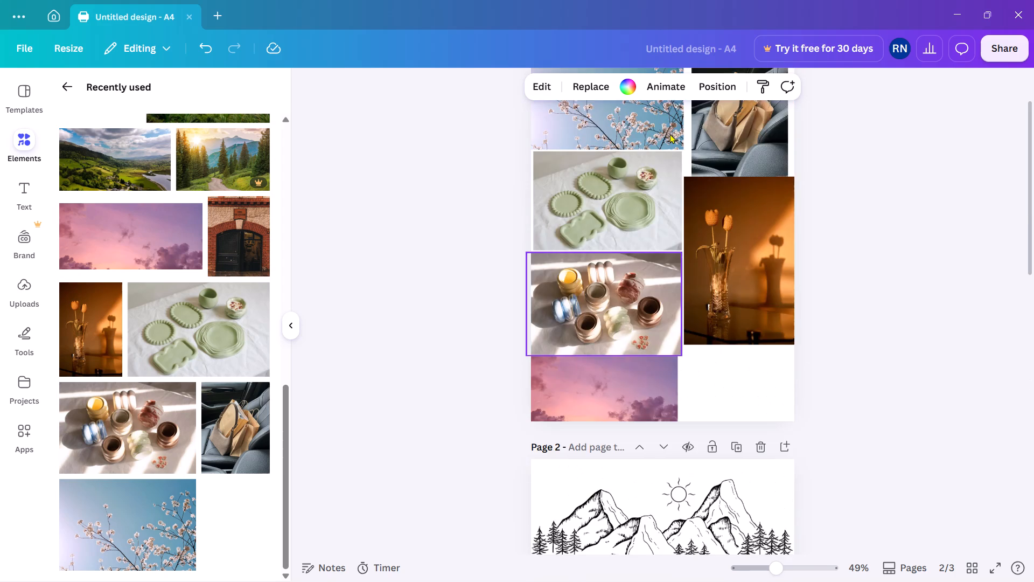
# Review all three pages from the page 1 photos through the cabin scene to the page 3 road and hikers.
pyautogui.scroll(7, 670, 134)
pyautogui.scroll(-10, 670, 134)
pyautogui.scroll(9, 670, 134)
pyautogui.scroll(-9, 670, 134)
pyautogui.scroll(7, 670, 134)
pyautogui.scroll(-7, 670, 134)
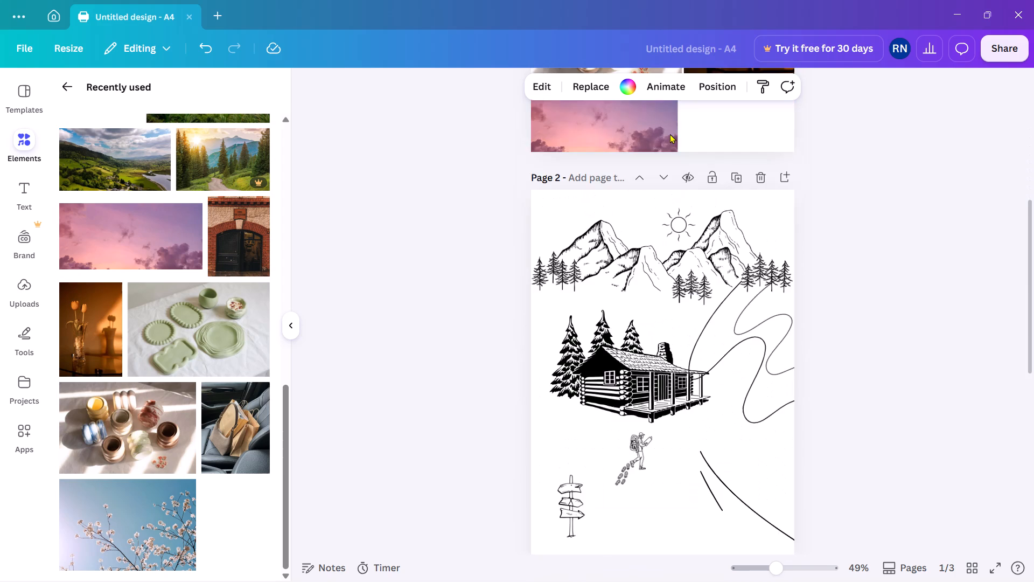
pyautogui.scroll(6, 670, 134)
pyautogui.scroll(-9, 670, 134)
pyautogui.scroll(3, 670, 134)
pyautogui.scroll(-6, 670, 134)
pyautogui.scroll(6, 670, 134)
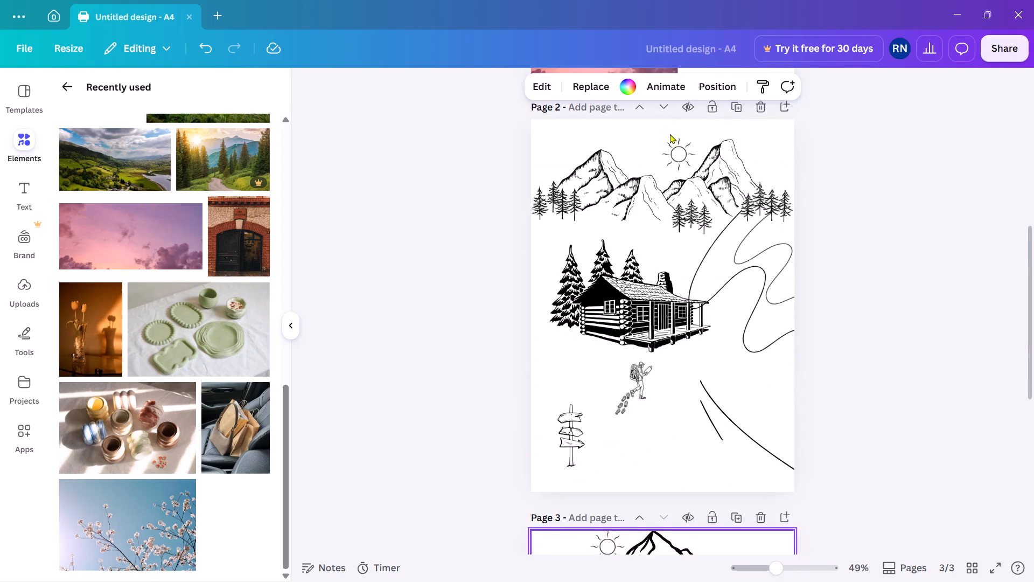
pyautogui.scroll(-7, 670, 134)
pyautogui.scroll(7, 670, 134)
pyautogui.scroll(-8, 670, 134)
pyautogui.scroll(7, 670, 134)
pyautogui.scroll(-10, 670, 134)
pyautogui.scroll(3, 670, 134)
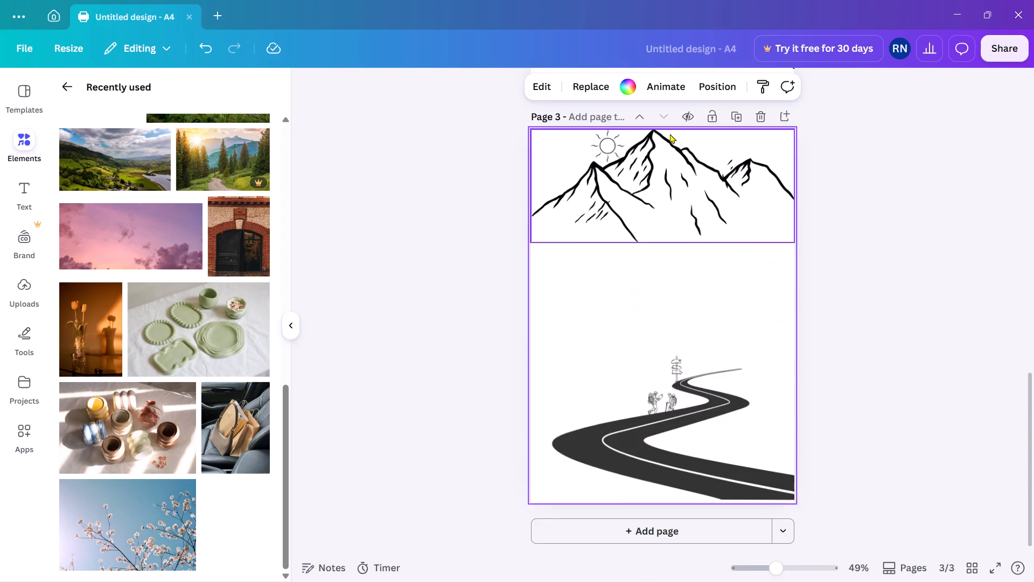
pyautogui.scroll(6, 670, 134)
pyautogui.scroll(-10, 670, 134)
pyautogui.scroll(8, 670, 134)
pyautogui.scroll(-8, 670, 134)
pyautogui.scroll(1, 670, 134)
pyautogui.scroll(-9, 670, 134)
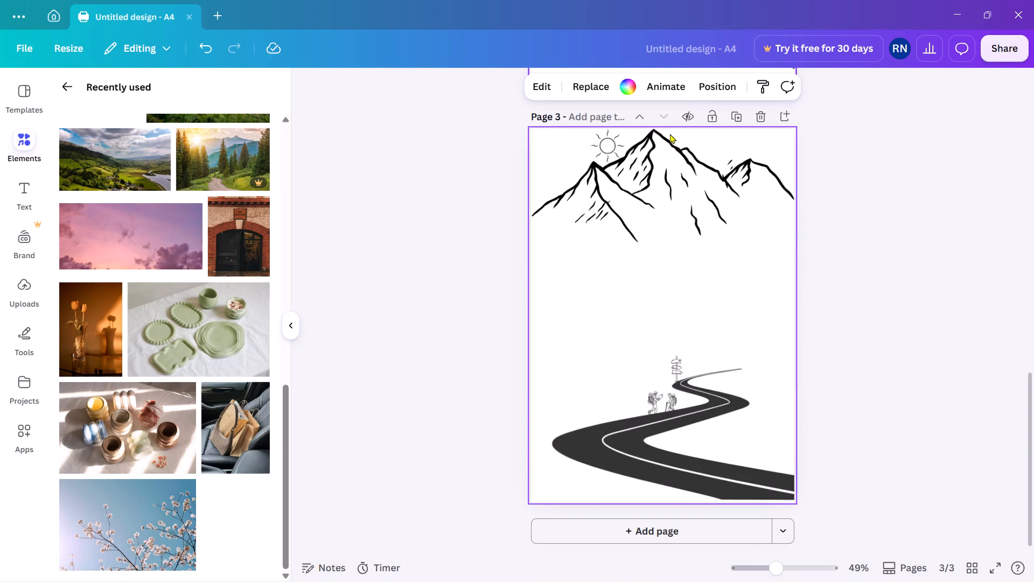
# Examine the full page 1 photo collage from its top, continuing through page 2 to the page 3 landscape.
pyautogui.scroll(18, 670, 134)
pyautogui.scroll(-3, 670, 134)
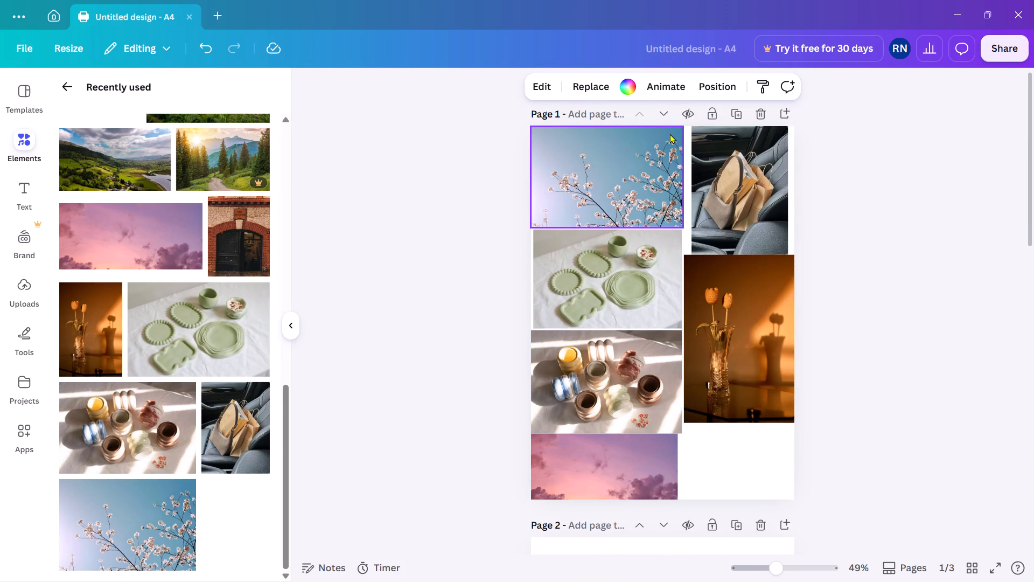
pyautogui.scroll(-5, 670, 134)
pyautogui.scroll(3, 670, 134)
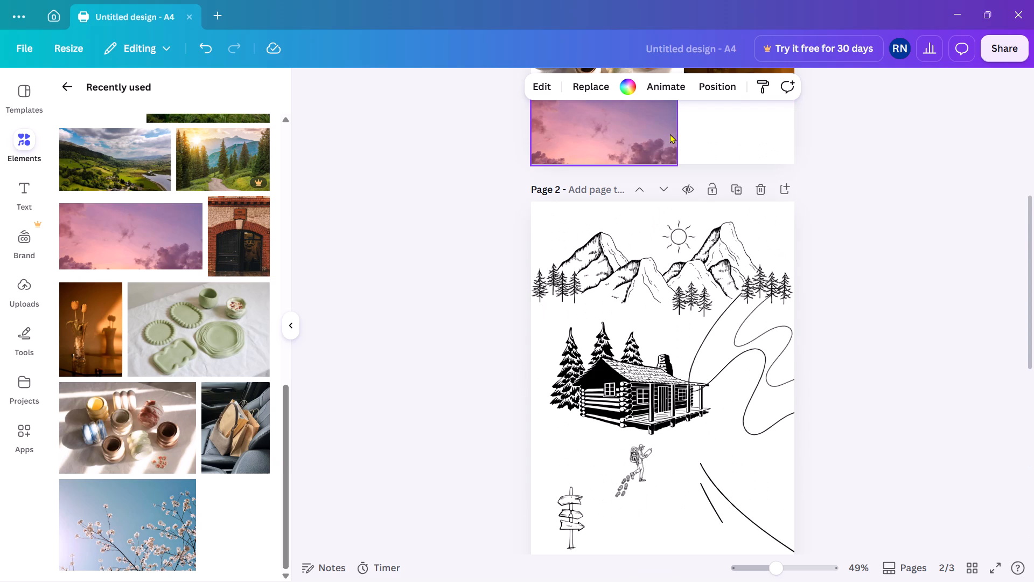
pyautogui.scroll(-6, 670, 134)
pyautogui.scroll(2, 670, 134)
pyautogui.scroll(-6, 670, 134)
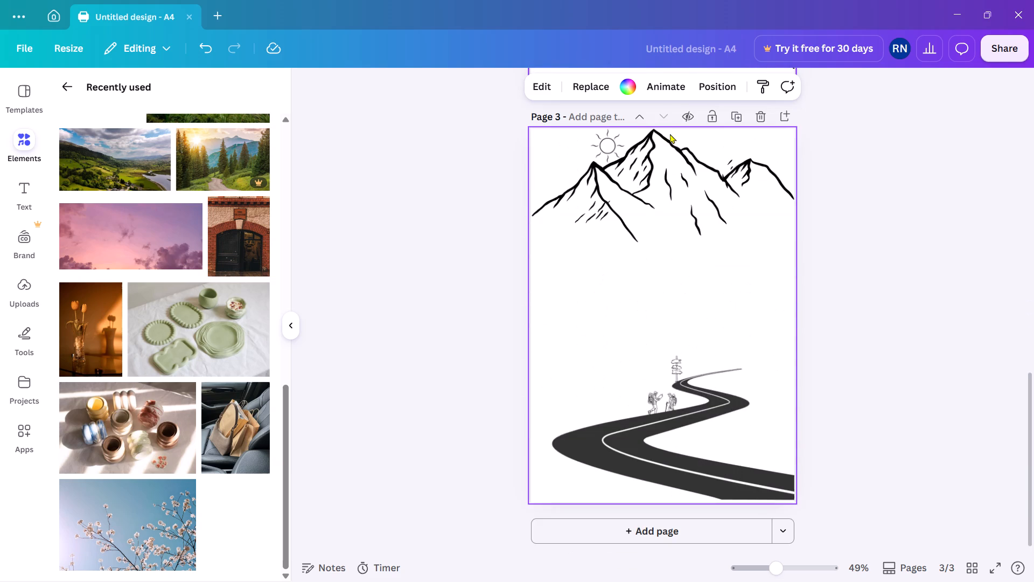
pyautogui.scroll(1, 670, 134)
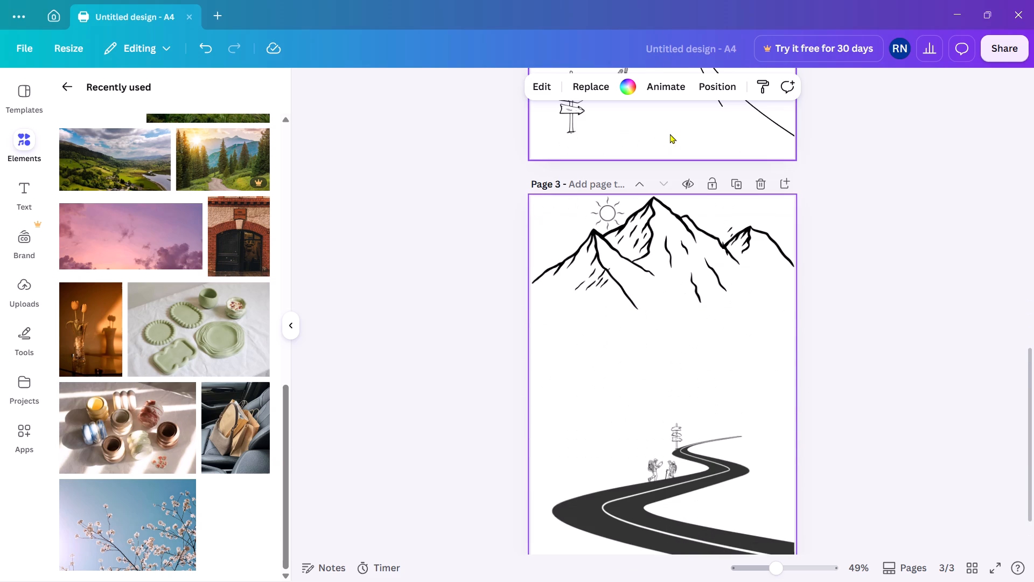
pyautogui.scroll(1, 670, 134)
pyautogui.scroll(-5, 670, 134)
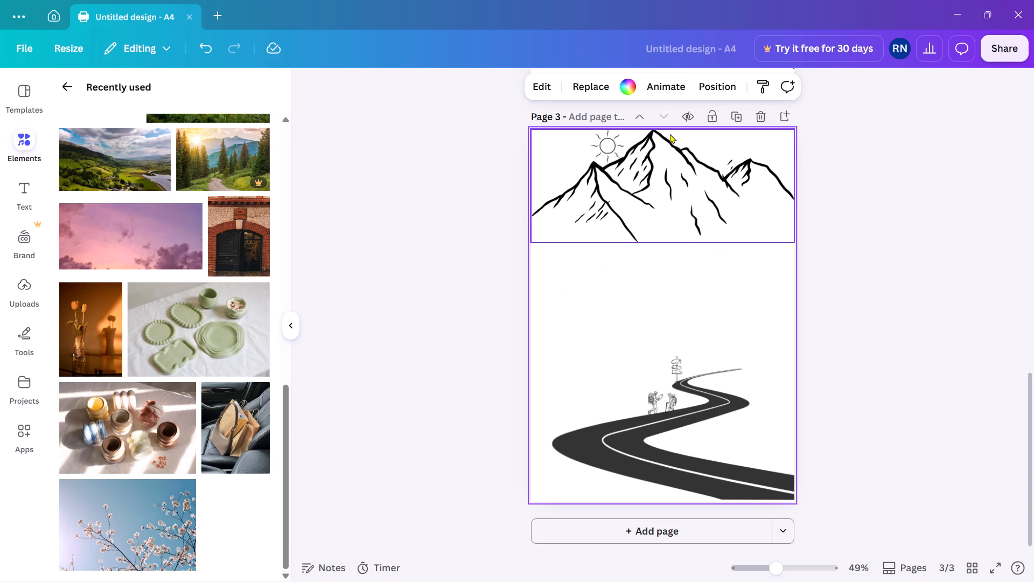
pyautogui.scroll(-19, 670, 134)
# Review the page 1 collage and page 2 cabin scene once more, ending at the page 3 mountain landscape.
pyautogui.scroll(5, 670, 134)
pyautogui.scroll(-8, 670, 134)
pyautogui.scroll(10, 670, 134)
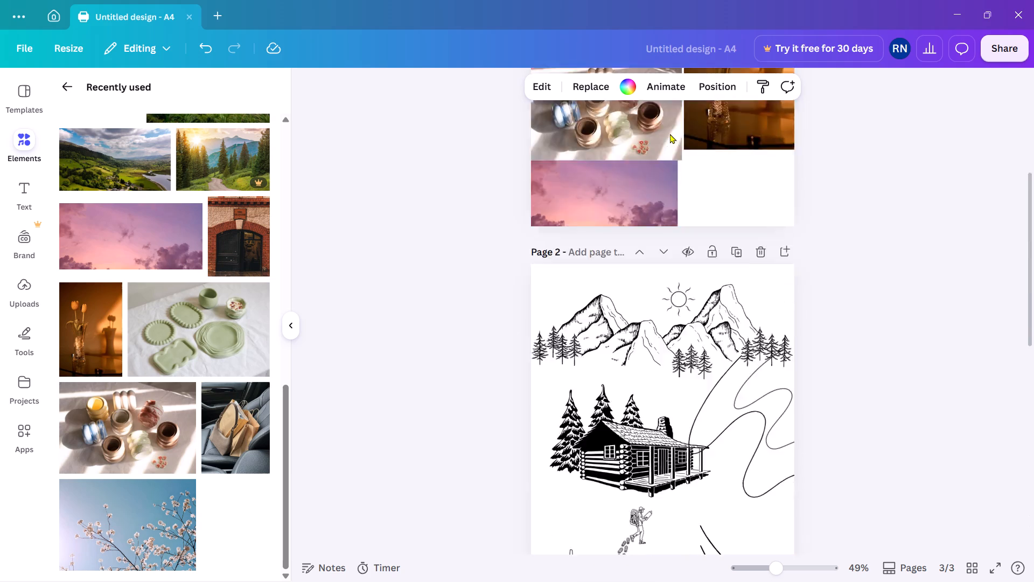
pyautogui.scroll(-9, 670, 134)
pyautogui.scroll(9, 670, 134)
pyautogui.scroll(-4, 670, 134)
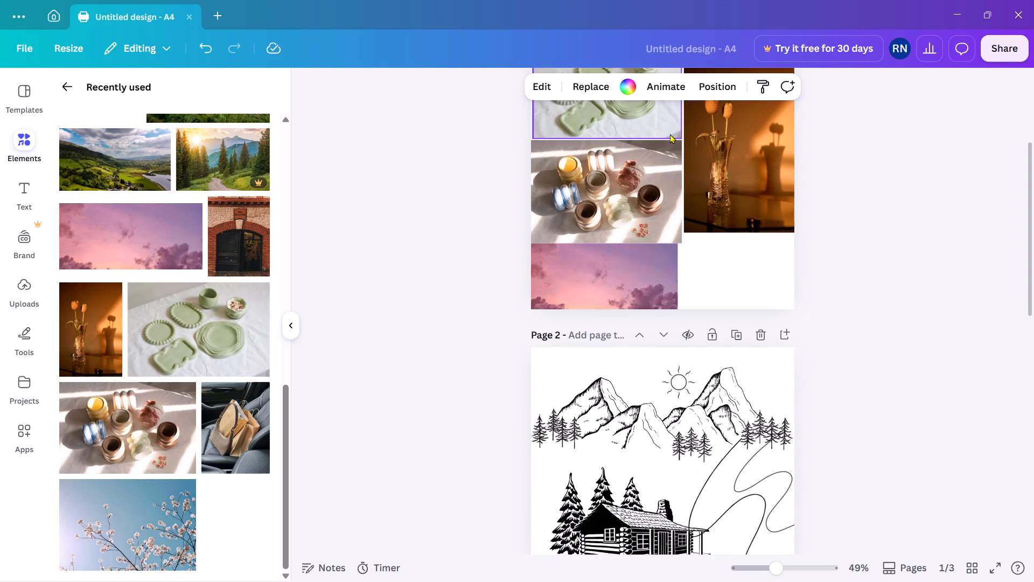
pyautogui.scroll(-5, 670, 134)
pyautogui.scroll(7, 670, 134)
pyautogui.scroll(-3, 670, 134)
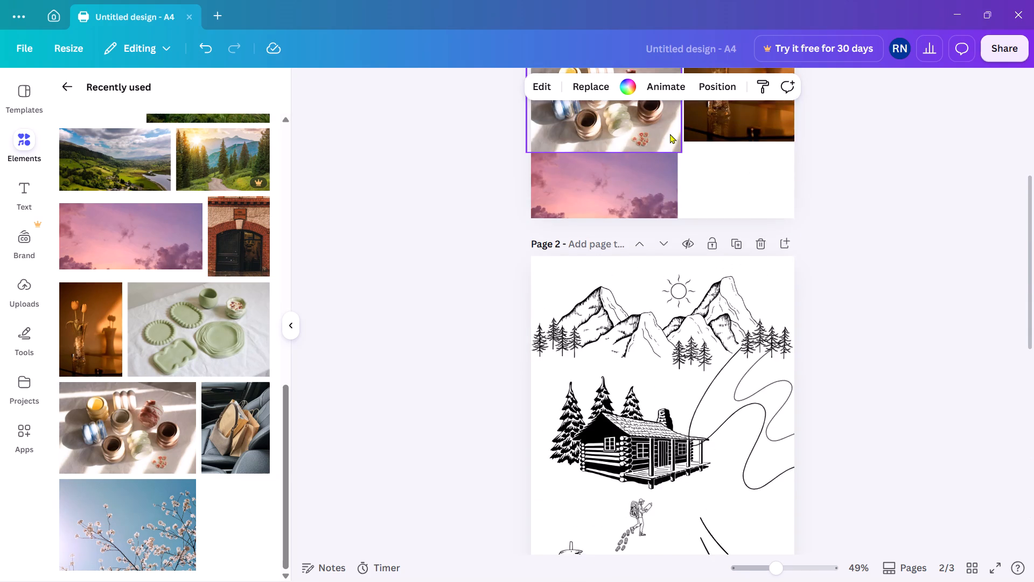
pyautogui.scroll(-6, 670, 134)
pyautogui.scroll(7, 670, 134)
pyautogui.scroll(-6, 670, 134)
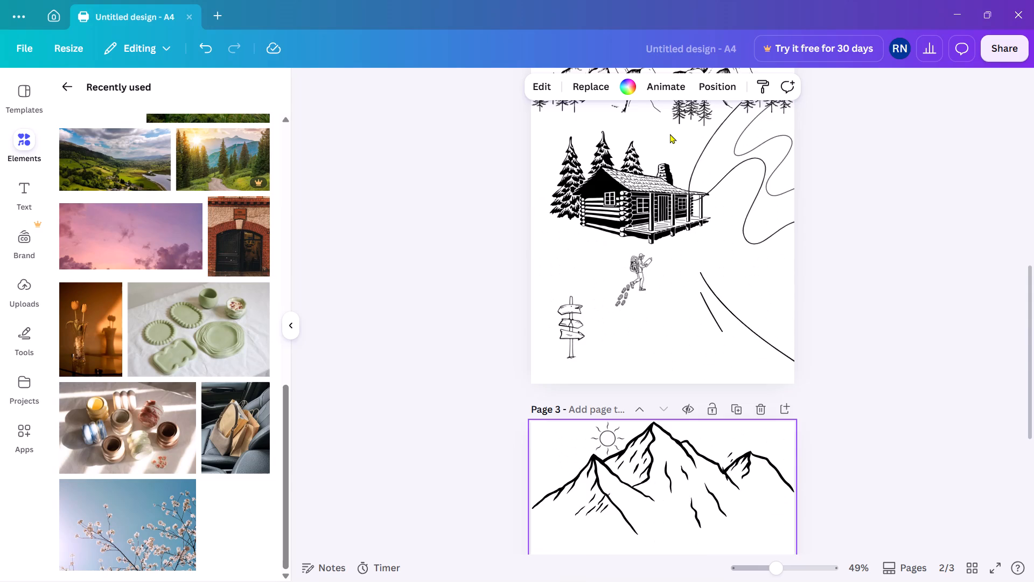
pyautogui.scroll(-3, 670, 134)
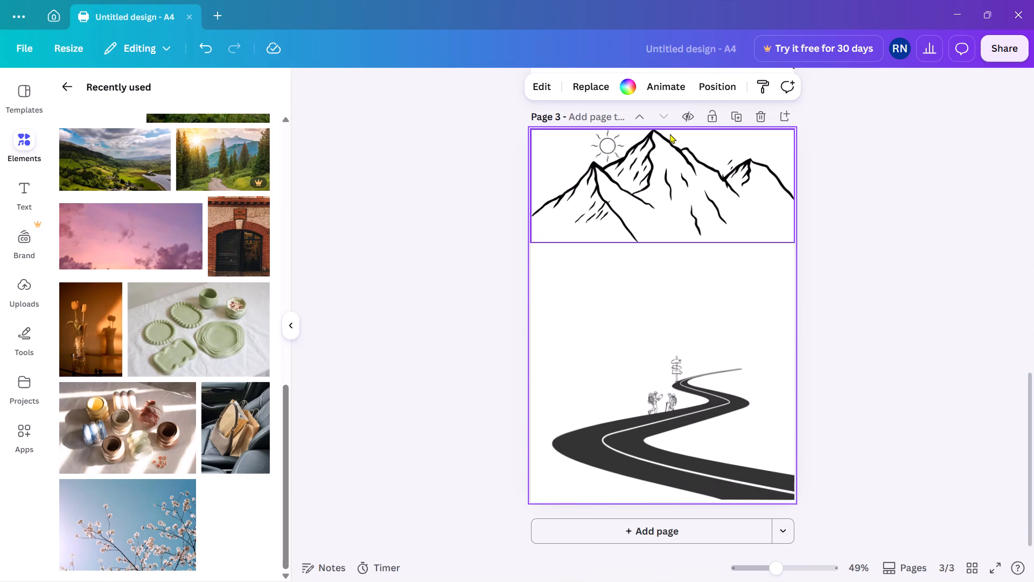
# Compare the page 3 landscape with the page 2 cabin scene, finishing at the lower photos of the page 1 collage.
pyautogui.scroll(1, 670, 134)
pyautogui.scroll(-8, 670, 134)
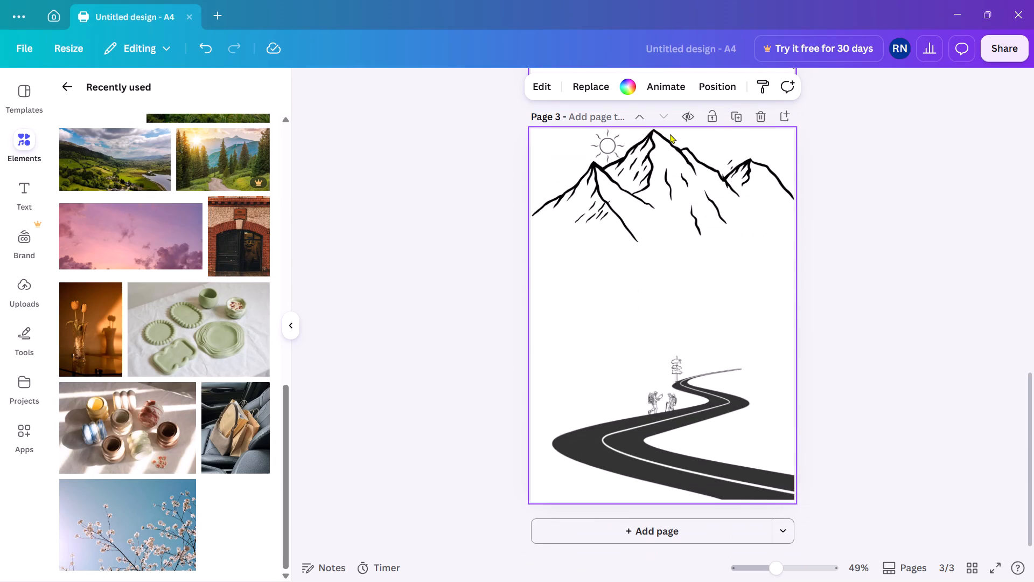
pyautogui.scroll(6, 670, 134)
pyautogui.scroll(-8, 670, 134)
pyautogui.scroll(9, 670, 134)
pyautogui.scroll(-7, 670, 134)
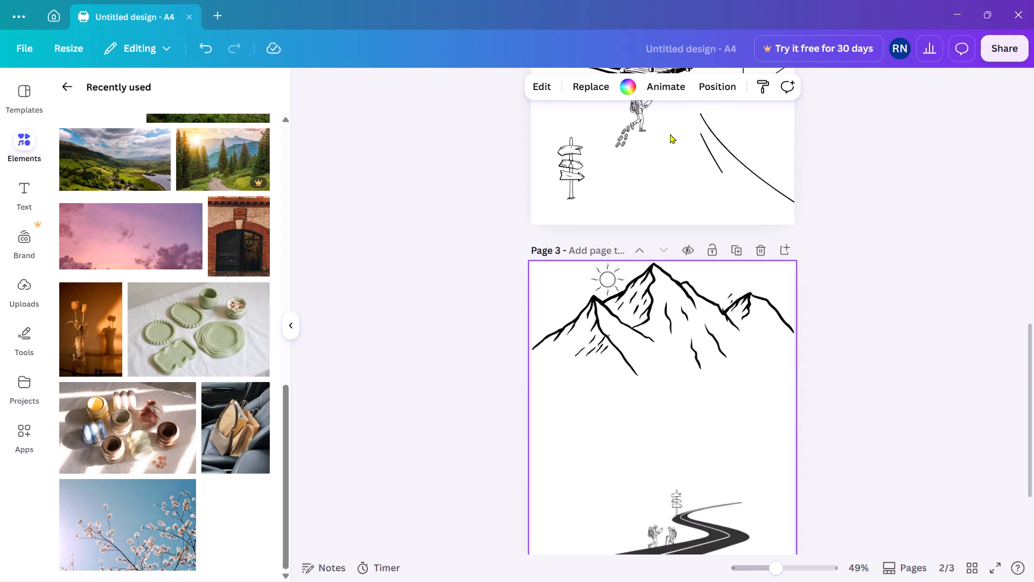
pyautogui.scroll(-2, 670, 134)
pyautogui.scroll(8, 670, 134)
pyautogui.scroll(-10, 670, 134)
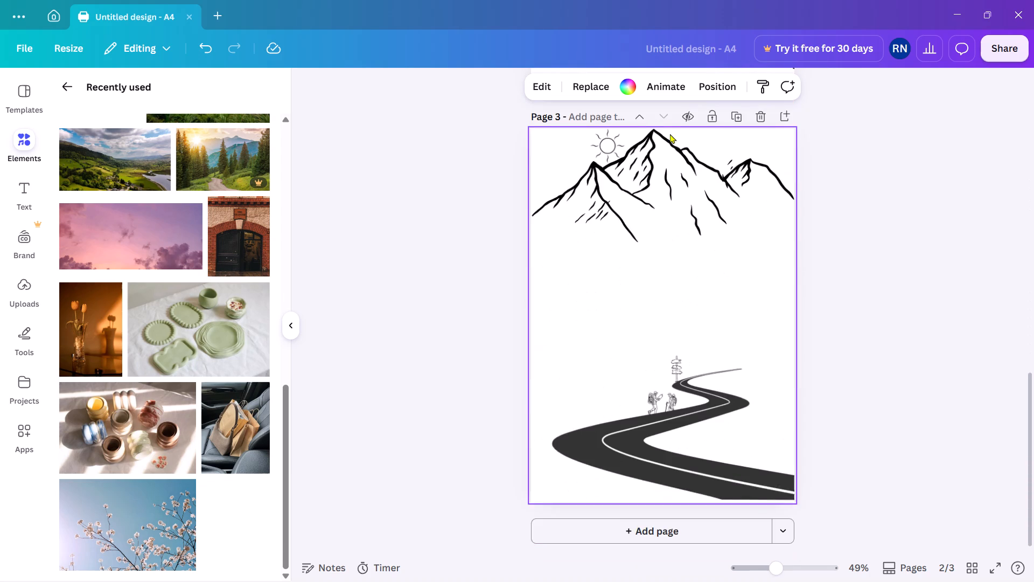
pyautogui.scroll(9, 670, 134)
pyautogui.scroll(-6, 670, 134)
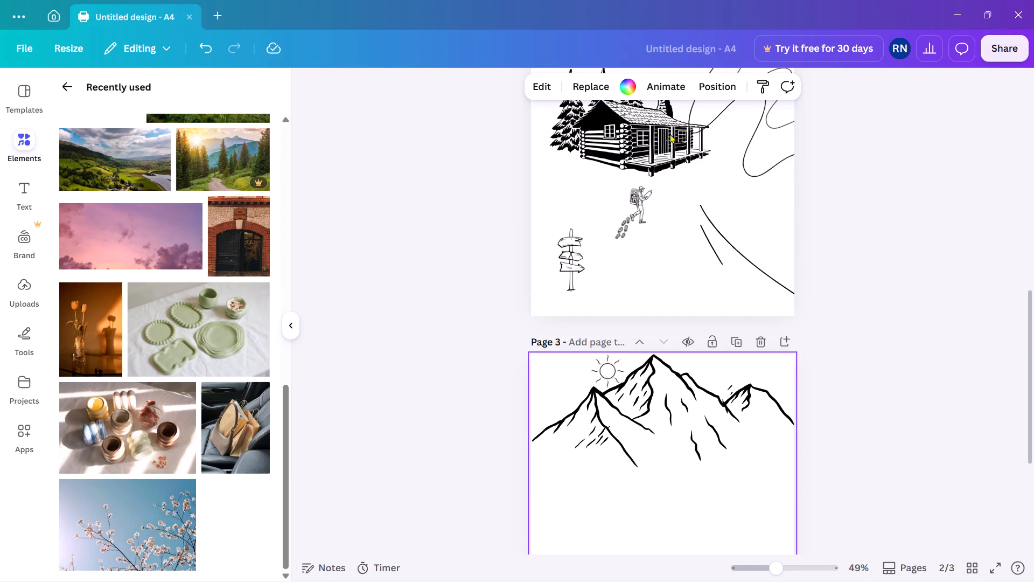
pyautogui.scroll(-5, 670, 134)
pyautogui.scroll(9, 670, 134)
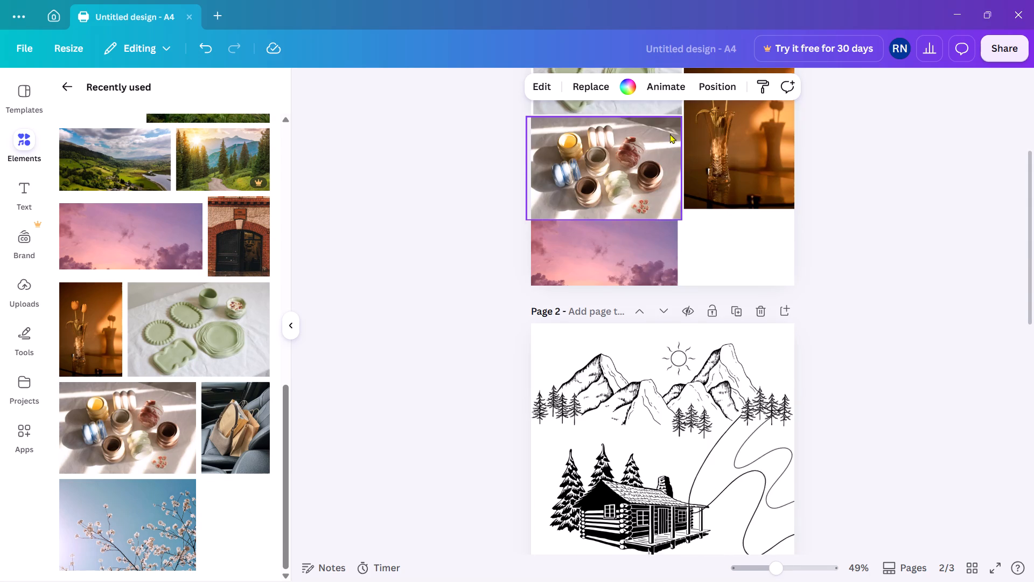
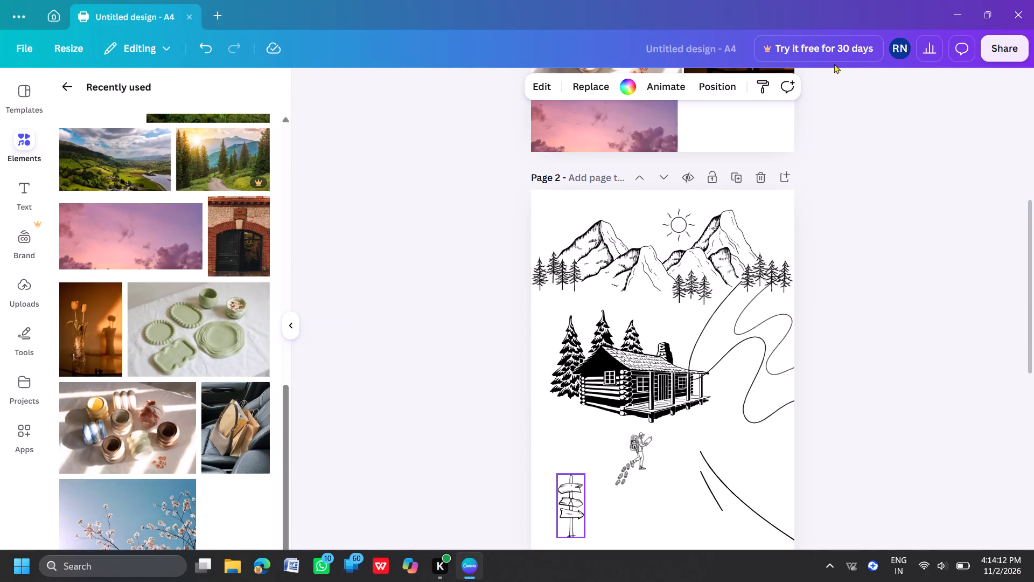
# Compare the page 2 cabin scene with the page 3 mountain landscape, finishing at the full page 3 road and hikers.
pyautogui.scroll(-8, 829, 8)
pyautogui.scroll(7, 829, 8)
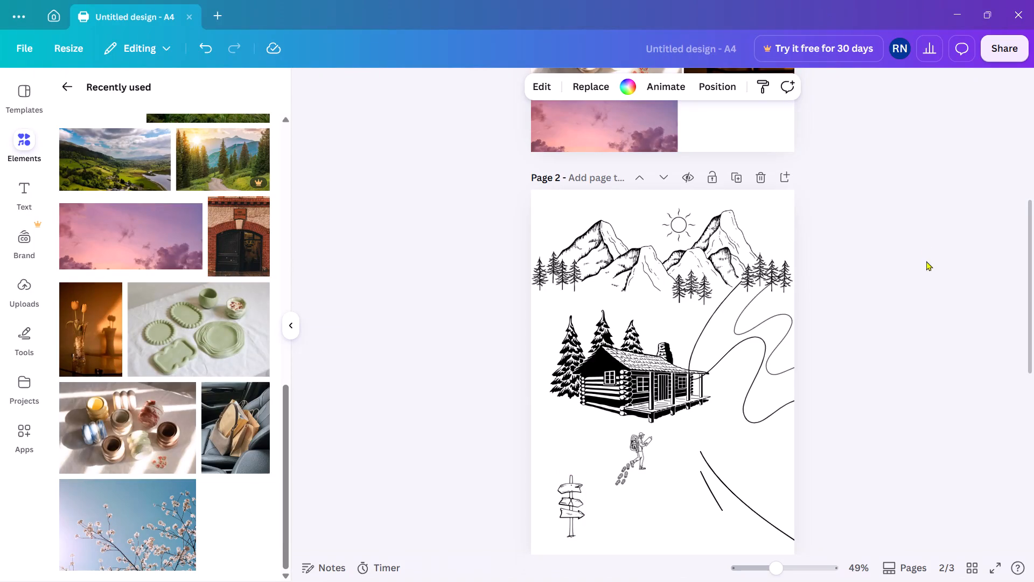
pyautogui.scroll(-6, 542, 365)
pyautogui.scroll(7, 542, 365)
pyautogui.scroll(-7, 542, 365)
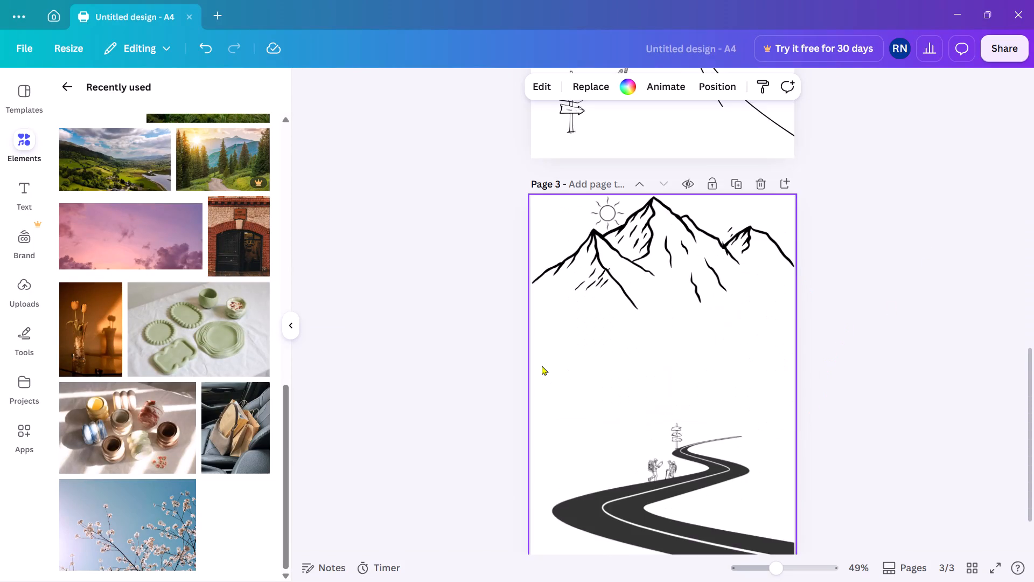
pyautogui.scroll(-8, 542, 365)
pyautogui.scroll(8, 542, 365)
pyautogui.scroll(-9, 542, 365)
pyautogui.scroll(7, 542, 365)
pyautogui.scroll(-7, 542, 365)
pyautogui.scroll(4, 542, 365)
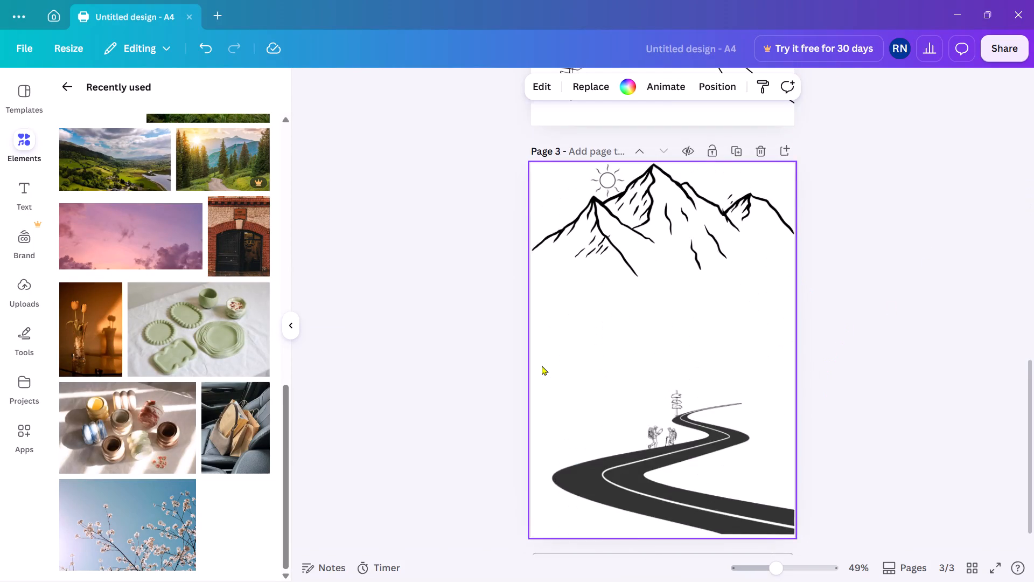
pyautogui.scroll(6, 542, 365)
pyautogui.scroll(-9, 542, 365)
pyautogui.scroll(8, 542, 365)
pyautogui.scroll(-9, 542, 365)
pyautogui.scroll(7, 542, 365)
pyautogui.scroll(-2, 542, 365)
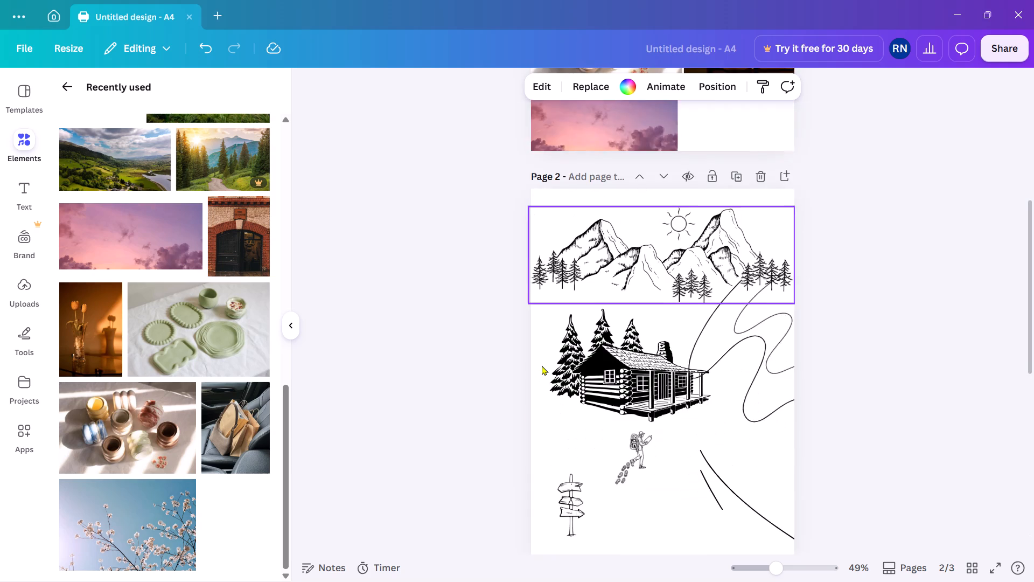
pyautogui.scroll(-7, 542, 365)
pyautogui.scroll(7, 542, 365)
pyautogui.scroll(-9, 542, 365)
pyautogui.scroll(8, 542, 365)
pyautogui.scroll(-4, 542, 365)
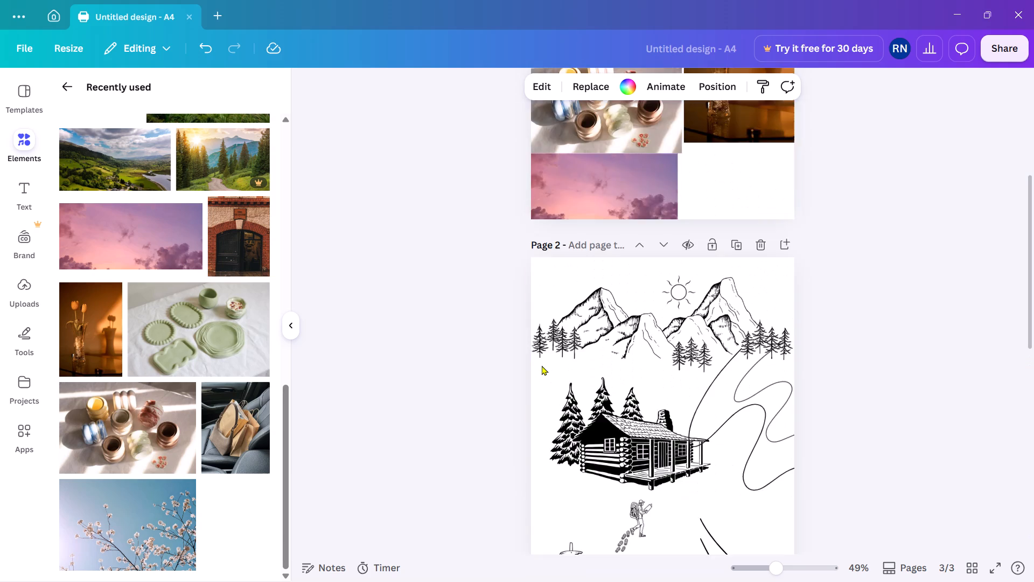
pyautogui.scroll(-5, 542, 365)
pyautogui.scroll(9, 542, 365)
pyautogui.scroll(-10, 542, 365)
pyautogui.scroll(9, 542, 365)
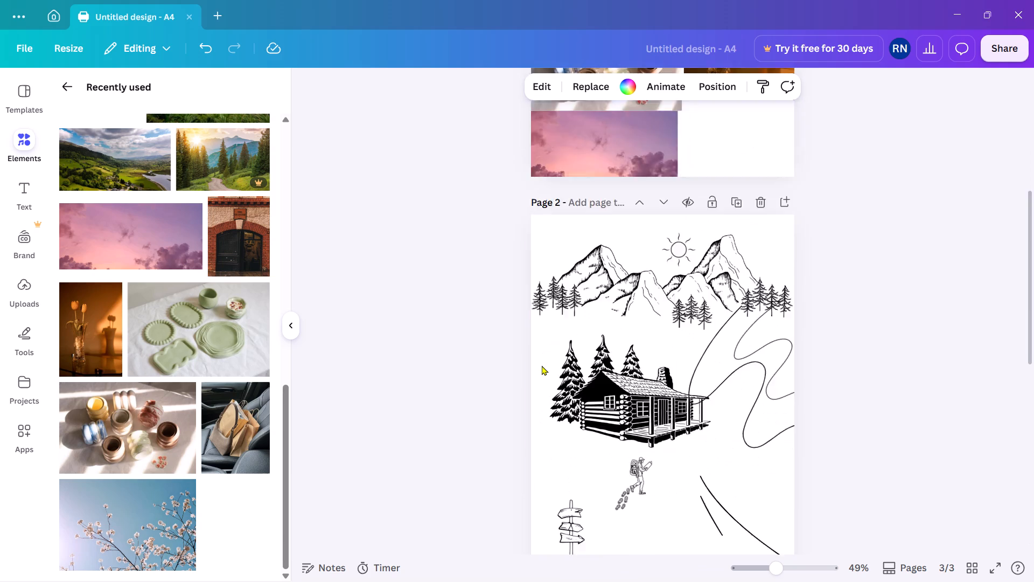
pyautogui.scroll(-9, 542, 365)
pyautogui.scroll(9, 542, 365)
pyautogui.scroll(-9, 542, 365)
pyautogui.scroll(8, 542, 365)
pyautogui.scroll(-8, 542, 365)
pyautogui.scroll(8, 542, 365)
pyautogui.scroll(-10, 542, 365)
pyautogui.scroll(8, 542, 365)
pyautogui.scroll(-10, 542, 365)
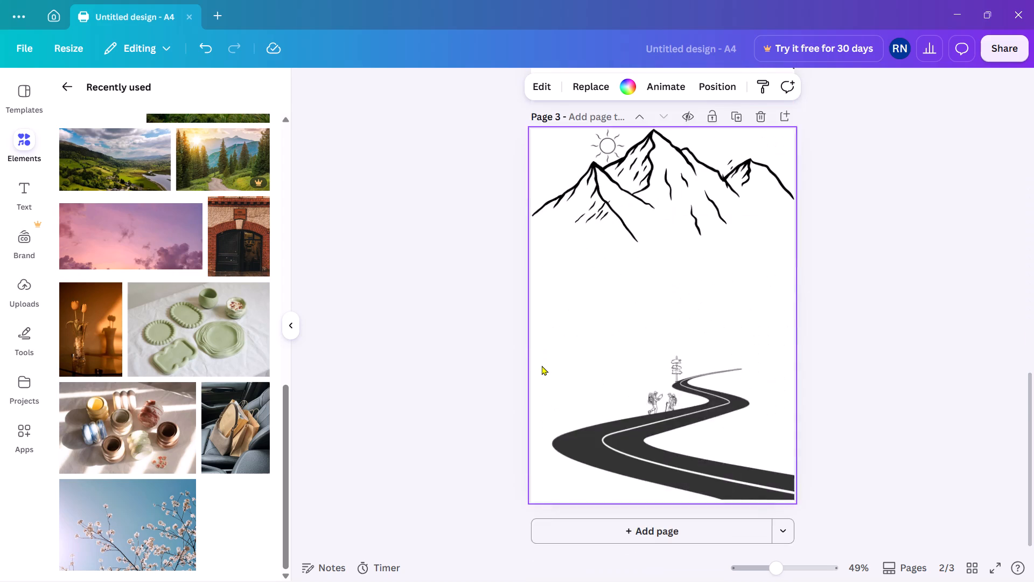
# Recheck the lower photos of the page 1 collage and the page 2 cabin scene against the page 3 landscape.
pyautogui.scroll(8, 542, 365)
pyautogui.scroll(-9, 542, 365)
pyautogui.scroll(2, 542, 365)
pyautogui.scroll(-10, 542, 365)
pyautogui.scroll(3, 542, 365)
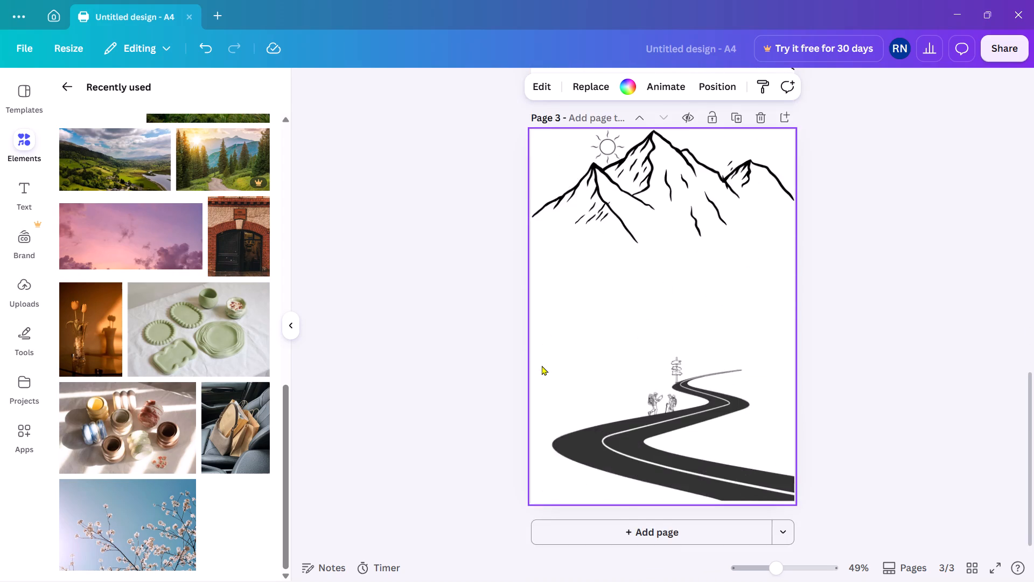
pyautogui.scroll(6, 542, 365)
pyautogui.scroll(-9, 542, 365)
pyautogui.scroll(8, 542, 365)
pyautogui.scroll(-10, 542, 365)
pyautogui.scroll(9, 542, 365)
pyautogui.scroll(-5, 542, 365)
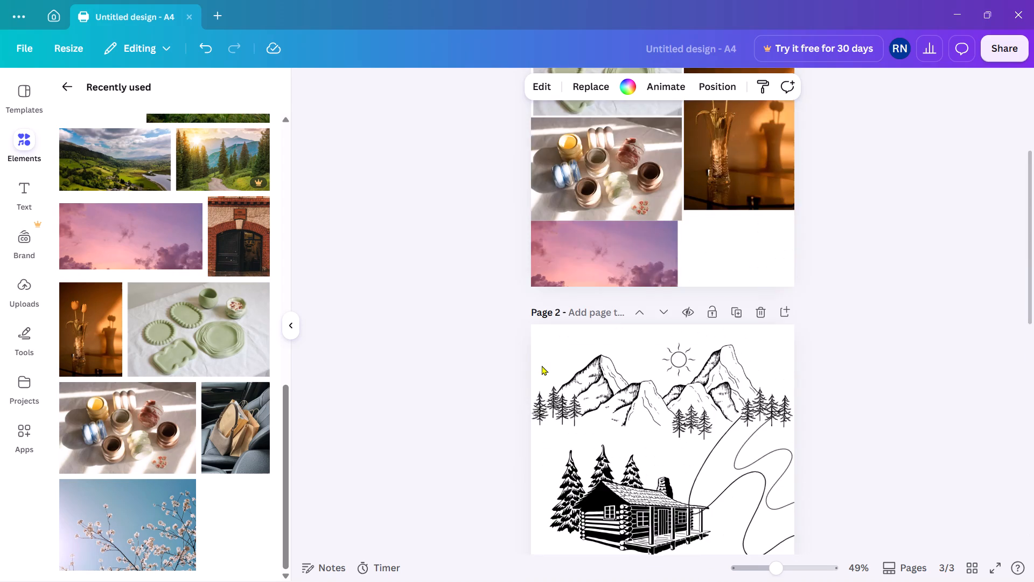
pyautogui.scroll(-4, 542, 365)
pyautogui.scroll(8, 542, 365)
pyautogui.scroll(-10, 542, 365)
pyautogui.scroll(9, 542, 365)
pyautogui.scroll(-9, 542, 365)
pyautogui.scroll(4, 542, 365)
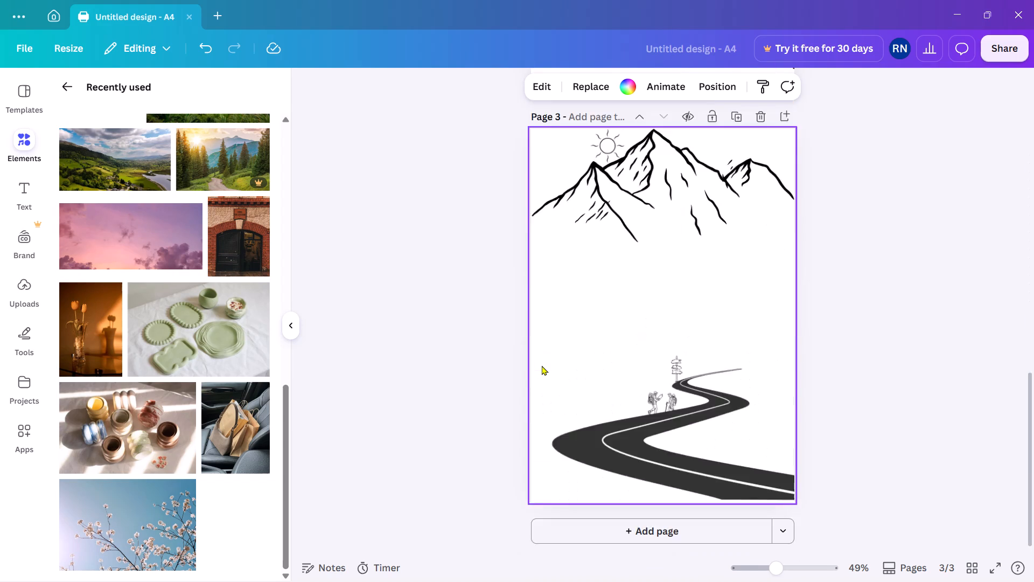
pyautogui.scroll(-8, 542, 365)
pyautogui.scroll(1, 542, 365)
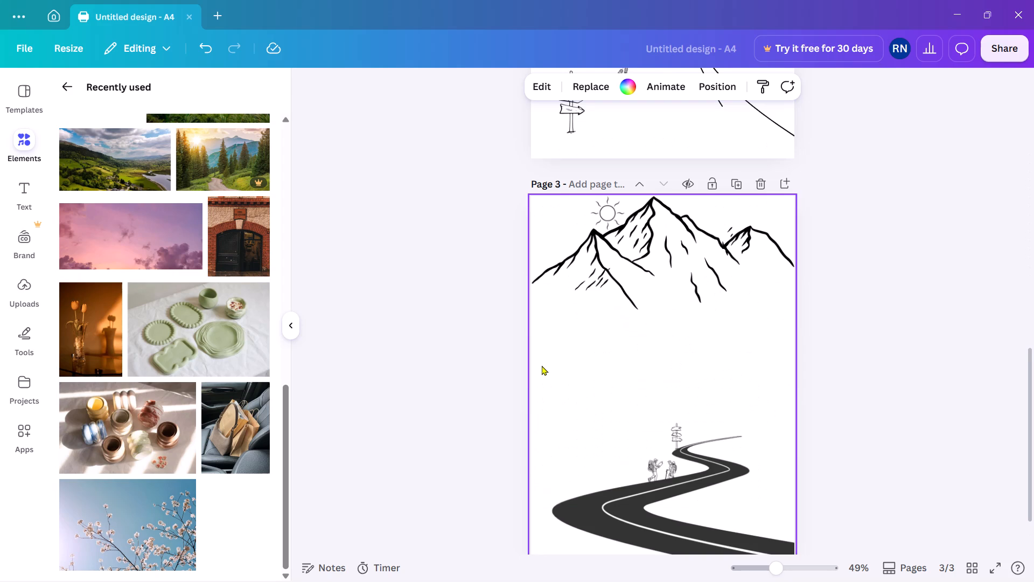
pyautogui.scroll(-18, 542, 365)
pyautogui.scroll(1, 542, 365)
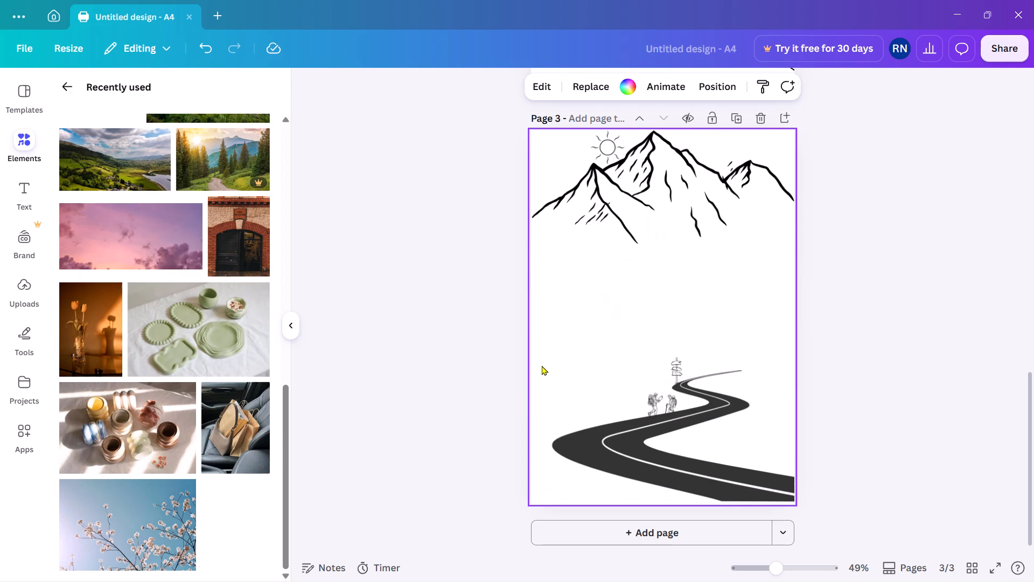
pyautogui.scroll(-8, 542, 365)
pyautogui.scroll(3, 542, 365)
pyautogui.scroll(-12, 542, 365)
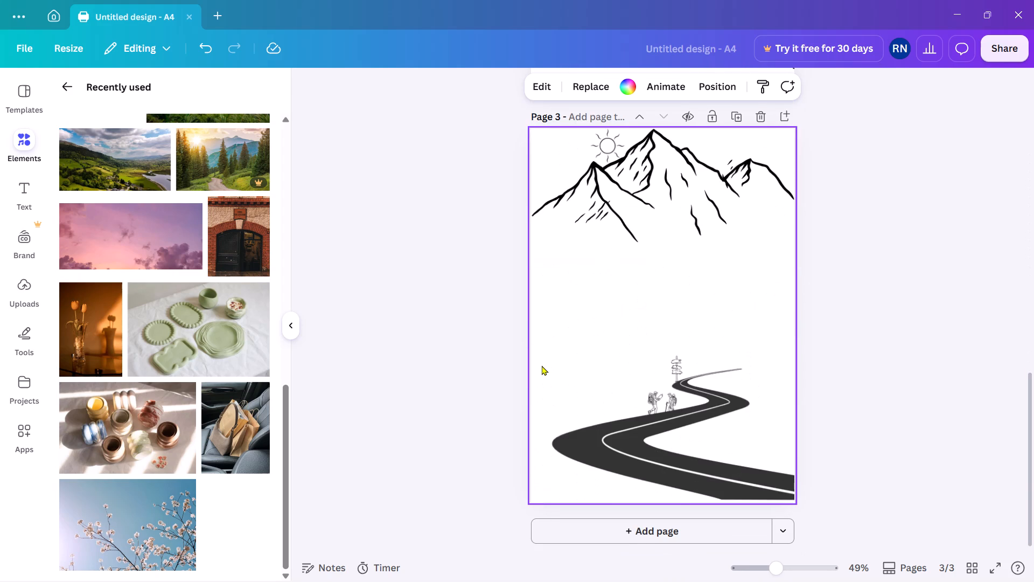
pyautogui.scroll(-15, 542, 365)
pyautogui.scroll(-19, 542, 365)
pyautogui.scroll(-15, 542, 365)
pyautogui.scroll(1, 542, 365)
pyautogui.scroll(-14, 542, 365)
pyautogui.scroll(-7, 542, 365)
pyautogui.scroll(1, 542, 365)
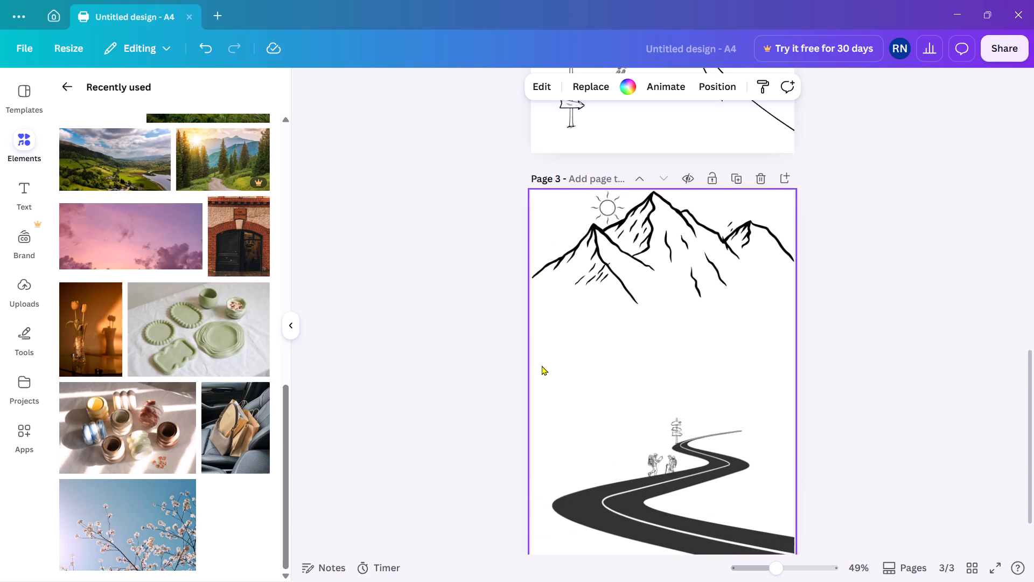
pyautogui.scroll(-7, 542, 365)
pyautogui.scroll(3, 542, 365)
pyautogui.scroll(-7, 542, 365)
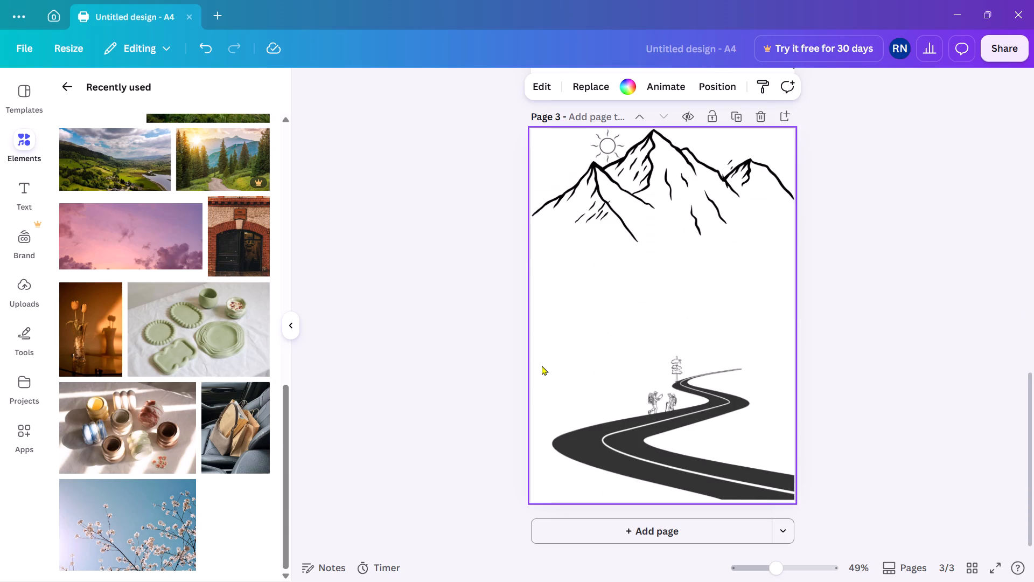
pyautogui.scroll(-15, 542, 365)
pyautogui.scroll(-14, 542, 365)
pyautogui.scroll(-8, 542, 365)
# Review the lower page 1 photos and the page 2 cabin, hiker and signpost, ending at the page 3 landscape.
pyautogui.scroll(3, 542, 365)
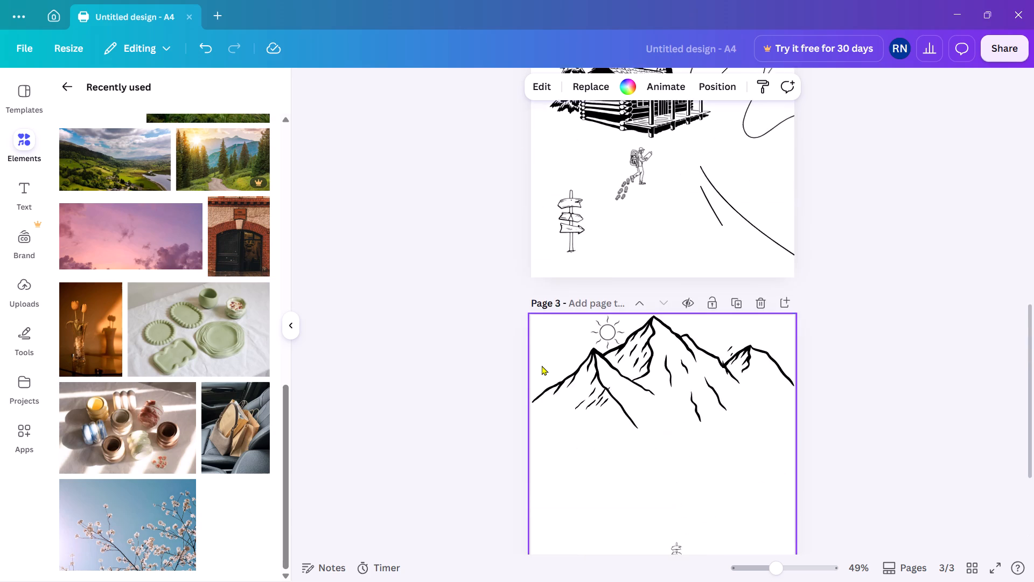
pyautogui.scroll(-10, 542, 365)
pyautogui.scroll(10, 542, 365)
pyautogui.scroll(-4, 542, 365)
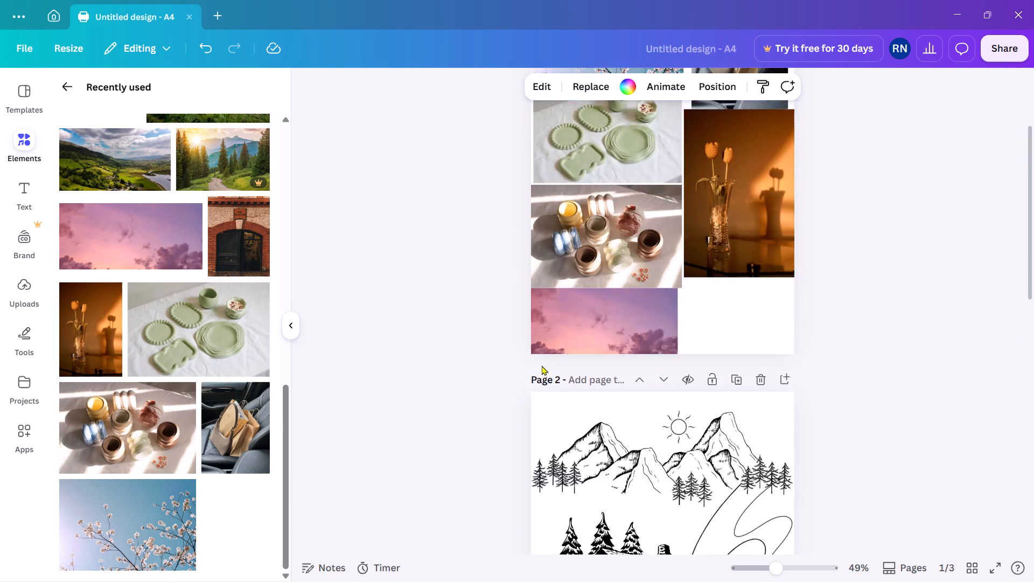
pyautogui.scroll(-3, 542, 365)
pyautogui.scroll(9, 542, 365)
pyautogui.scroll(-10, 542, 365)
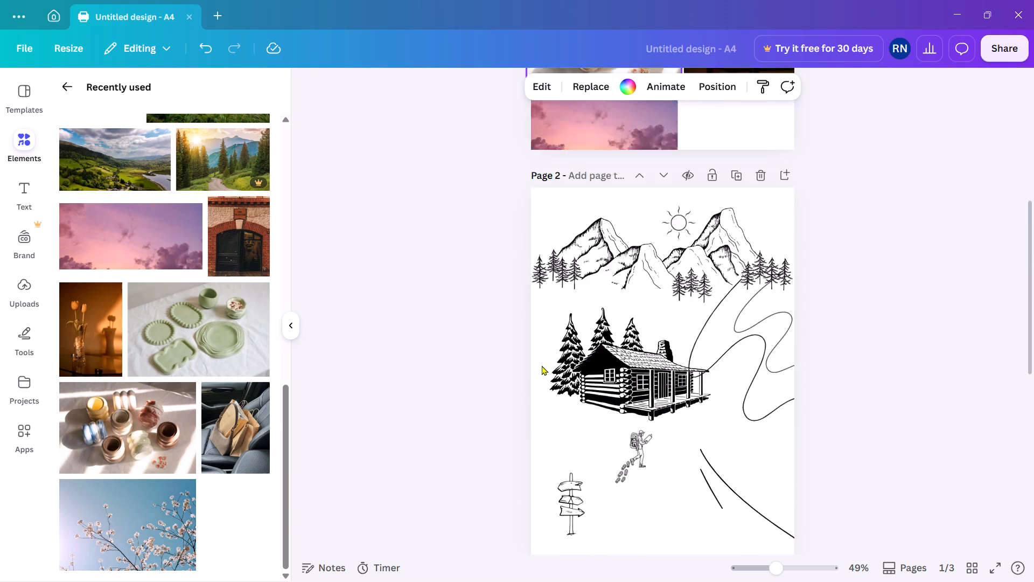
pyautogui.scroll(7, 542, 365)
pyautogui.scroll(-11, 542, 365)
pyautogui.scroll(9, 542, 365)
pyautogui.scroll(-8, 542, 365)
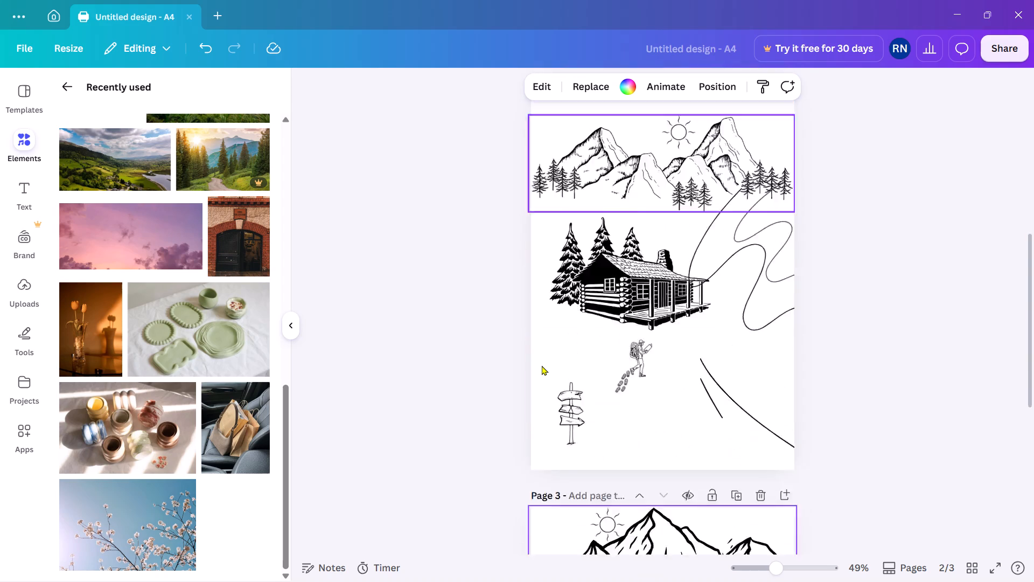
pyautogui.scroll(-3, 542, 365)
pyautogui.scroll(9, 542, 365)
pyautogui.scroll(-10, 542, 365)
pyautogui.scroll(5, 542, 365)
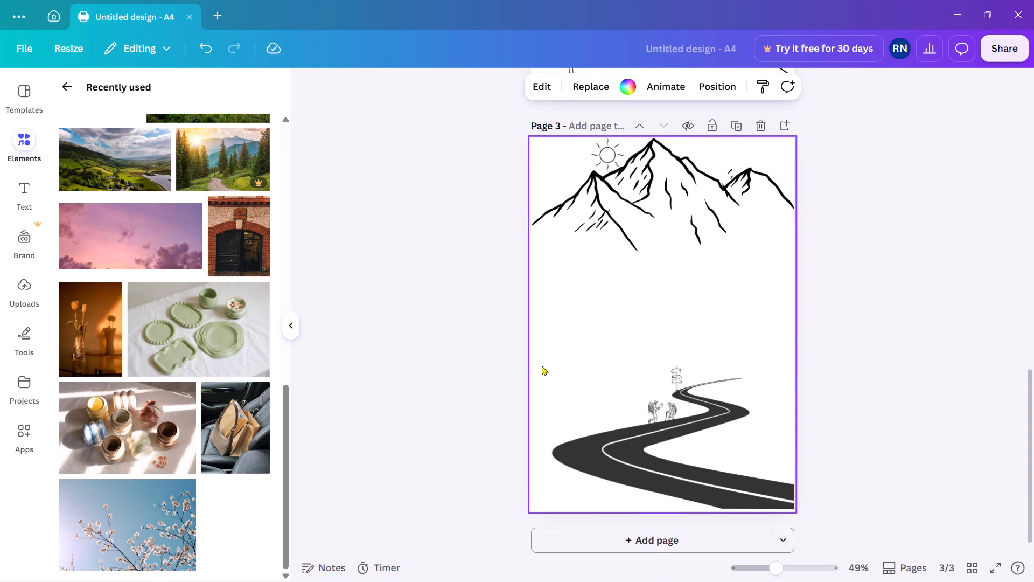
# Examine the lower page 1 collage and page 2 cabin scene alongside page 3, finishing at the complete mountain and road landscape.
pyautogui.scroll(3, 542, 365)
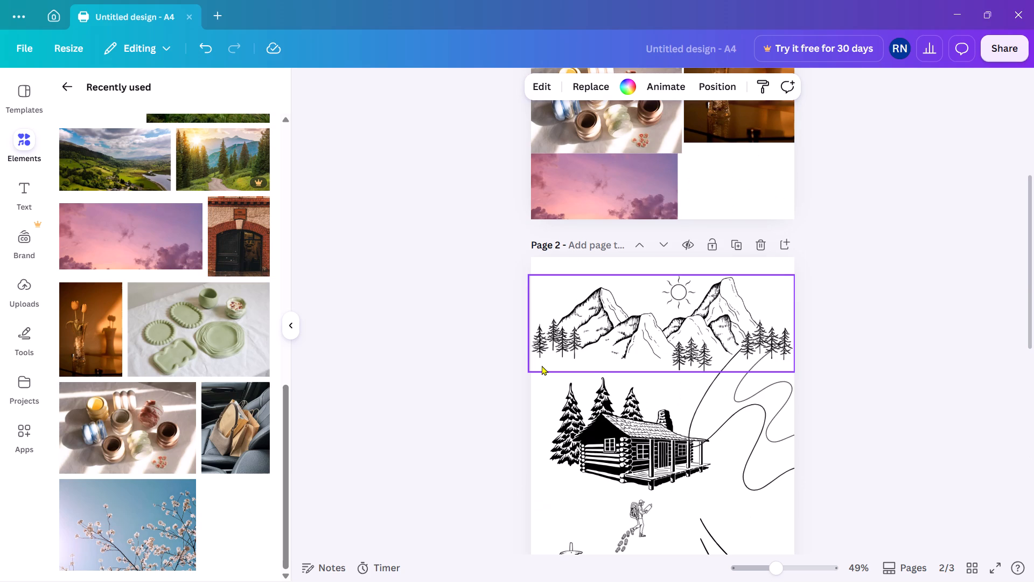
pyautogui.scroll(-10, 542, 365)
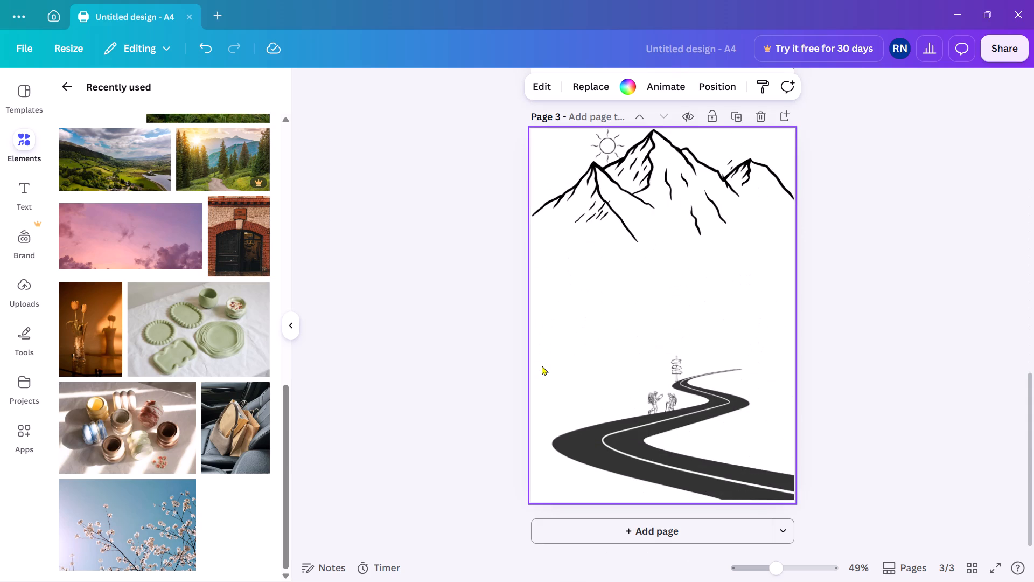
pyautogui.scroll(-2, 542, 365)
pyautogui.scroll(9, 542, 365)
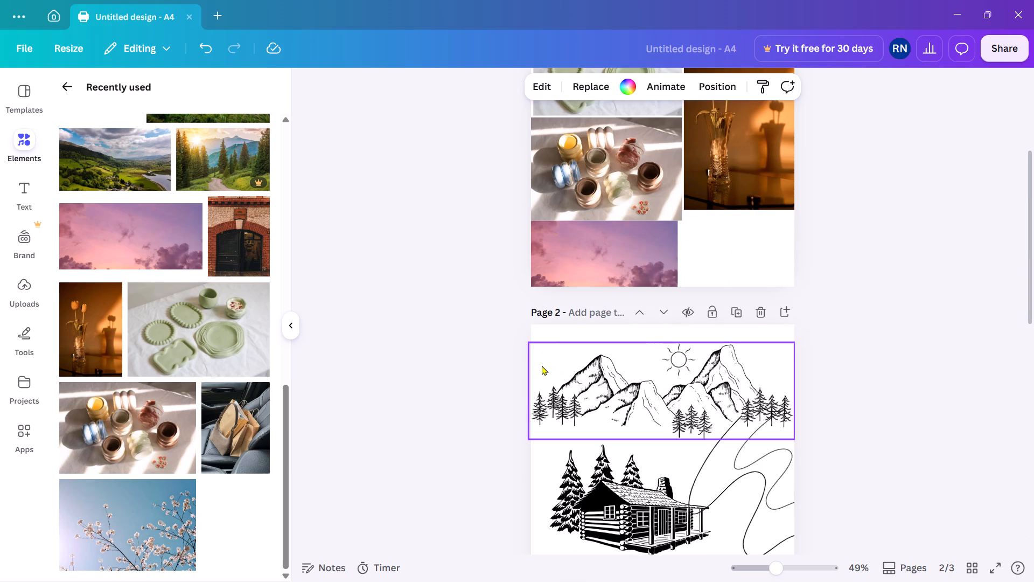
pyautogui.scroll(-9, 542, 365)
pyautogui.scroll(8, 542, 365)
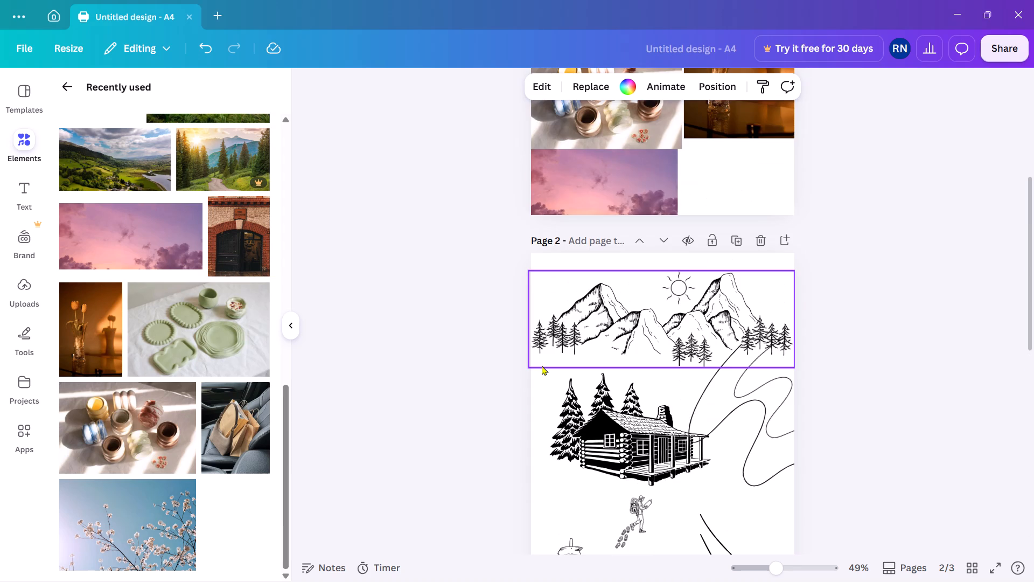
pyautogui.scroll(-9, 542, 365)
pyautogui.scroll(8, 542, 365)
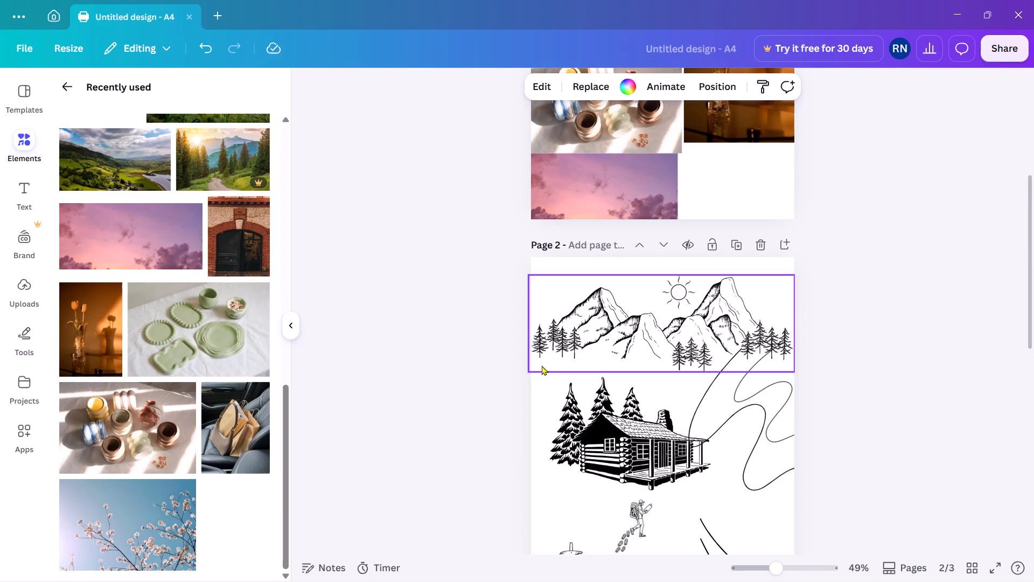
pyautogui.scroll(-9, 542, 365)
pyautogui.scroll(9, 542, 365)
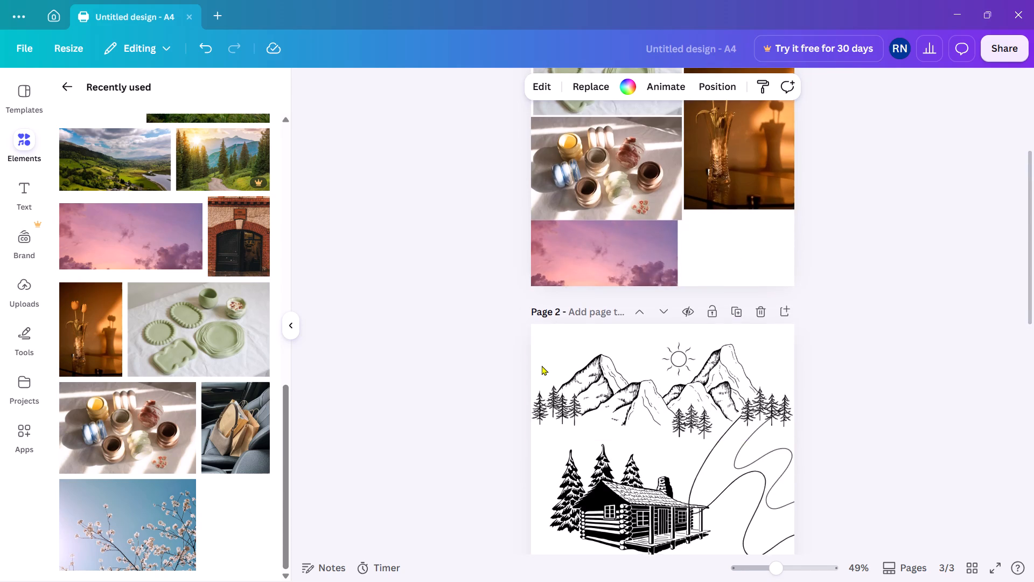
pyautogui.scroll(-8, 542, 365)
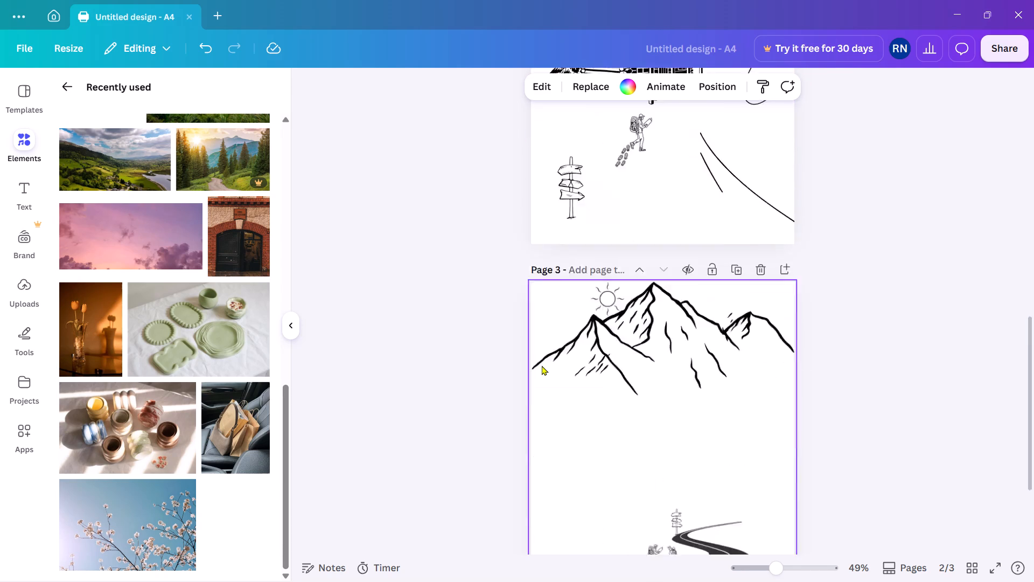
pyautogui.scroll(9, 542, 365)
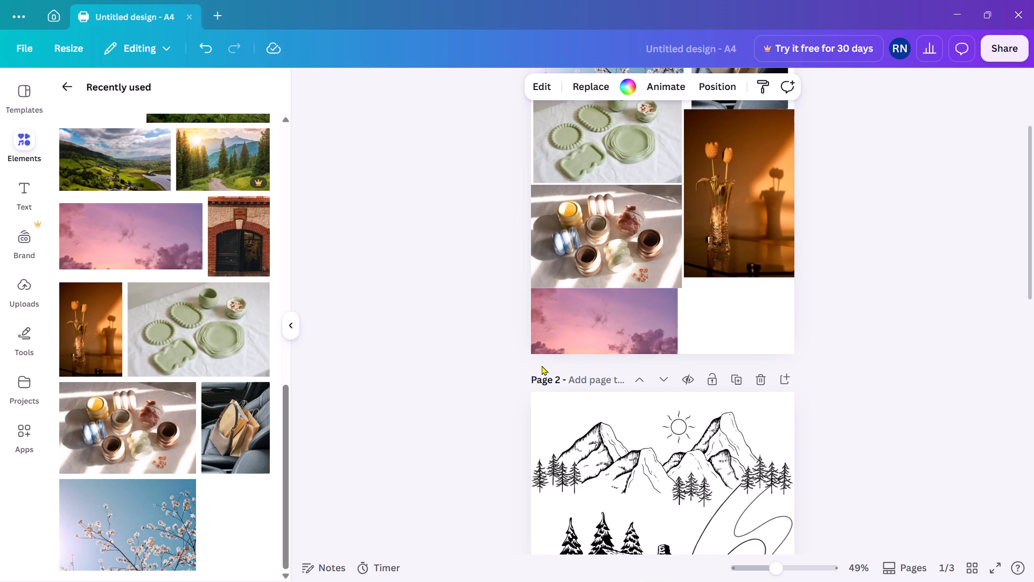
pyautogui.scroll(-10, 542, 365)
pyautogui.scroll(9, 542, 365)
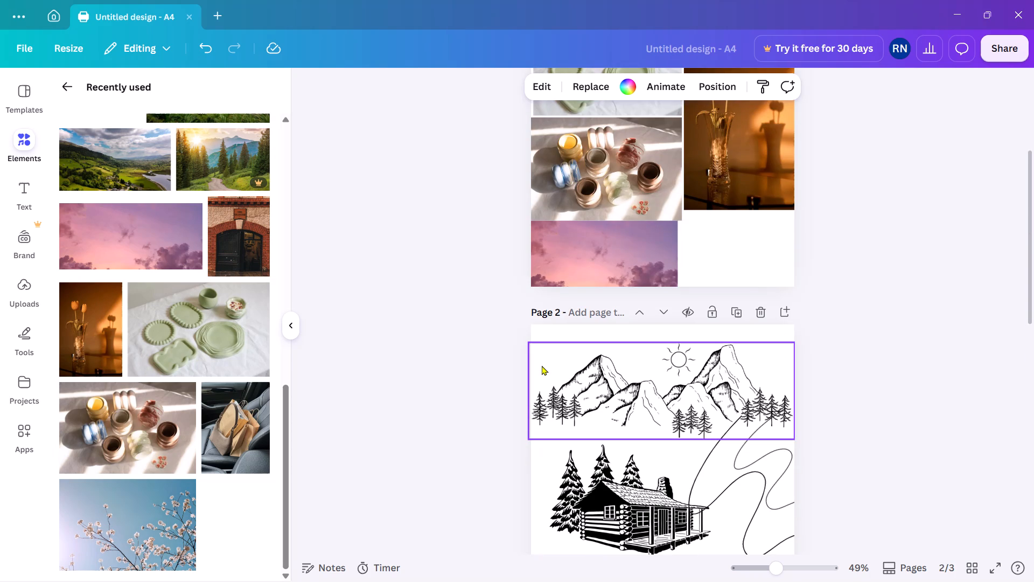
pyautogui.scroll(-9, 542, 365)
pyautogui.scroll(8, 542, 365)
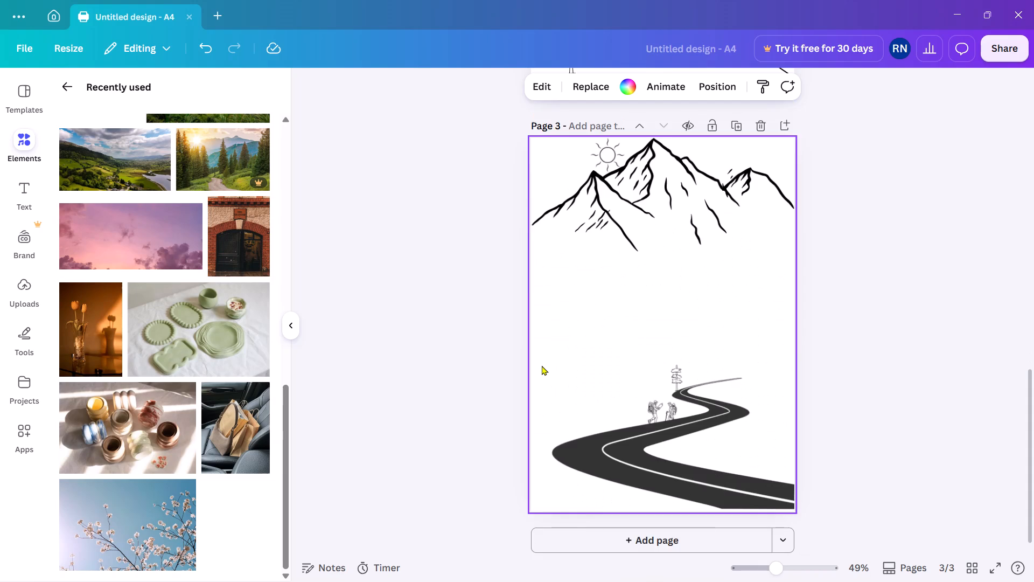
pyautogui.scroll(-9, 542, 365)
pyautogui.scroll(6, 542, 365)
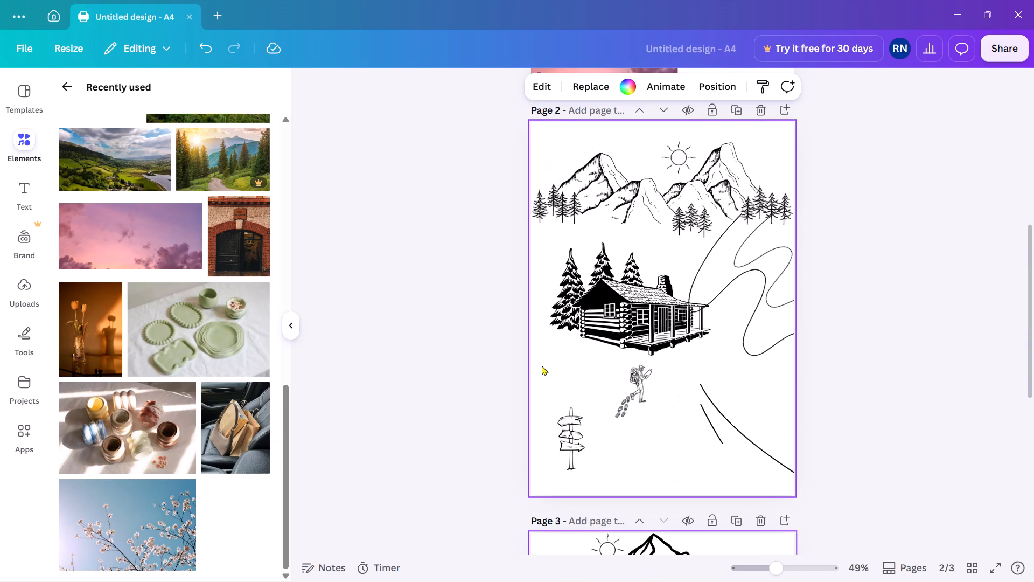
pyautogui.scroll(-13, 542, 365)
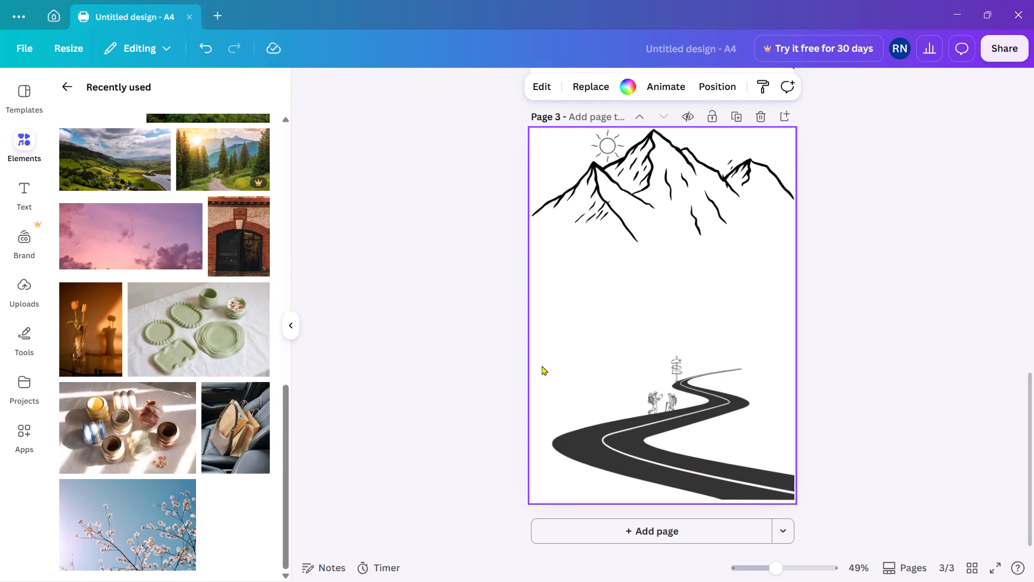
# Compare the page 2 cabin scene with the page 3 mountain landscape, finishing at the complete page 3 layout.
pyautogui.scroll(10, 542, 365)
pyautogui.scroll(-12, 542, 365)
pyautogui.scroll(10, 542, 365)
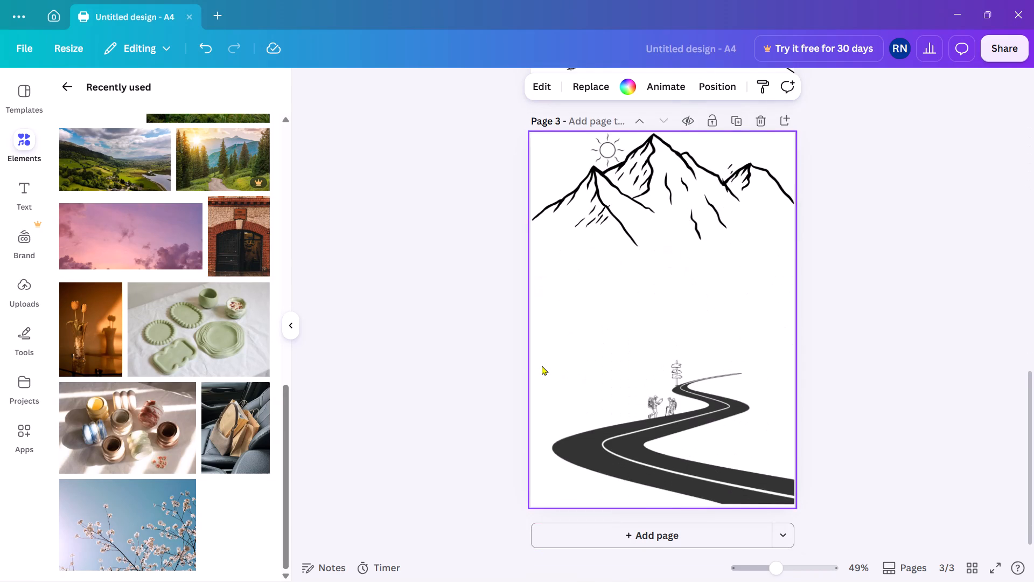
pyautogui.scroll(-10, 542, 365)
pyautogui.scroll(7, 542, 365)
pyautogui.scroll(-2, 542, 365)
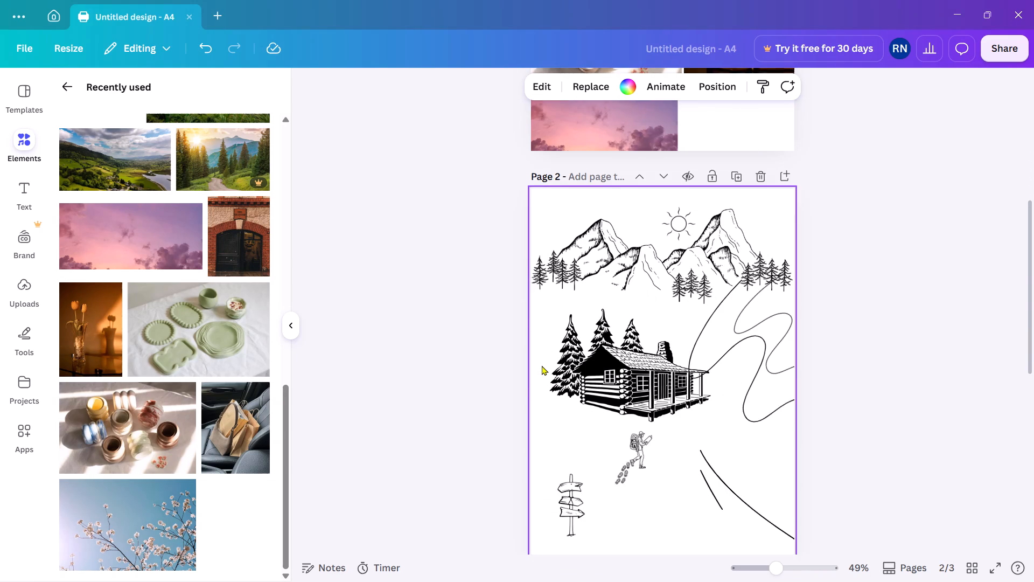
pyautogui.scroll(-8, 542, 365)
pyautogui.scroll(6, 542, 365)
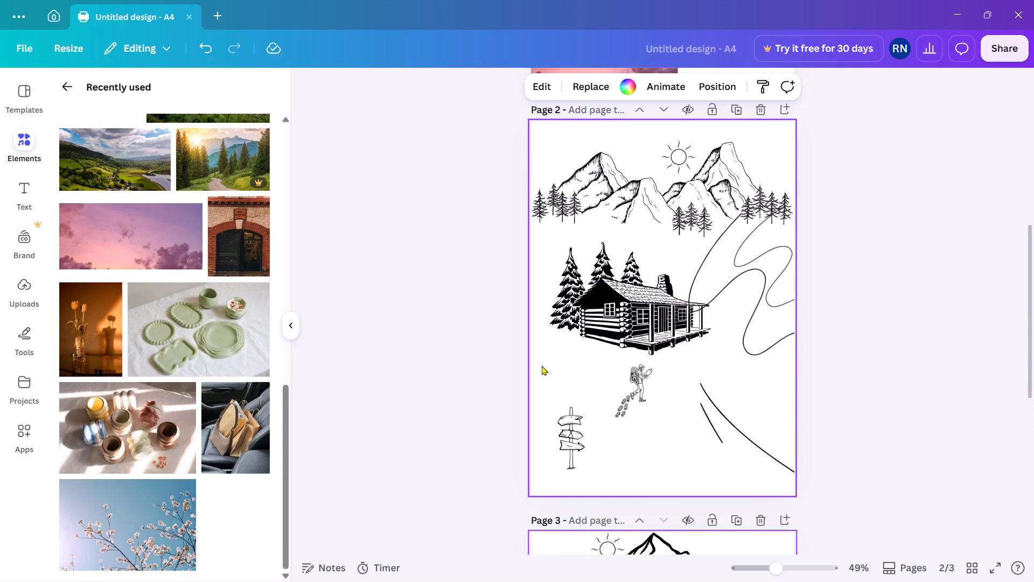
pyautogui.scroll(2, 542, 365)
pyautogui.scroll(-4, 542, 365)
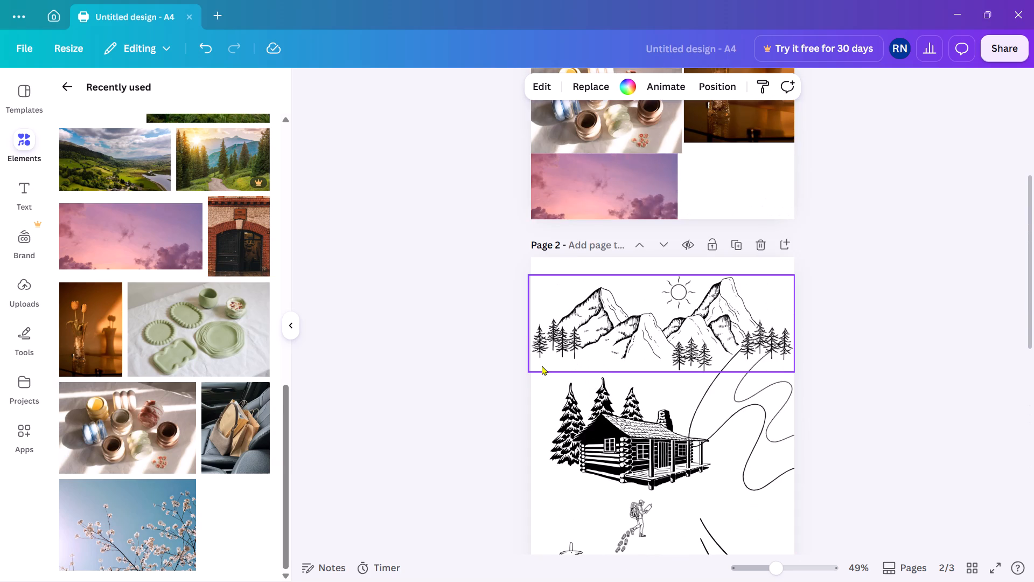
pyautogui.scroll(-6, 542, 365)
pyautogui.scroll(7, 542, 365)
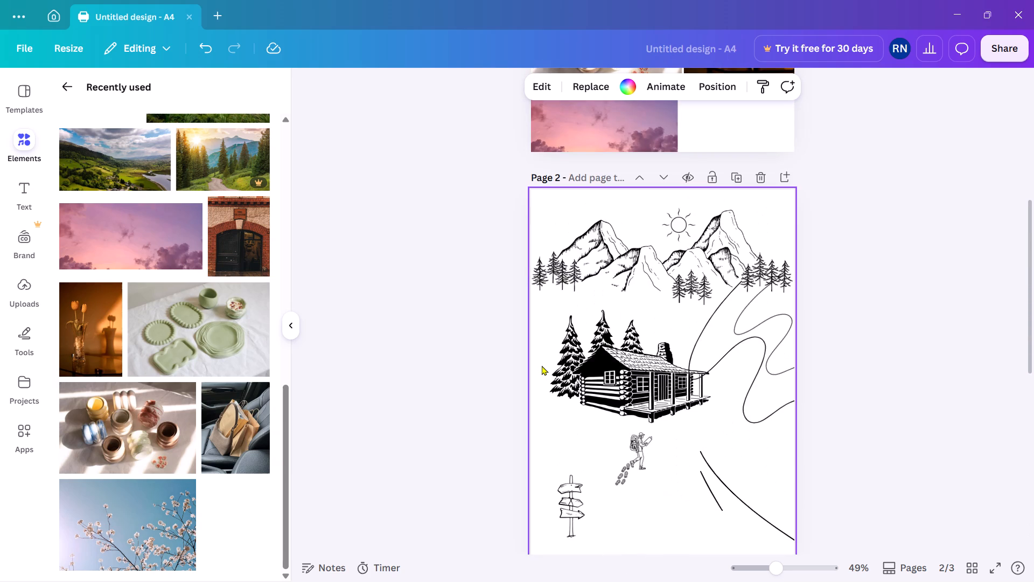
pyautogui.scroll(-7, 542, 365)
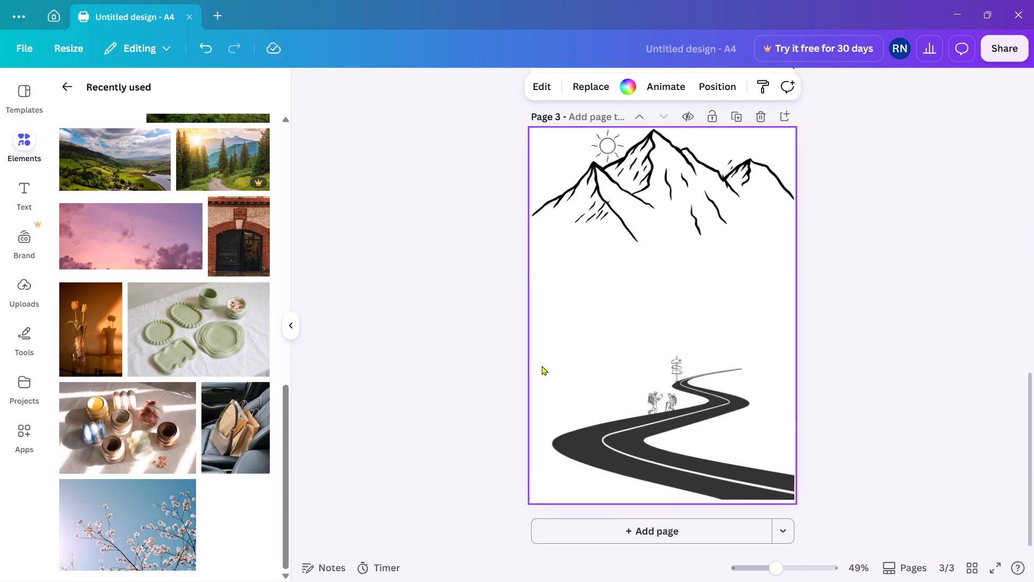
# Inspect the page 3 sun, mountains, signpost, hikers and road against the page 2 scene, ending on page 3.
pyautogui.scroll(7, 542, 365)
pyautogui.scroll(-8, 542, 365)
pyautogui.scroll(8, 542, 365)
pyautogui.scroll(-7, 542, 365)
pyautogui.scroll(4, 542, 365)
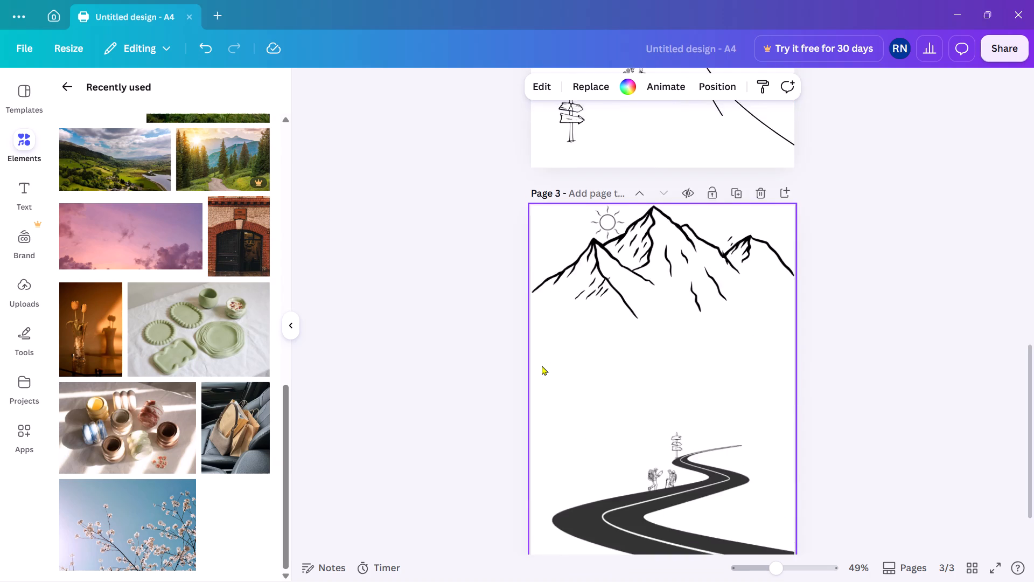
pyautogui.scroll(2, 542, 365)
pyautogui.scroll(-8, 542, 365)
pyautogui.scroll(7, 542, 365)
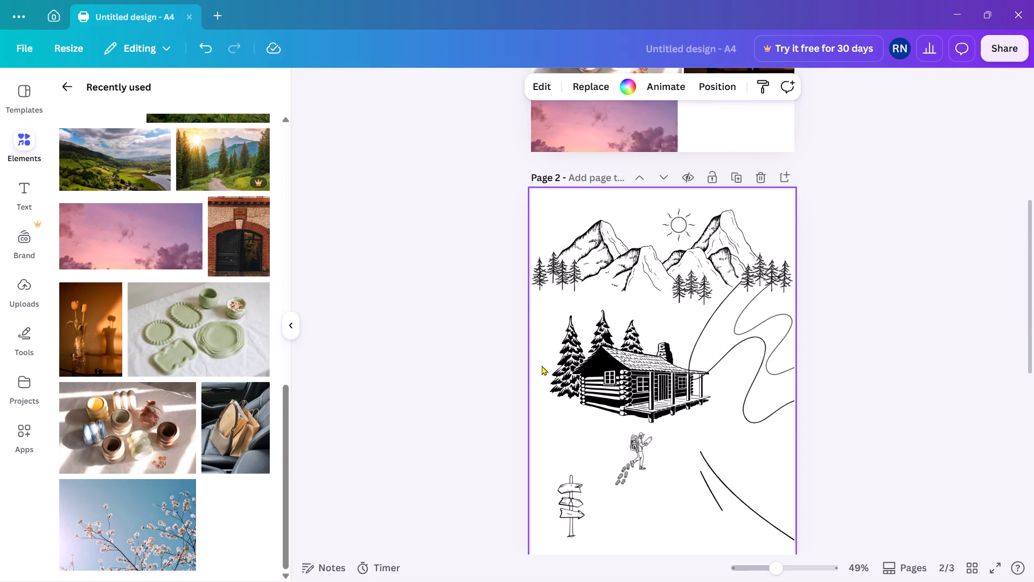
pyautogui.scroll(-8, 542, 365)
pyautogui.scroll(1, 542, 365)
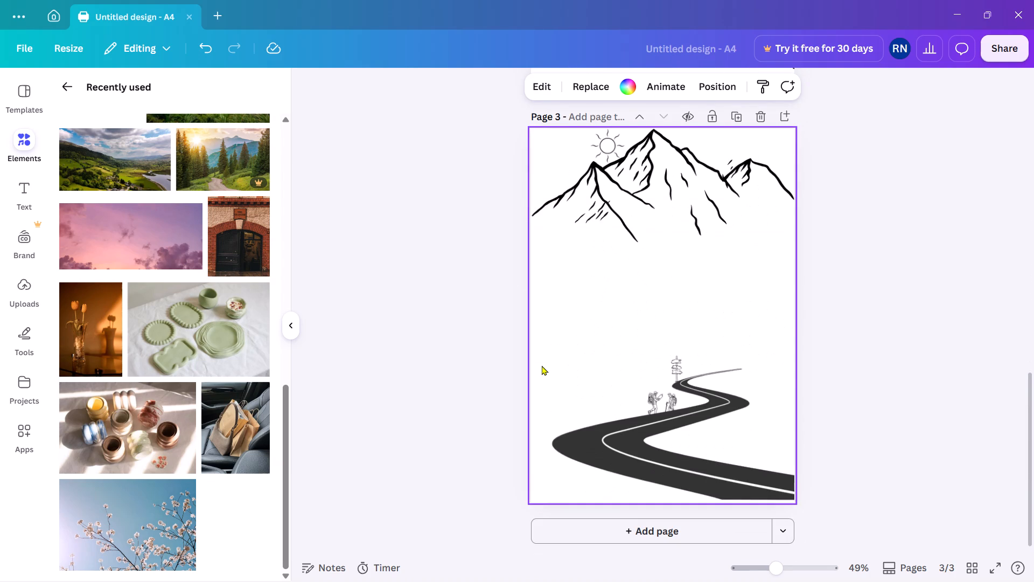
pyautogui.scroll(2, 542, 365)
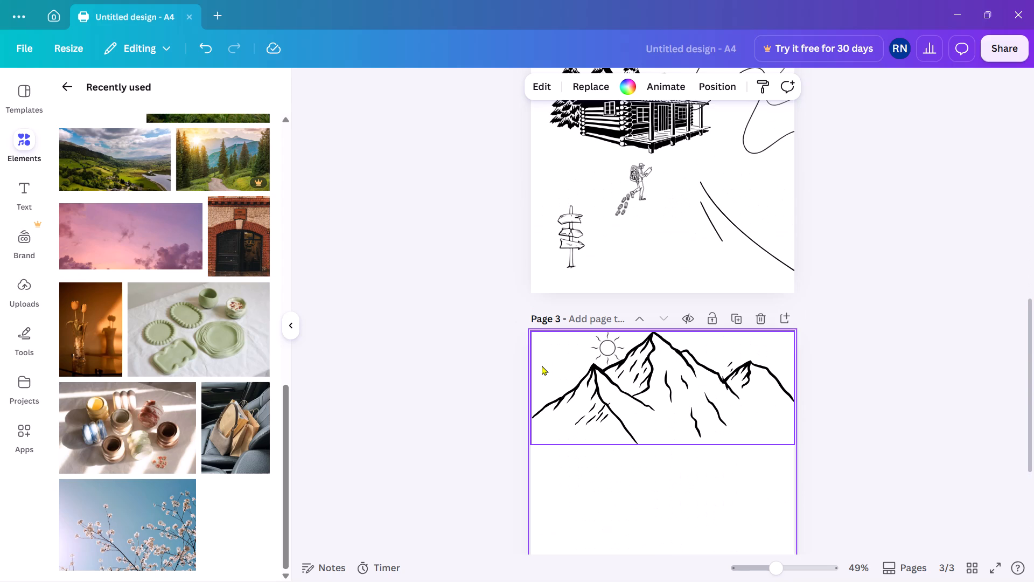
pyautogui.scroll(-7, 542, 365)
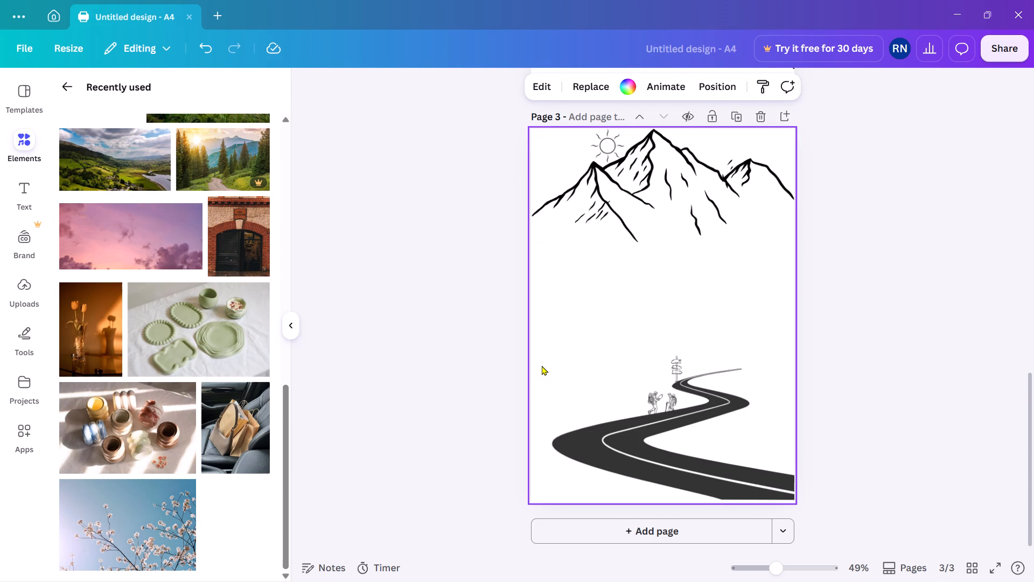
pyautogui.scroll(2, 542, 365)
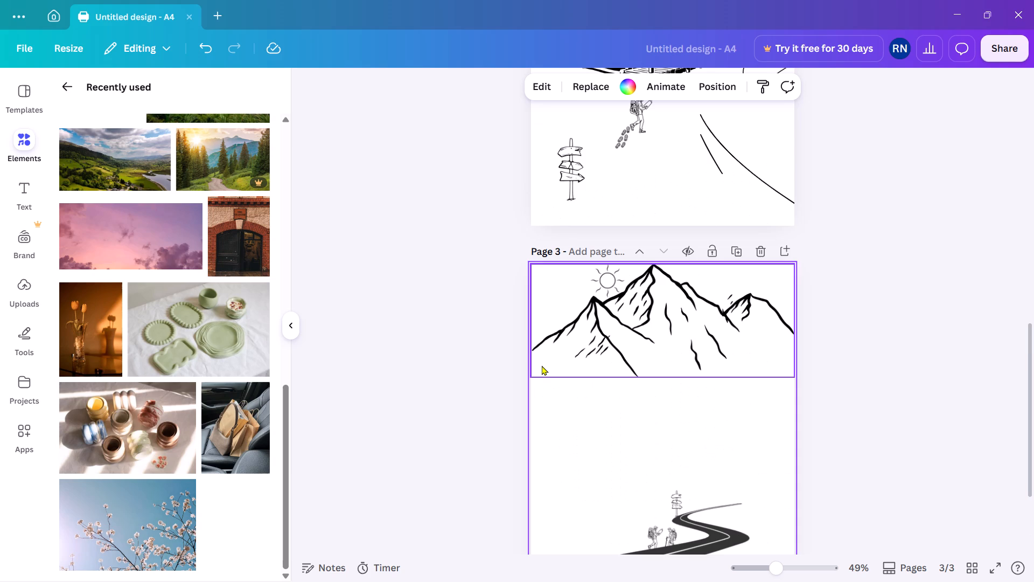
pyautogui.scroll(-11, 542, 365)
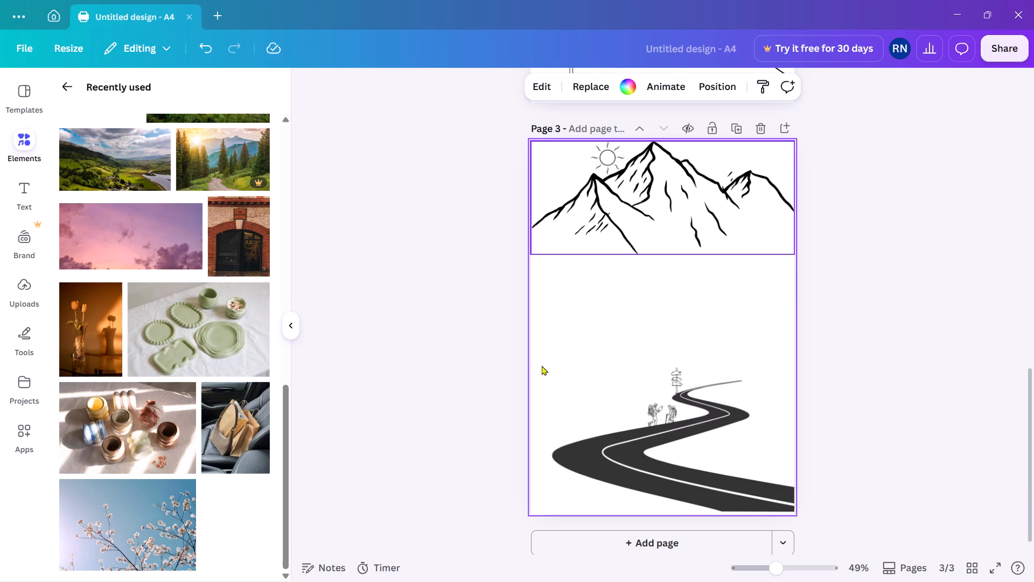
# Review the page 2 cabin, hiker, signpost and path lines, finishing at the full page 3 road landscape.
pyautogui.scroll(12, 542, 365)
pyautogui.scroll(-8, 542, 365)
pyautogui.scroll(4, 542, 365)
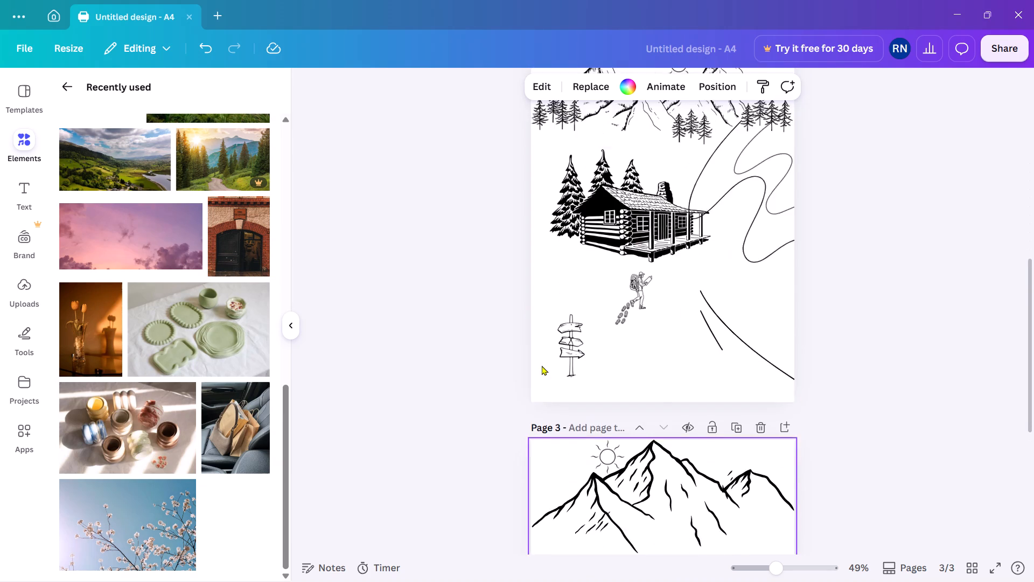
pyautogui.scroll(3, 542, 365)
pyautogui.scroll(-9, 542, 365)
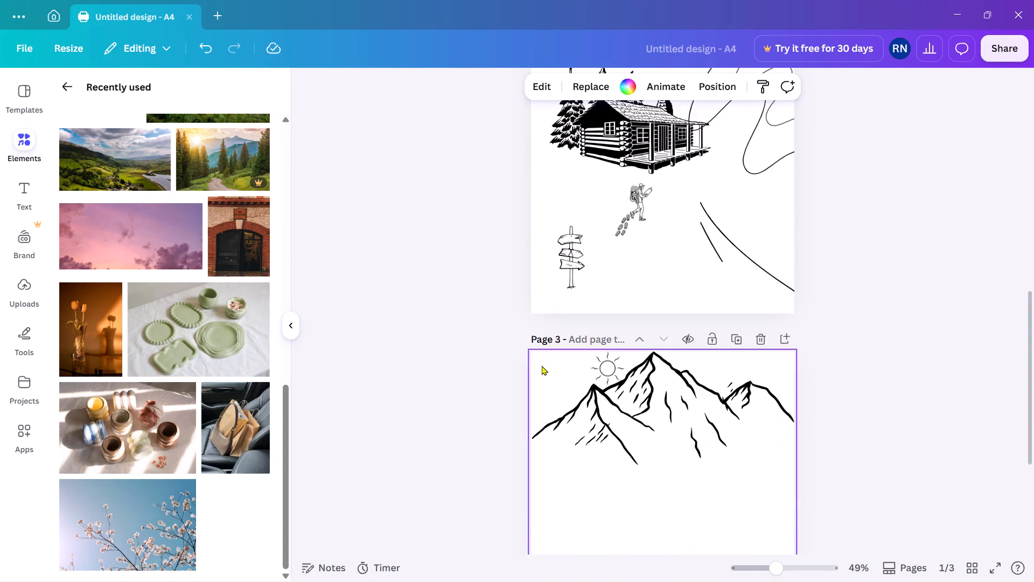
pyautogui.scroll(-1, 542, 365)
pyautogui.scroll(8, 542, 365)
pyautogui.scroll(-9, 542, 365)
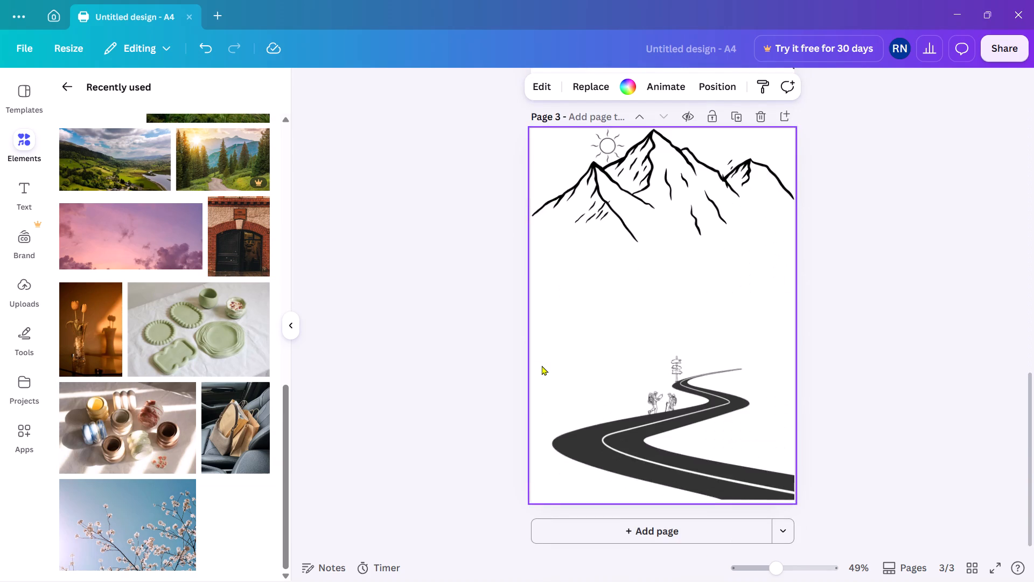
pyautogui.scroll(6, 542, 365)
pyautogui.scroll(-1, 542, 365)
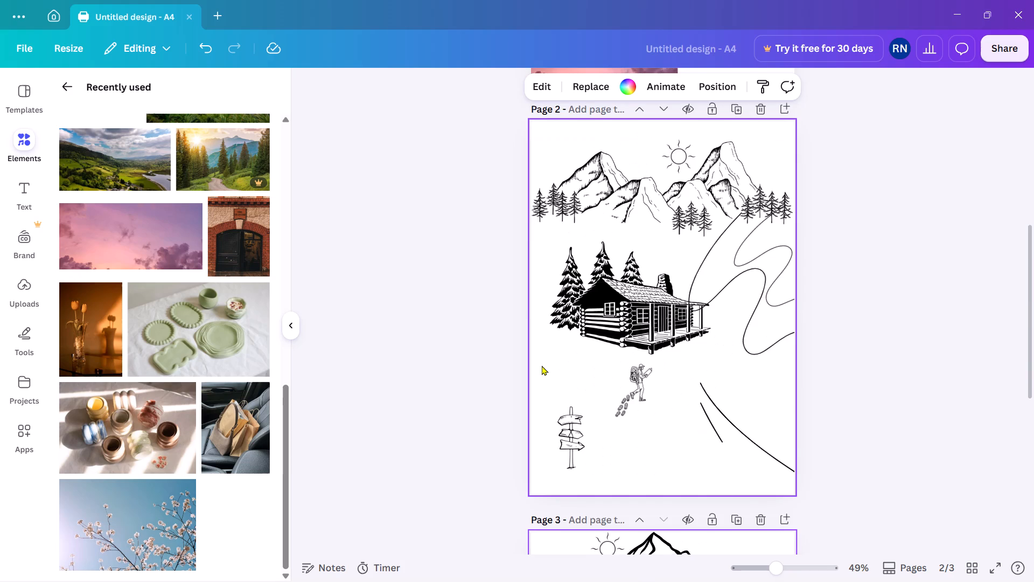
pyautogui.scroll(-7, 542, 365)
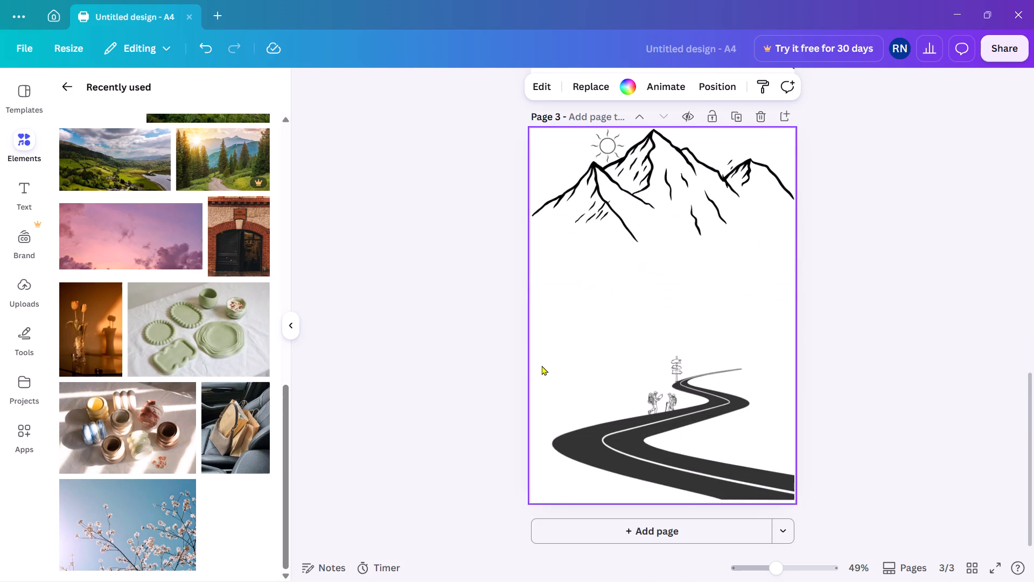
# Examine the lower page 1 photos and page 2 mountains, ending between the page 2 cabin and page 3 mountains.
pyautogui.scroll(7, 542, 365)
pyautogui.scroll(-6, 542, 365)
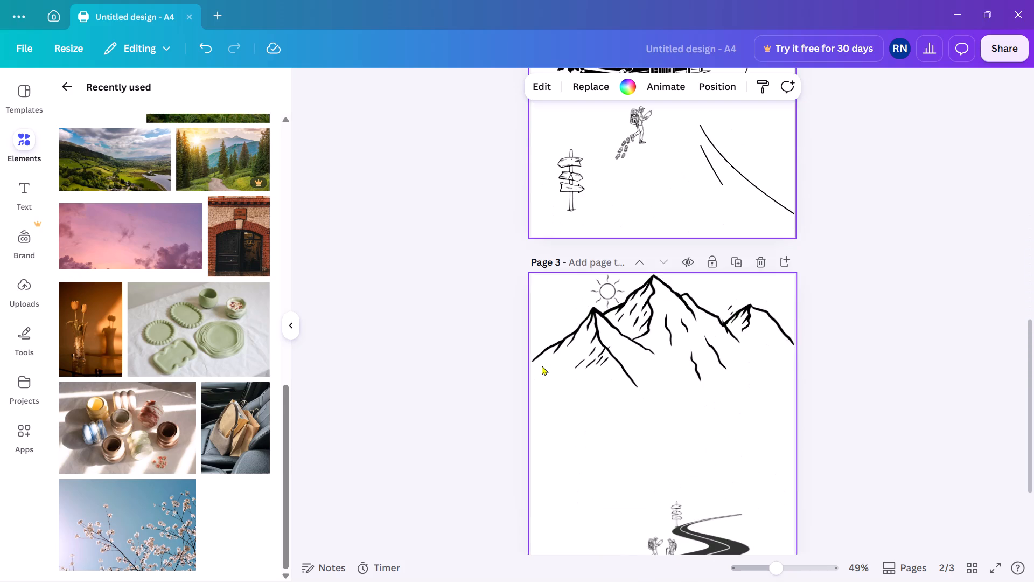
pyautogui.scroll(7, 542, 365)
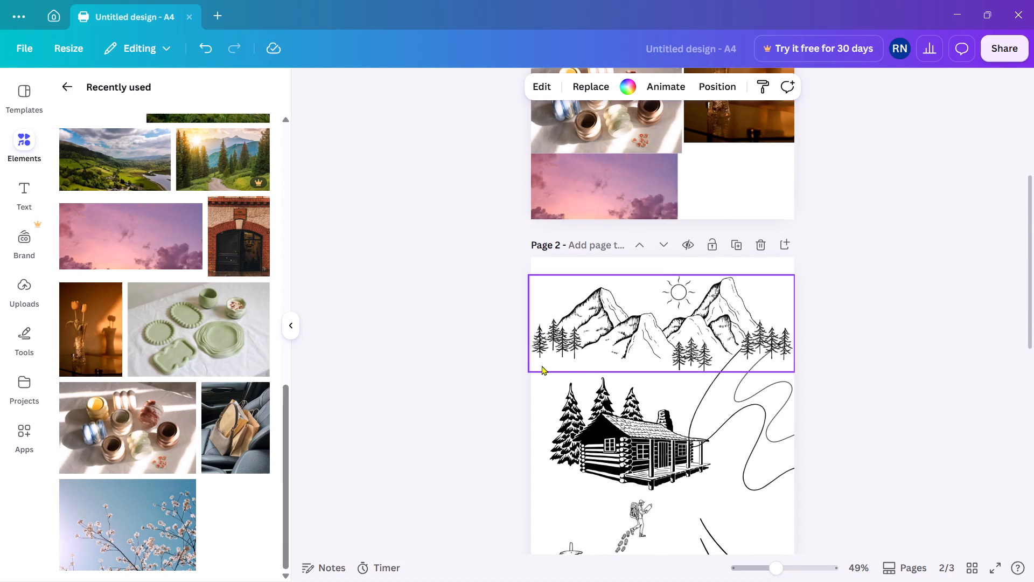
pyautogui.scroll(5, 542, 365)
pyautogui.scroll(-8, 542, 365)
pyautogui.scroll(8, 542, 365)
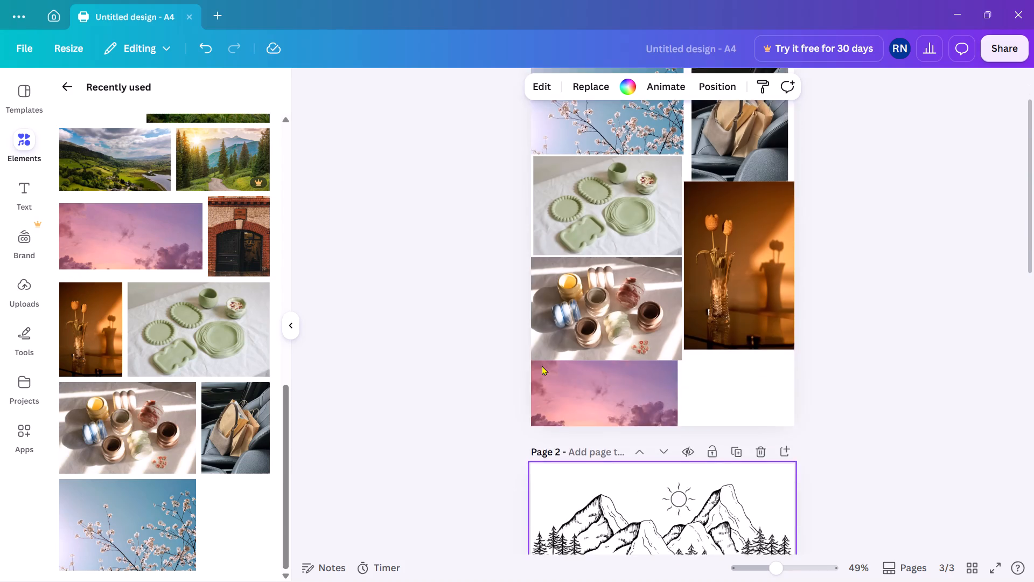
pyautogui.scroll(-8, 542, 365)
pyautogui.scroll(8, 542, 365)
pyautogui.scroll(-8, 542, 365)
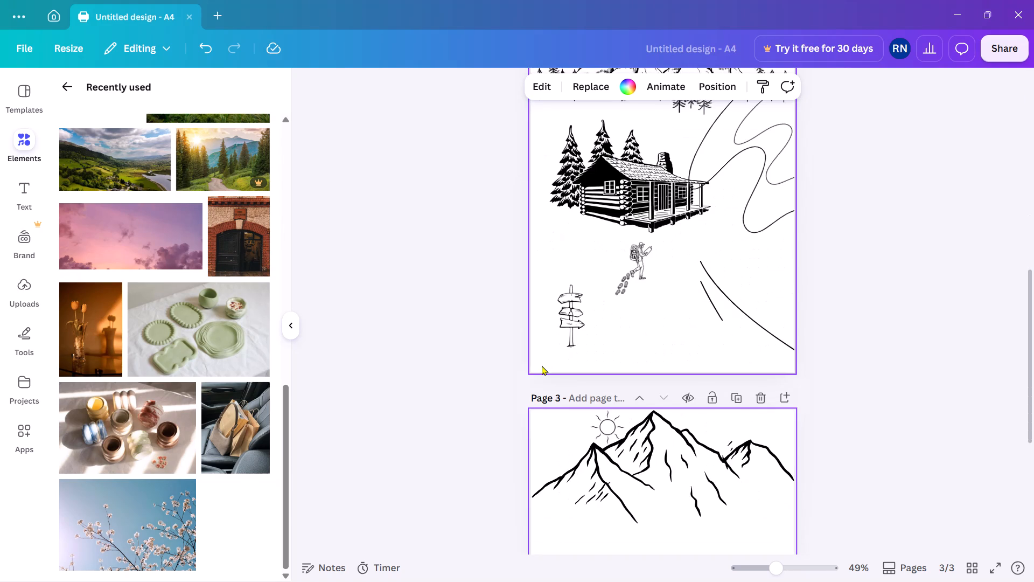
pyautogui.scroll(6, 542, 365)
pyautogui.scroll(-7, 542, 365)
pyautogui.scroll(7, 542, 365)
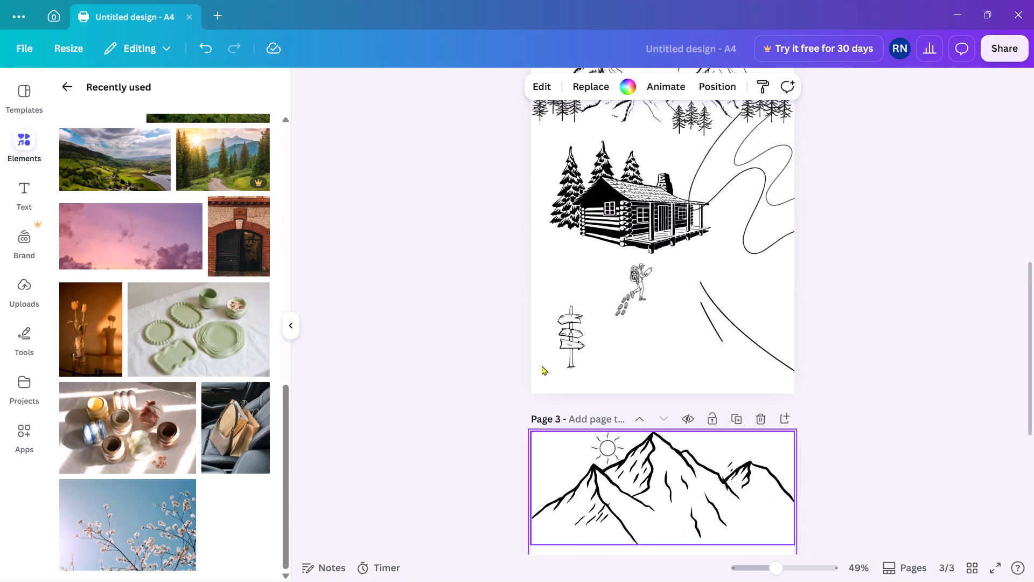
# Recheck the page 1 ceramics, tulip and pink sky photos and the page 2 cabin scene, ending at page 3.
pyautogui.scroll(1, 542, 365)
pyautogui.scroll(-9, 542, 365)
pyautogui.scroll(8, 542, 365)
pyautogui.scroll(-7, 542, 365)
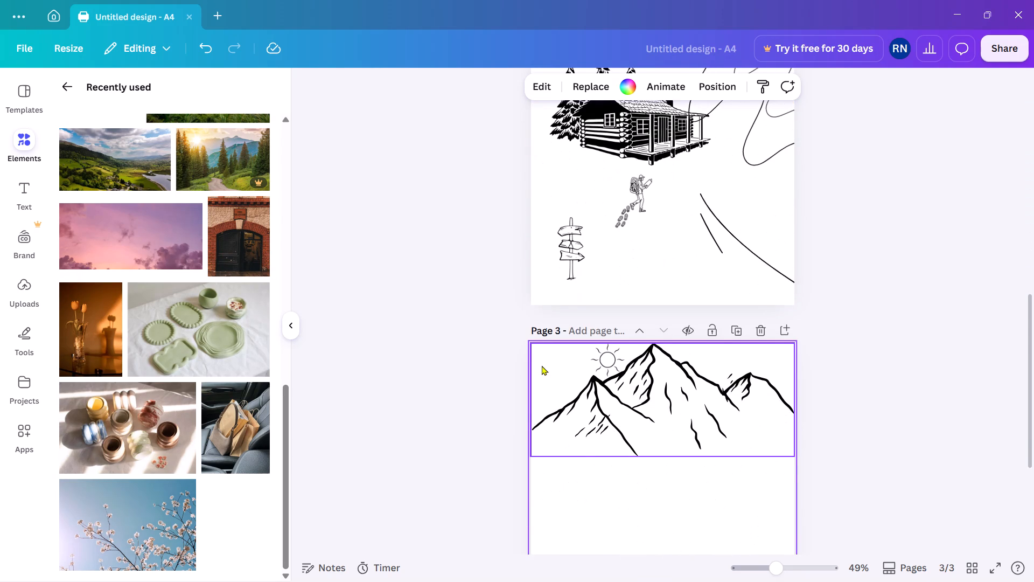
pyautogui.scroll(8, 542, 365)
pyautogui.scroll(-9, 542, 365)
pyautogui.scroll(9, 542, 365)
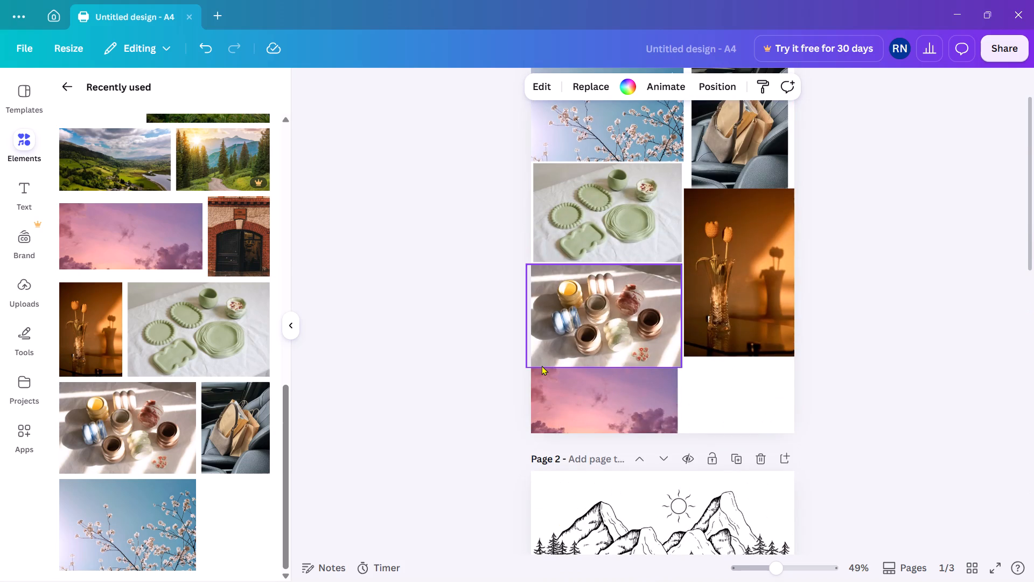
pyautogui.scroll(-10, 542, 365)
pyautogui.scroll(9, 542, 365)
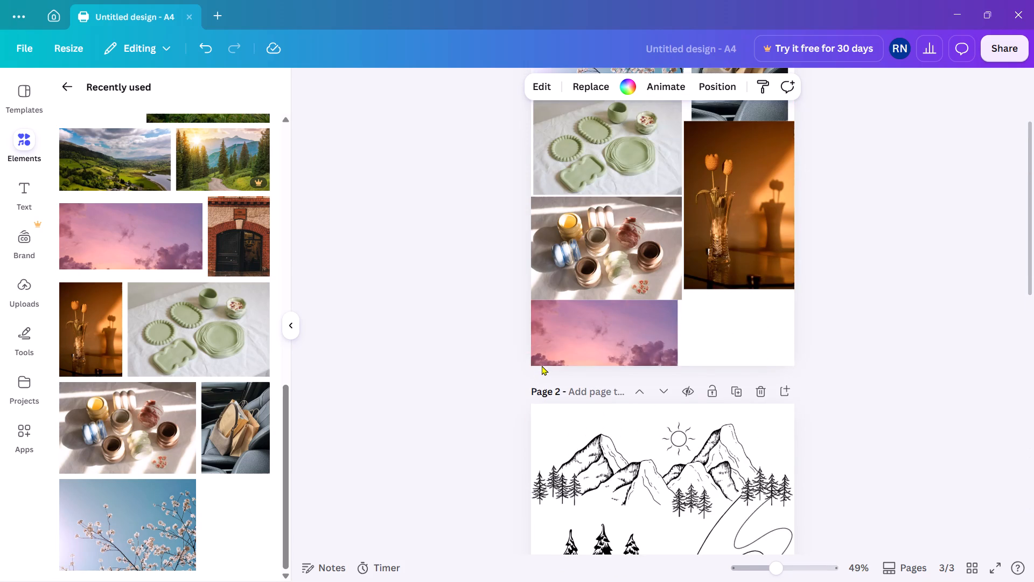
pyautogui.scroll(-9, 542, 365)
pyautogui.scroll(8, 542, 365)
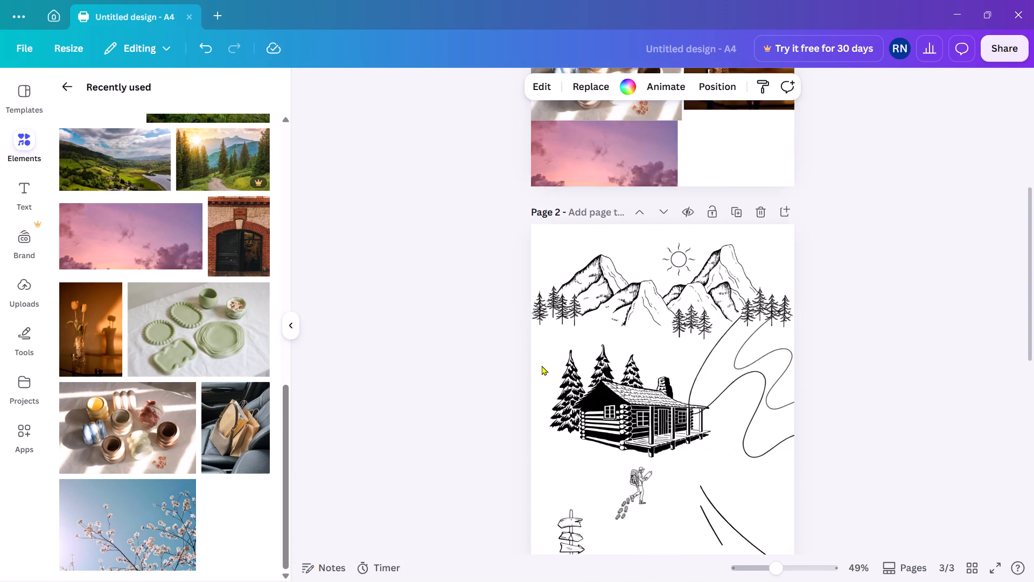
pyautogui.scroll(-8, 542, 365)
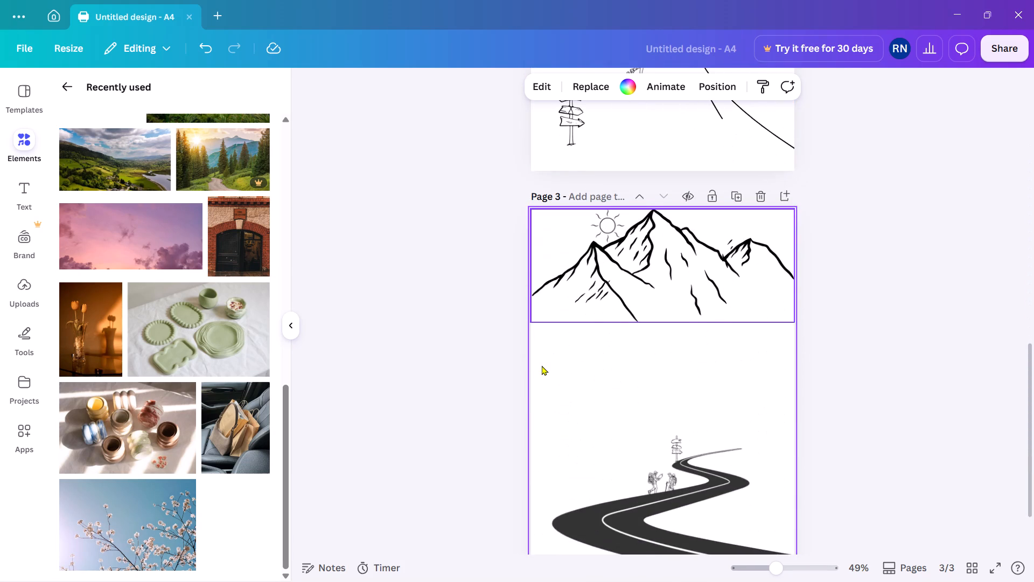
# Compare the full page 2 cabin scene with page 3, finishing at the lower page 1 photos and page 2 mountains.
pyautogui.scroll(6, 542, 365)
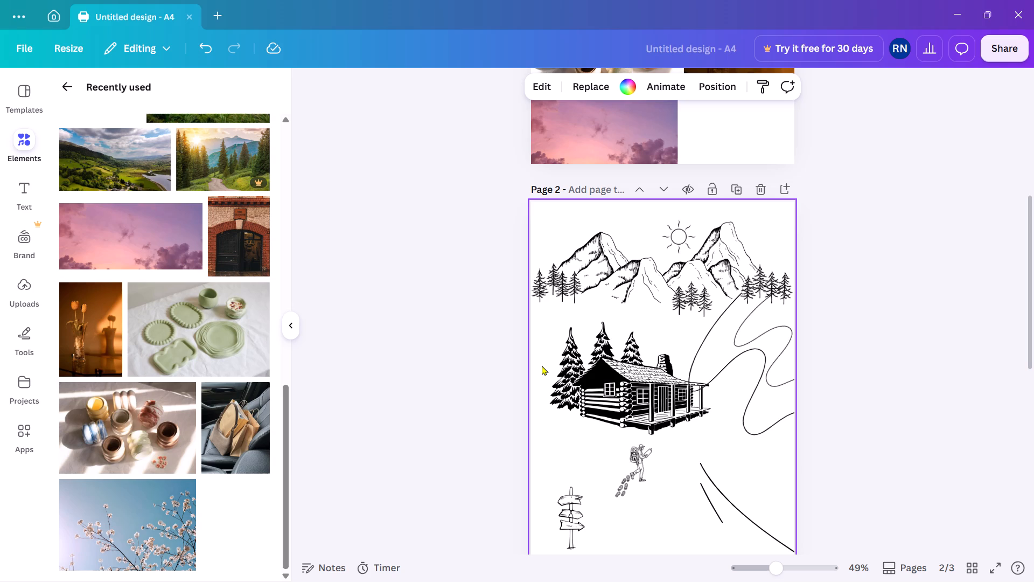
pyautogui.scroll(-1, 542, 365)
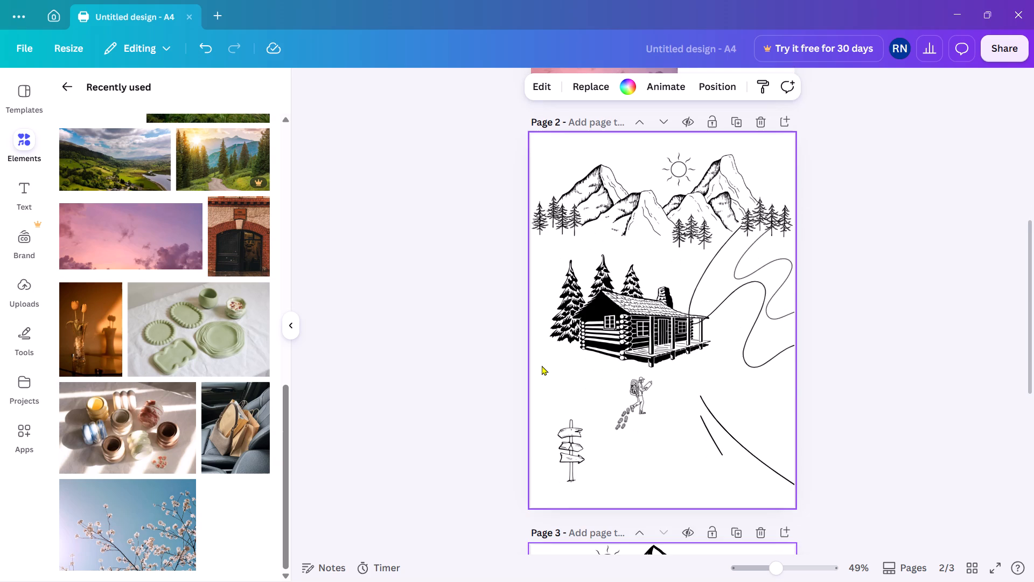
pyautogui.scroll(-7, 542, 365)
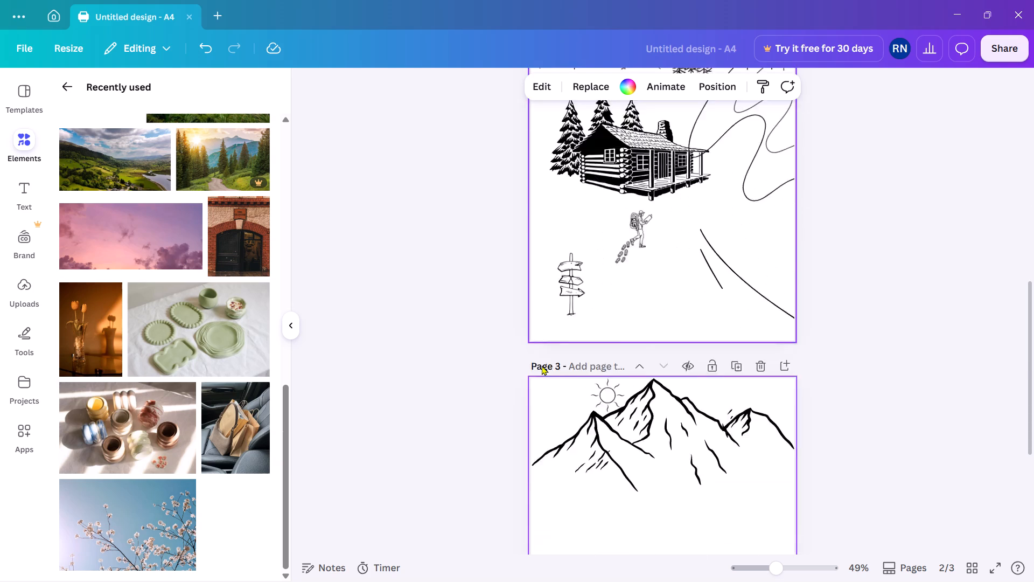
pyautogui.scroll(8, 542, 365)
pyautogui.scroll(-7, 542, 365)
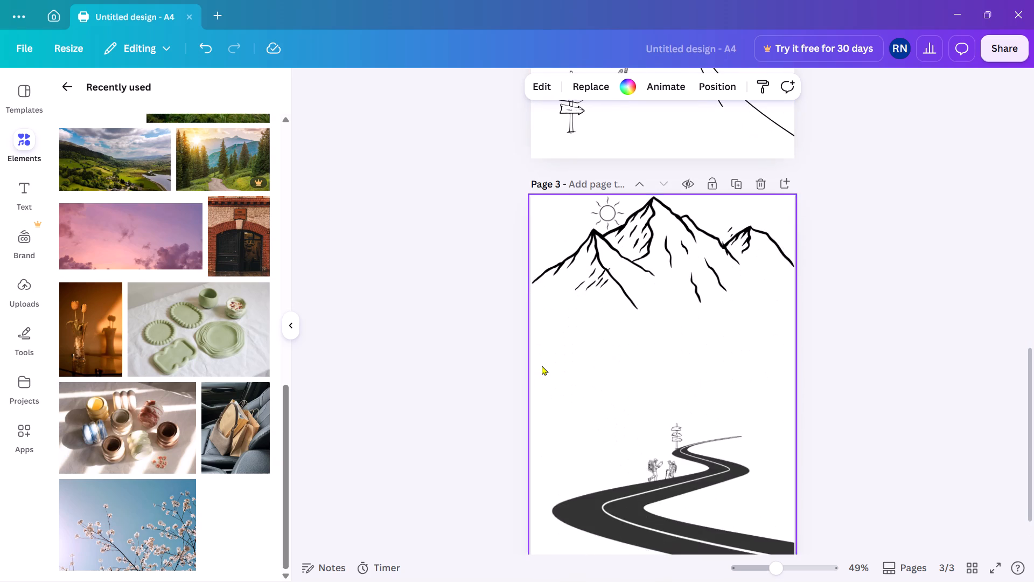
pyautogui.scroll(6, 542, 365)
pyautogui.scroll(-6, 542, 365)
pyautogui.scroll(5, 542, 365)
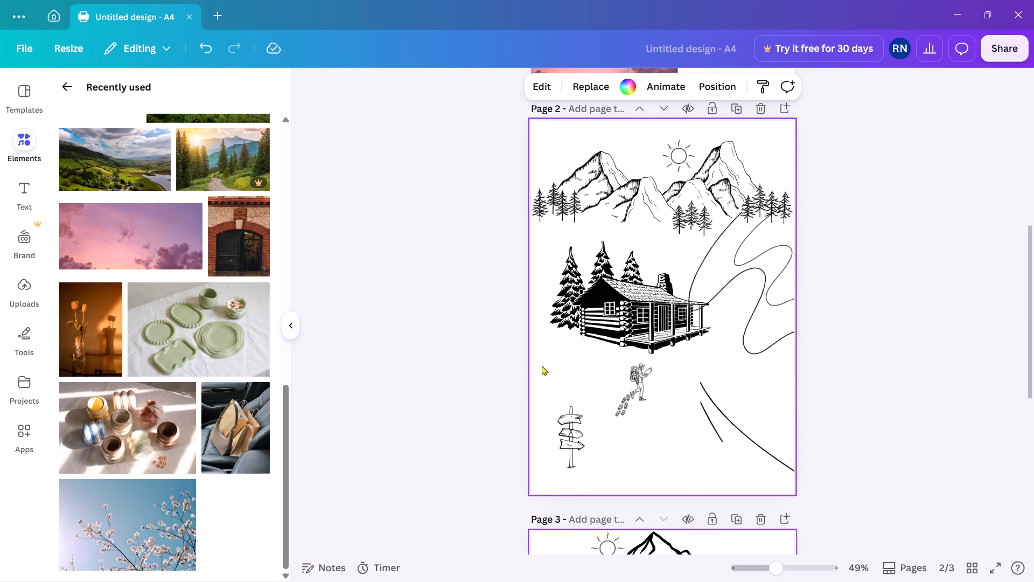
pyautogui.scroll(-5, 542, 365)
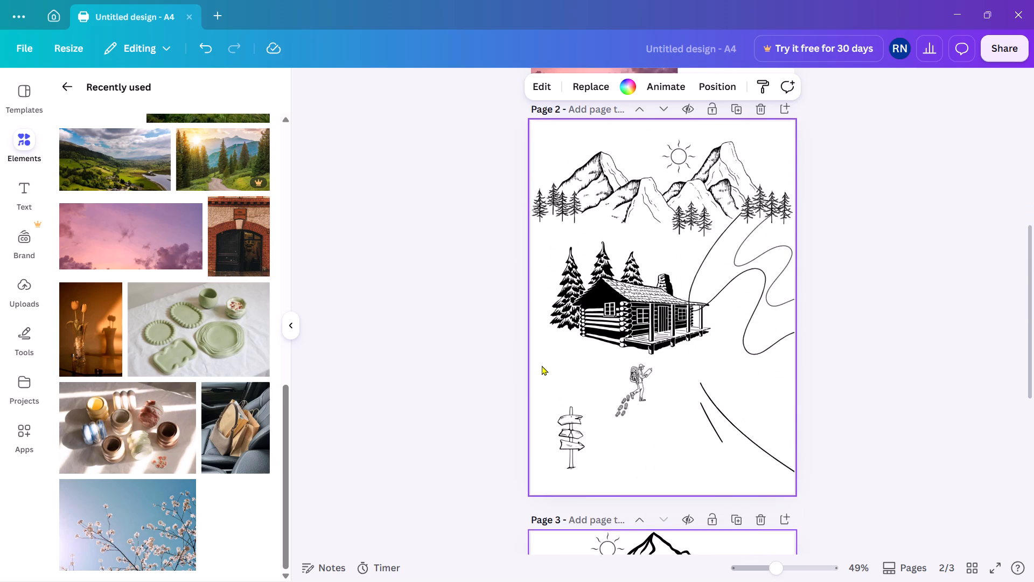
pyautogui.scroll(-2, 542, 365)
pyautogui.scroll(7, 542, 365)
pyautogui.scroll(-9, 542, 365)
pyautogui.scroll(9, 542, 365)
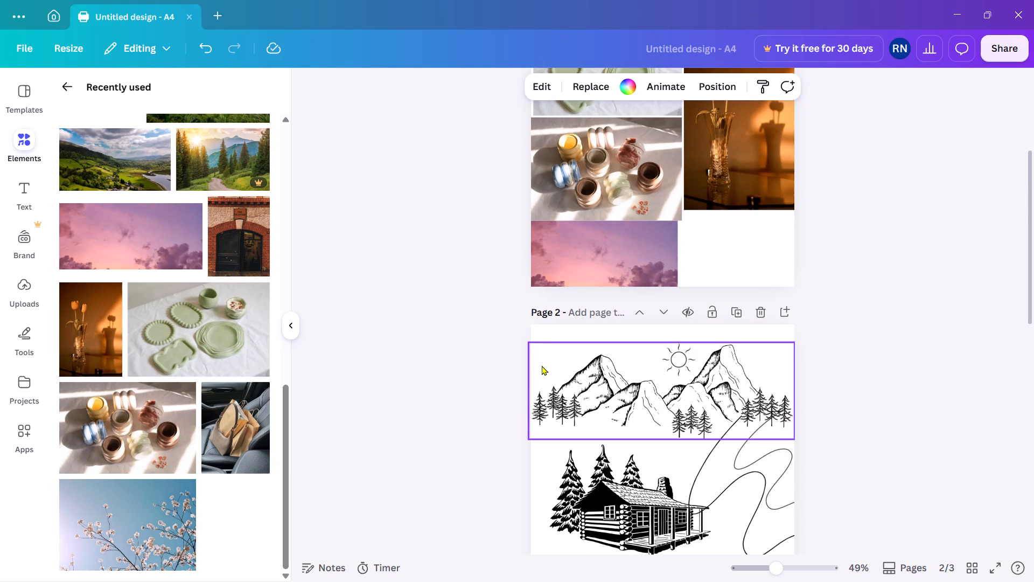
# Compare the page 2 cabin scene with the page 3 mountain and road landscape, finishing at the page 2 mountains.
pyautogui.scroll(-7, 542, 365)
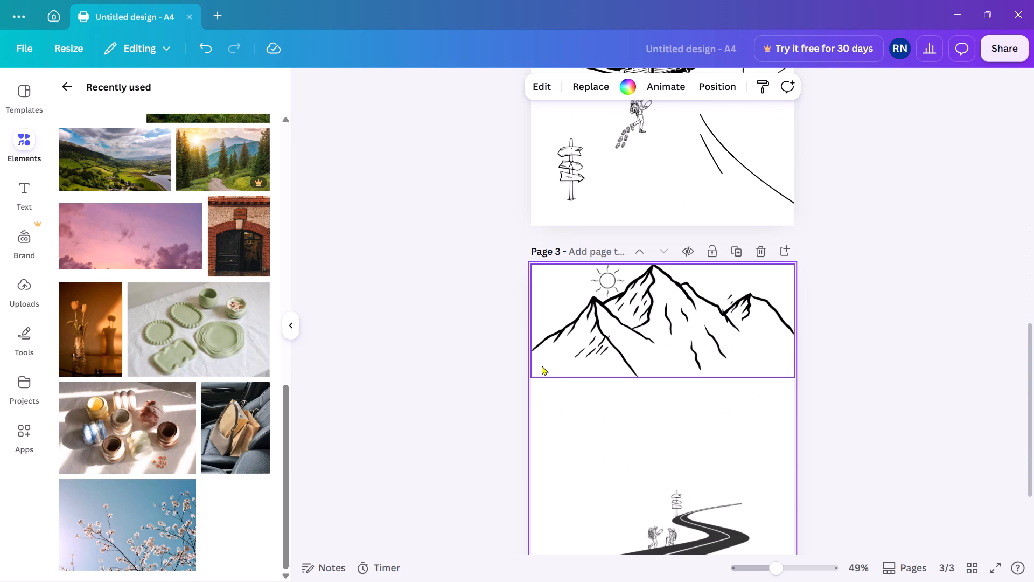
pyautogui.scroll(-3, 542, 365)
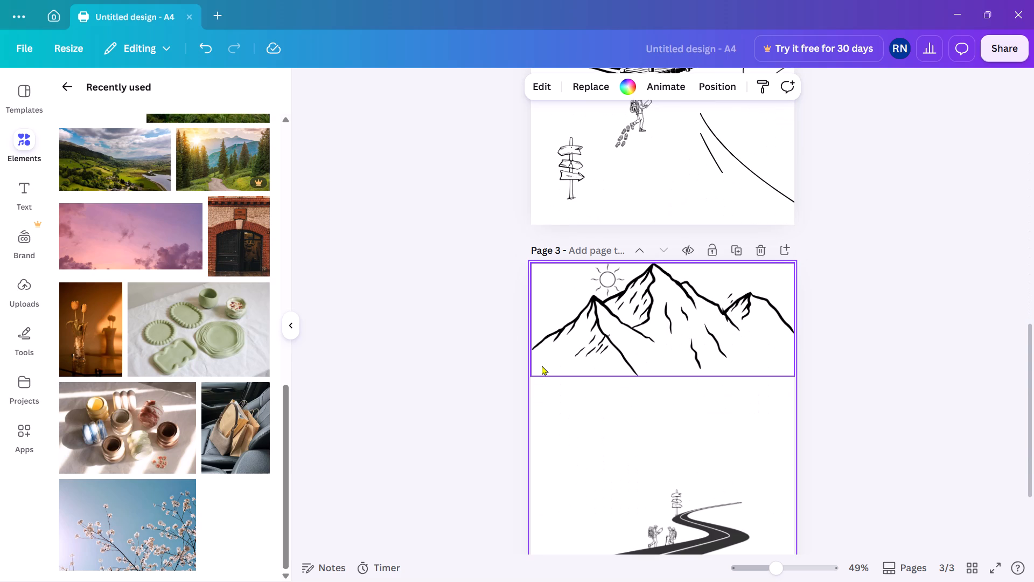
pyautogui.scroll(-2, 542, 365)
pyautogui.scroll(5, 542, 365)
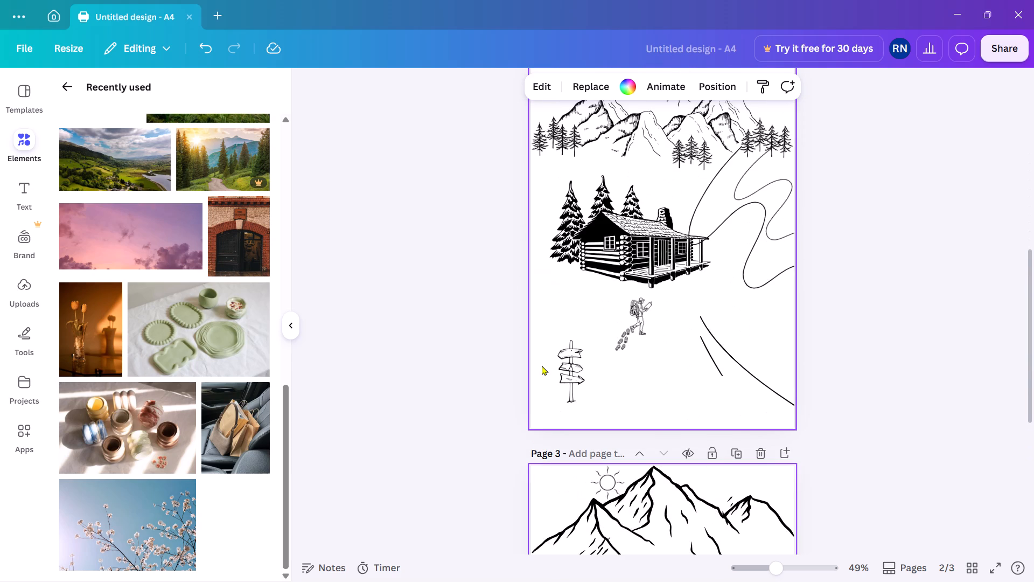
pyautogui.scroll(-8, 542, 365)
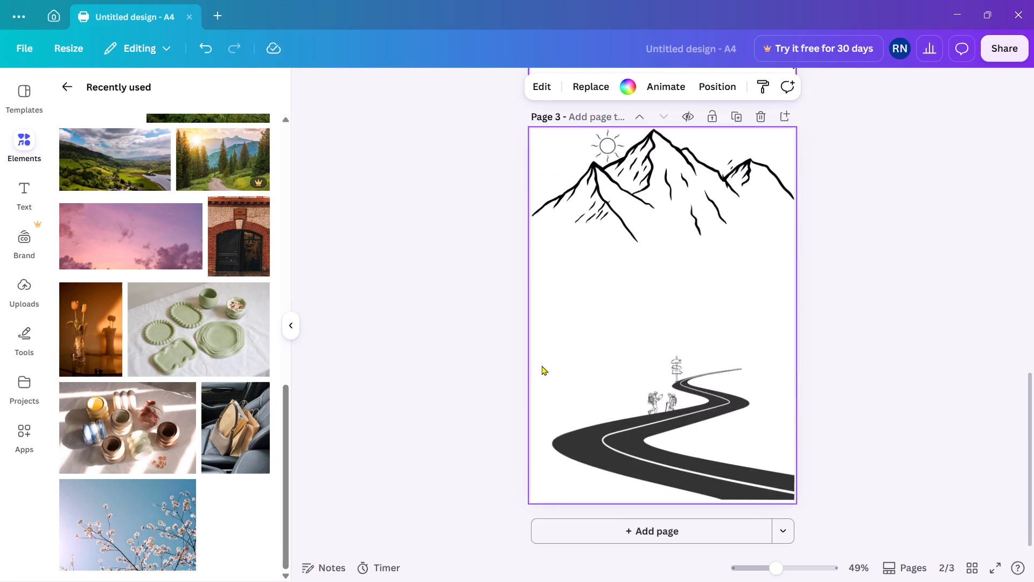
pyautogui.scroll(8, 542, 365)
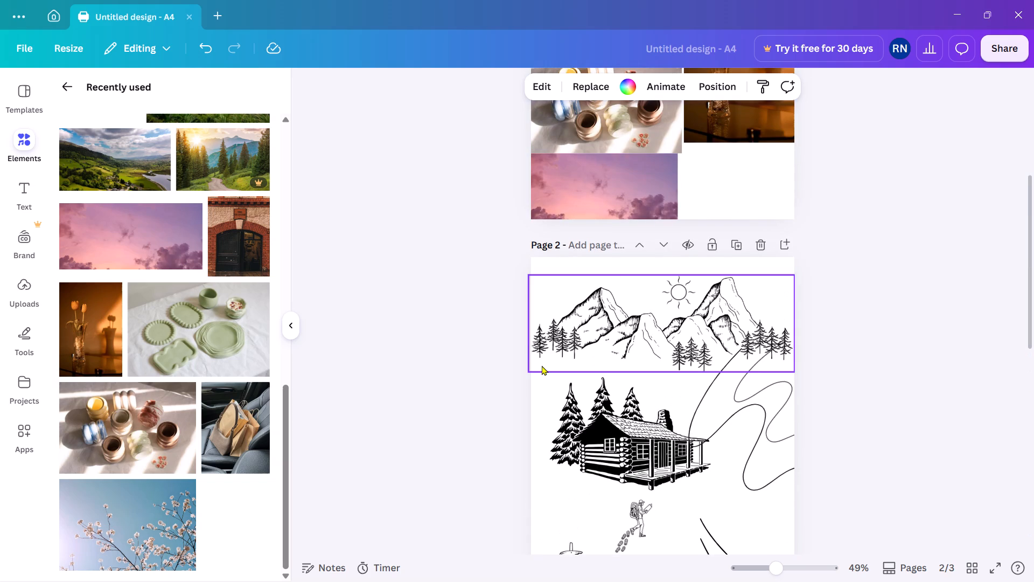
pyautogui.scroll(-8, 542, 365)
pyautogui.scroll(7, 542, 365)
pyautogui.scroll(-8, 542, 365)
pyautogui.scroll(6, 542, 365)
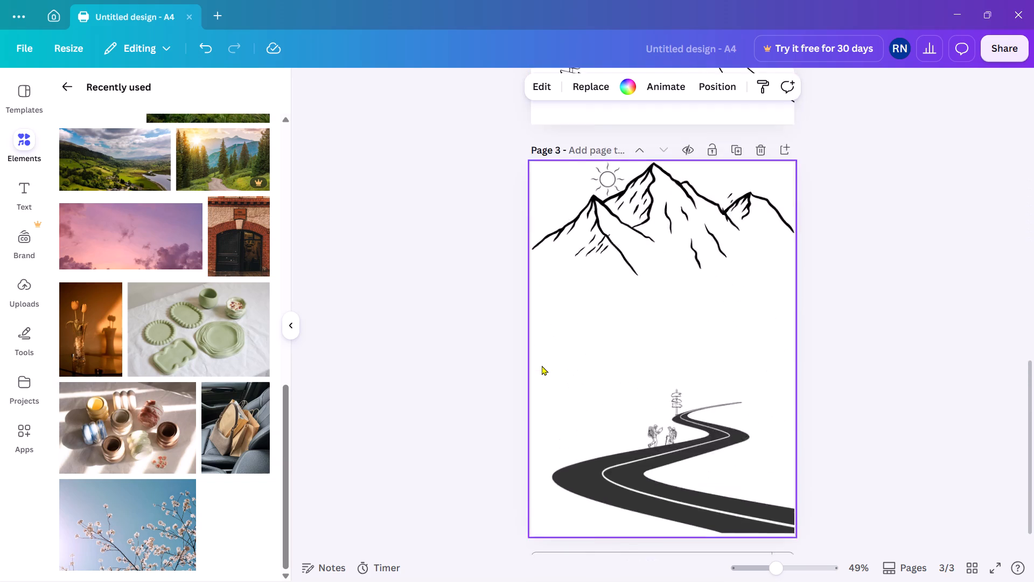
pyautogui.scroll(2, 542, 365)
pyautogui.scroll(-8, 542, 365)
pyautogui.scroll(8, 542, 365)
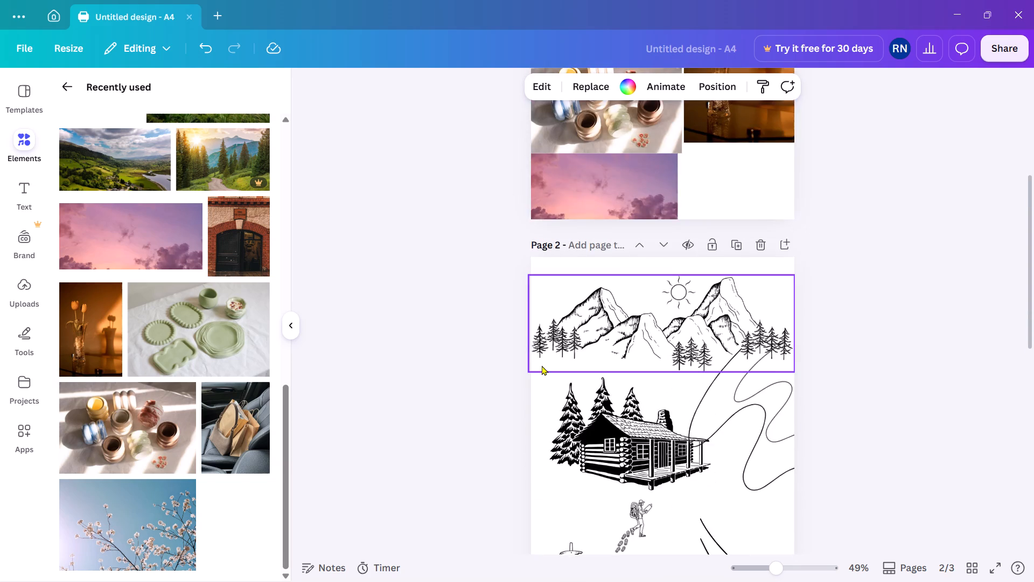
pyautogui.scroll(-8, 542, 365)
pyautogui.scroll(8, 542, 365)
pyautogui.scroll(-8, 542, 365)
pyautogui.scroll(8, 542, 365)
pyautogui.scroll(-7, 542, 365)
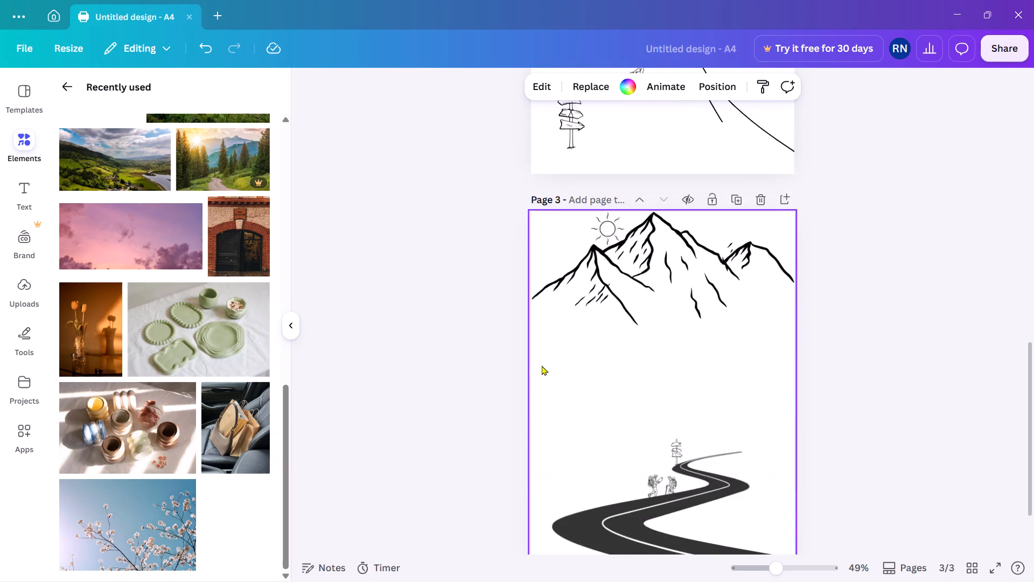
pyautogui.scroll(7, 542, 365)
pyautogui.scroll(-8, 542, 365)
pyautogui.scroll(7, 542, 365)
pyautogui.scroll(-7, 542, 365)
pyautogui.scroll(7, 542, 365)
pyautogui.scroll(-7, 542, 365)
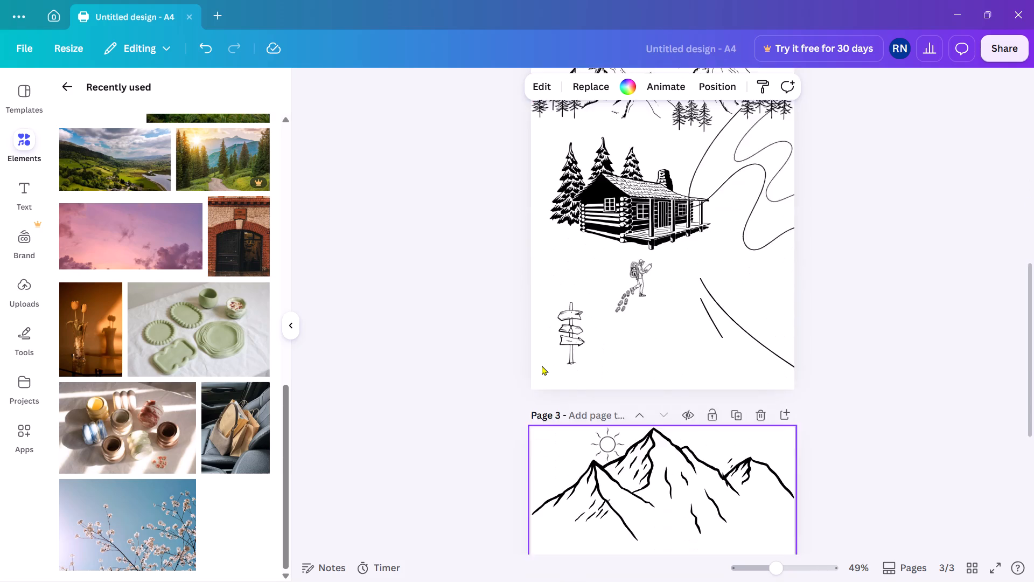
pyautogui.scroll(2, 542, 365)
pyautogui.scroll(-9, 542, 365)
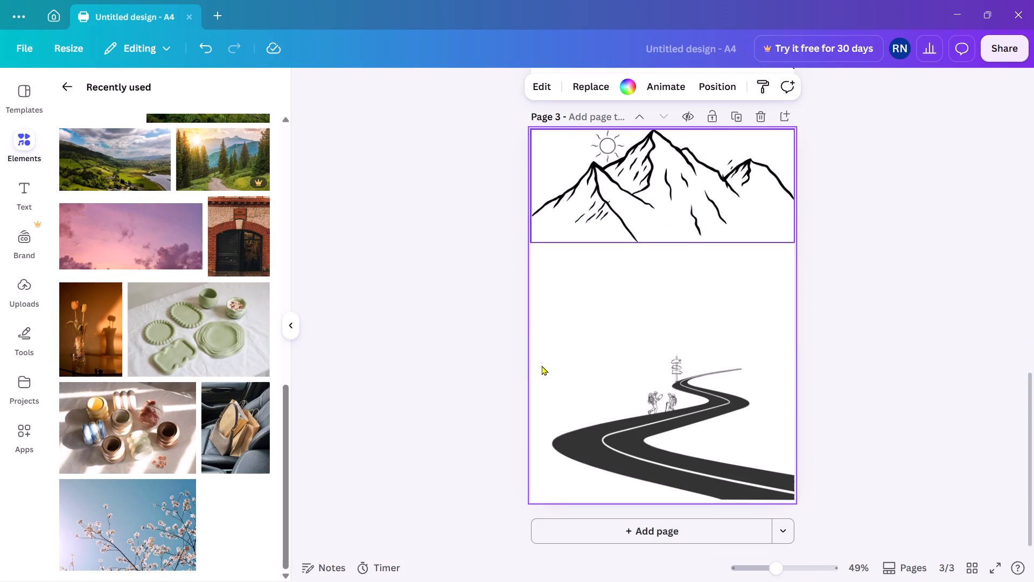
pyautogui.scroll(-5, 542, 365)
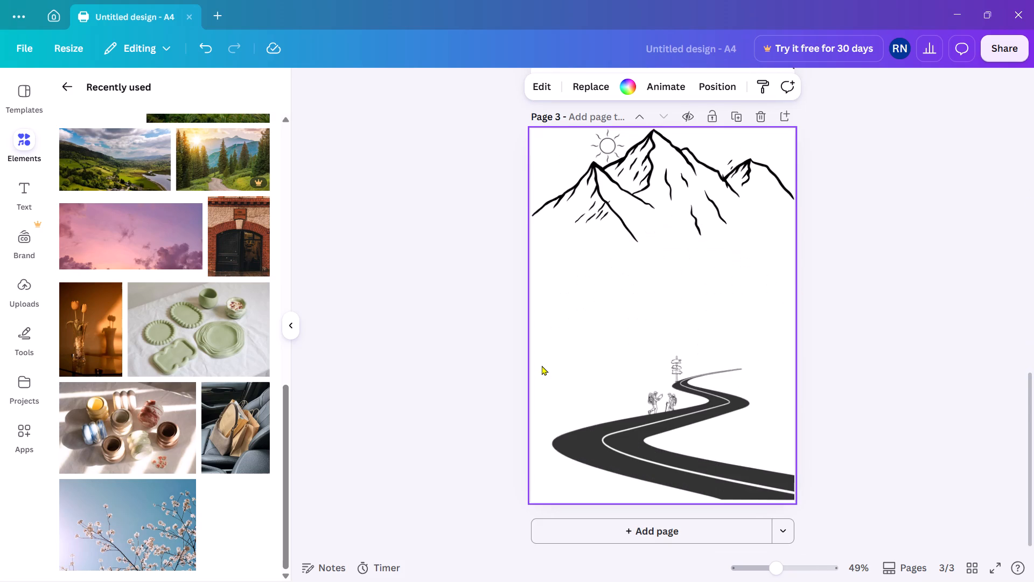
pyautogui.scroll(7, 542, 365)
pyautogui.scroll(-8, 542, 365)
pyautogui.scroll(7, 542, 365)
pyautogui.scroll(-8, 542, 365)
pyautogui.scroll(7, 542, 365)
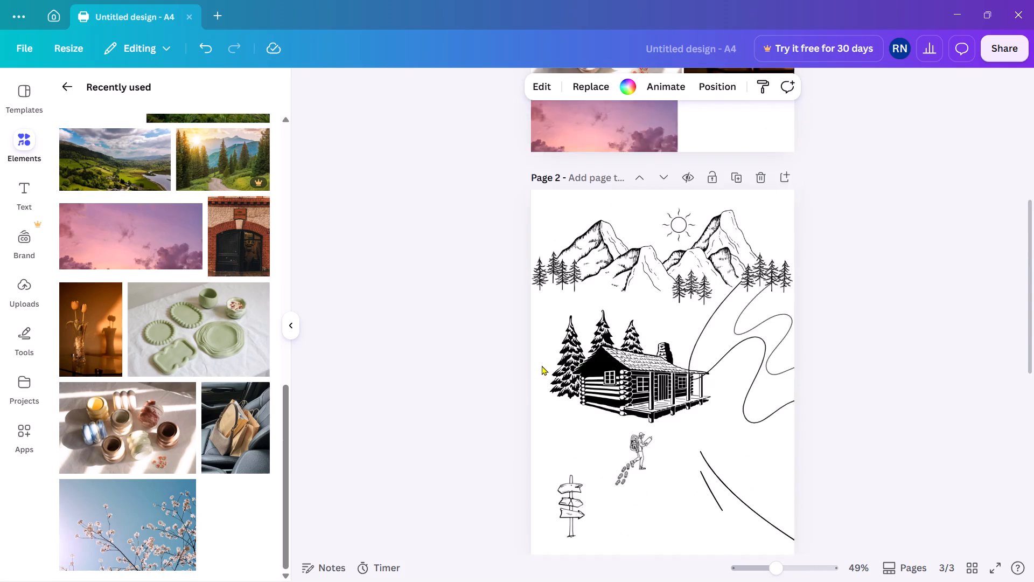
# Review the full page 2 cabin, hiker and signpost scene against page 3, finishing at the page 3 road landscape.
pyautogui.scroll(-6, 542, 365)
pyautogui.scroll(5, 542, 365)
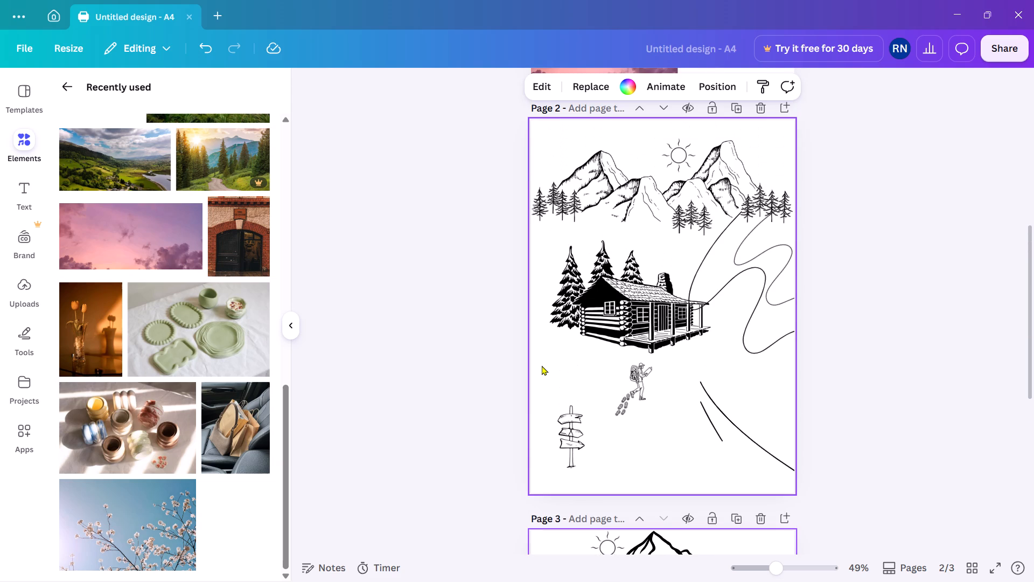
pyautogui.scroll(-1, 542, 365)
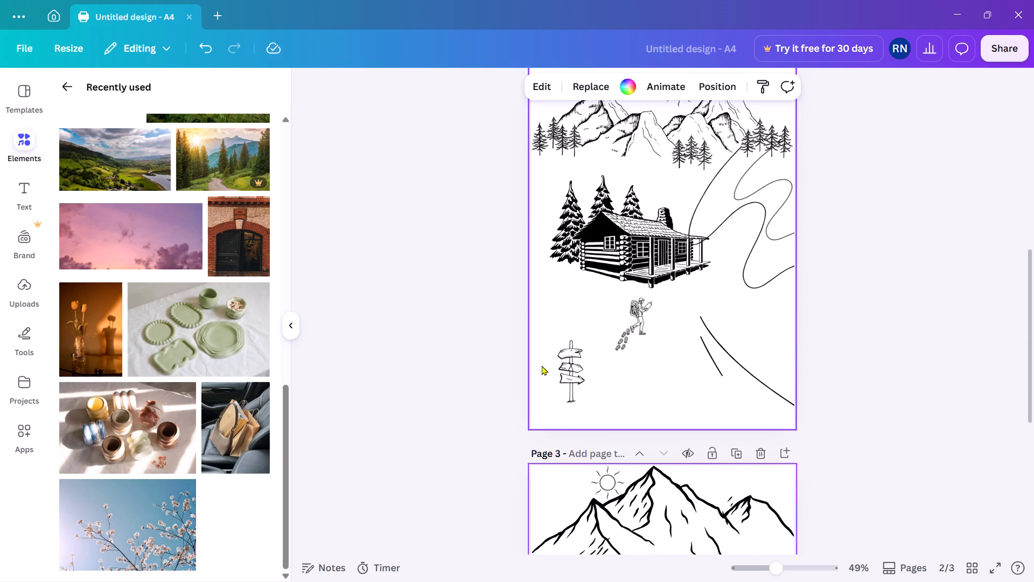
pyautogui.scroll(-5, 542, 365)
pyautogui.scroll(4, 542, 365)
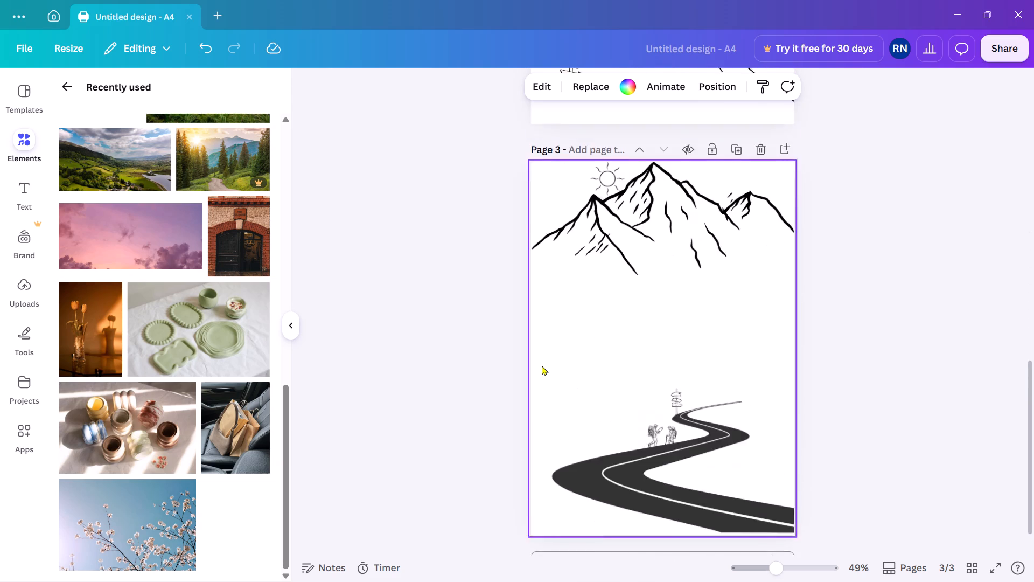
pyautogui.scroll(1, 542, 365)
pyautogui.scroll(-13, 542, 365)
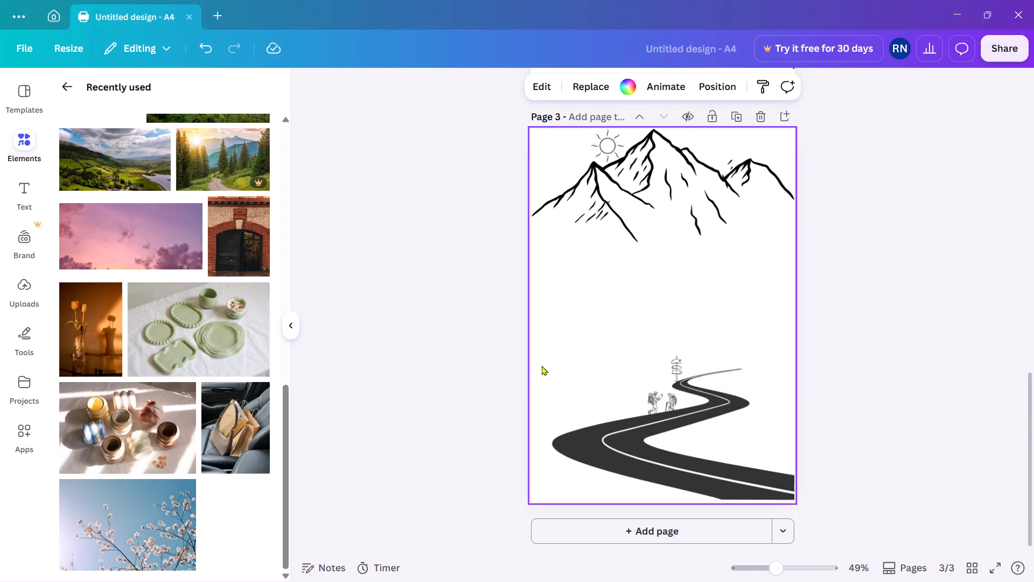
pyautogui.scroll(1, 542, 365)
pyautogui.scroll(-7, 542, 365)
pyautogui.scroll(6, 542, 365)
pyautogui.scroll(-6, 542, 365)
pyautogui.scroll(1, 542, 365)
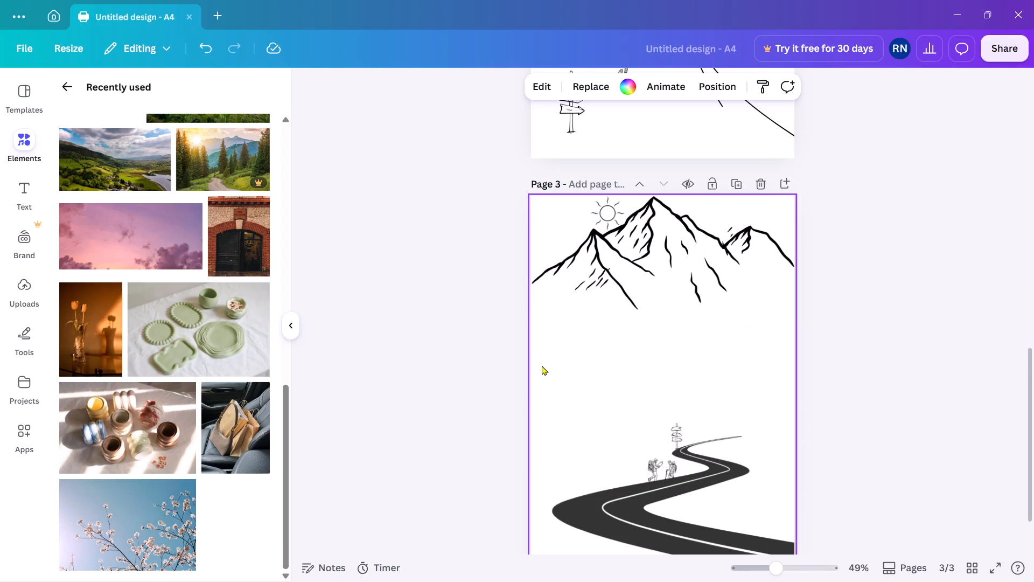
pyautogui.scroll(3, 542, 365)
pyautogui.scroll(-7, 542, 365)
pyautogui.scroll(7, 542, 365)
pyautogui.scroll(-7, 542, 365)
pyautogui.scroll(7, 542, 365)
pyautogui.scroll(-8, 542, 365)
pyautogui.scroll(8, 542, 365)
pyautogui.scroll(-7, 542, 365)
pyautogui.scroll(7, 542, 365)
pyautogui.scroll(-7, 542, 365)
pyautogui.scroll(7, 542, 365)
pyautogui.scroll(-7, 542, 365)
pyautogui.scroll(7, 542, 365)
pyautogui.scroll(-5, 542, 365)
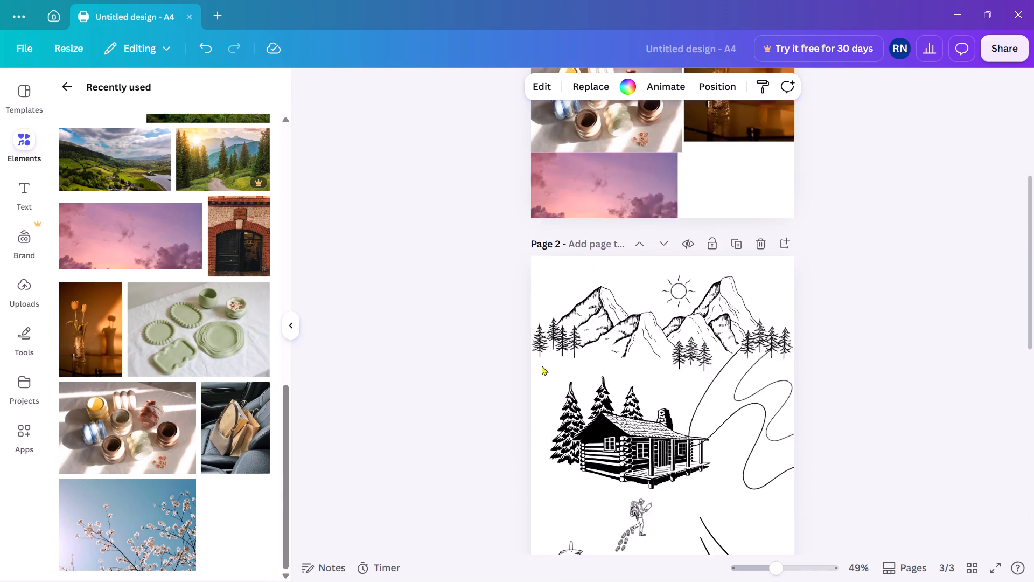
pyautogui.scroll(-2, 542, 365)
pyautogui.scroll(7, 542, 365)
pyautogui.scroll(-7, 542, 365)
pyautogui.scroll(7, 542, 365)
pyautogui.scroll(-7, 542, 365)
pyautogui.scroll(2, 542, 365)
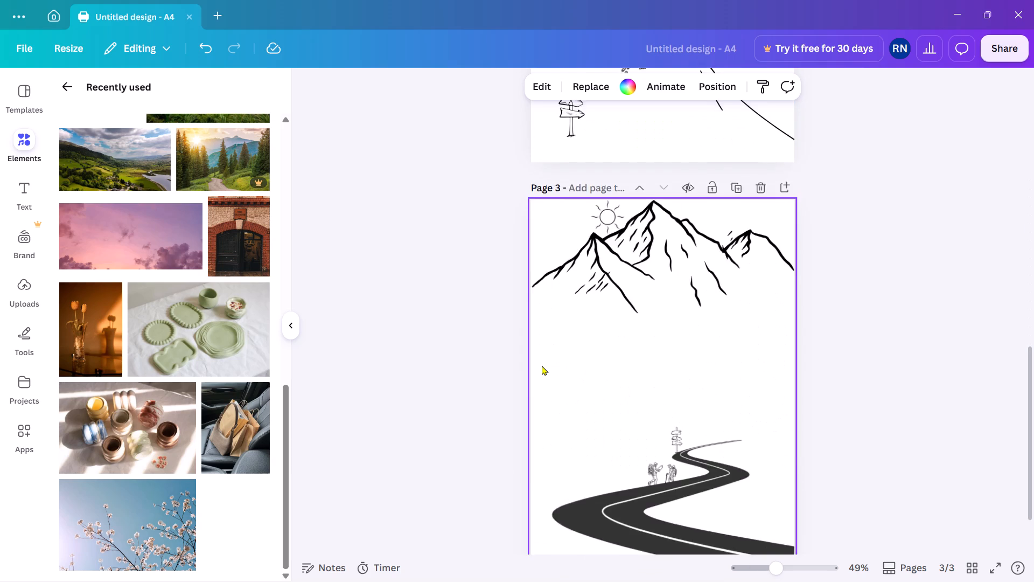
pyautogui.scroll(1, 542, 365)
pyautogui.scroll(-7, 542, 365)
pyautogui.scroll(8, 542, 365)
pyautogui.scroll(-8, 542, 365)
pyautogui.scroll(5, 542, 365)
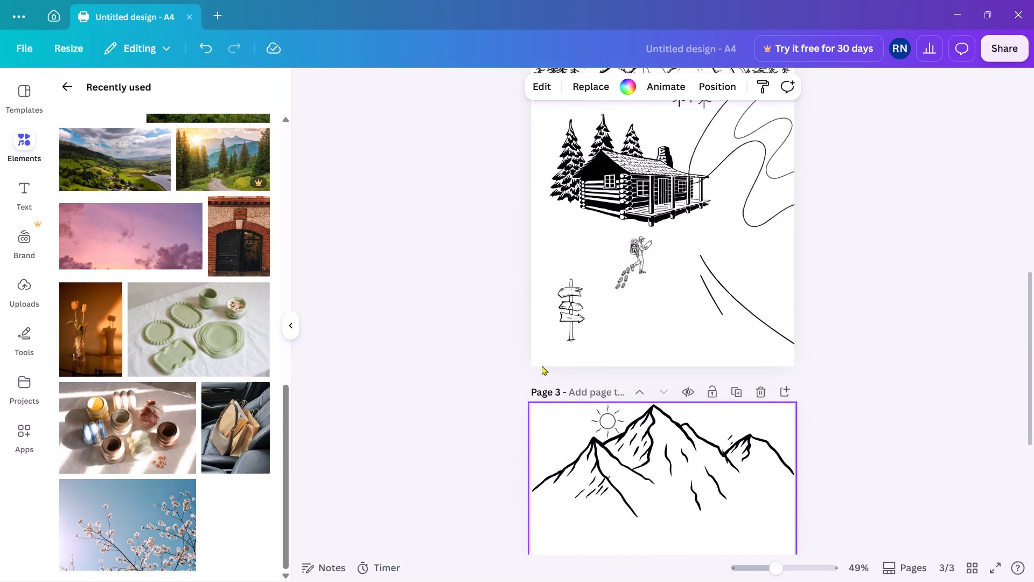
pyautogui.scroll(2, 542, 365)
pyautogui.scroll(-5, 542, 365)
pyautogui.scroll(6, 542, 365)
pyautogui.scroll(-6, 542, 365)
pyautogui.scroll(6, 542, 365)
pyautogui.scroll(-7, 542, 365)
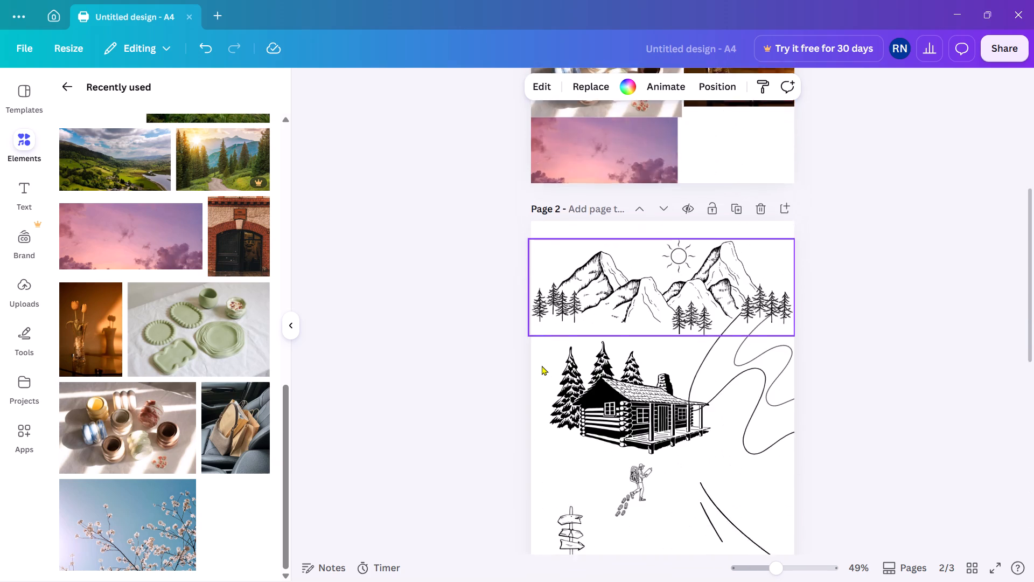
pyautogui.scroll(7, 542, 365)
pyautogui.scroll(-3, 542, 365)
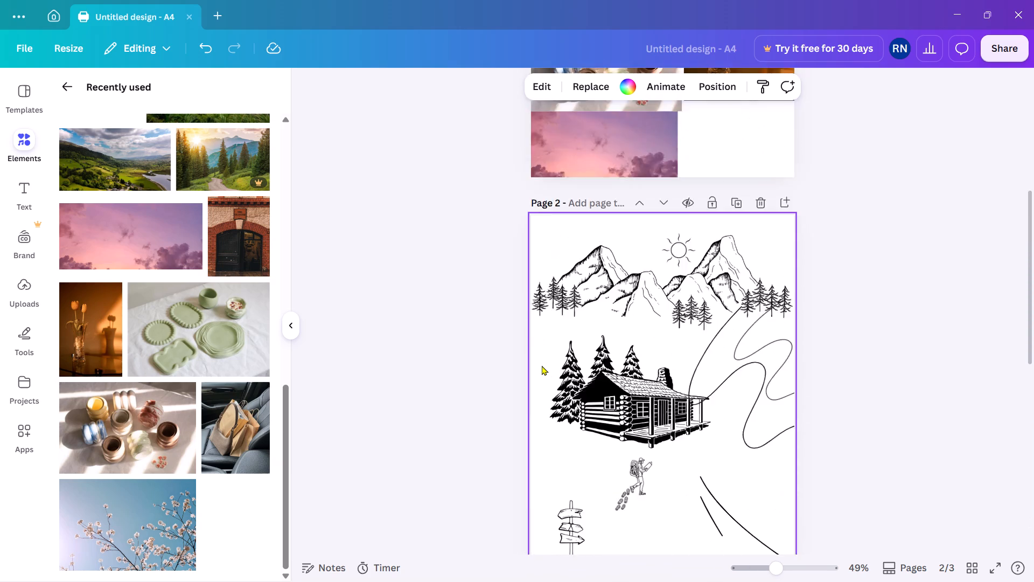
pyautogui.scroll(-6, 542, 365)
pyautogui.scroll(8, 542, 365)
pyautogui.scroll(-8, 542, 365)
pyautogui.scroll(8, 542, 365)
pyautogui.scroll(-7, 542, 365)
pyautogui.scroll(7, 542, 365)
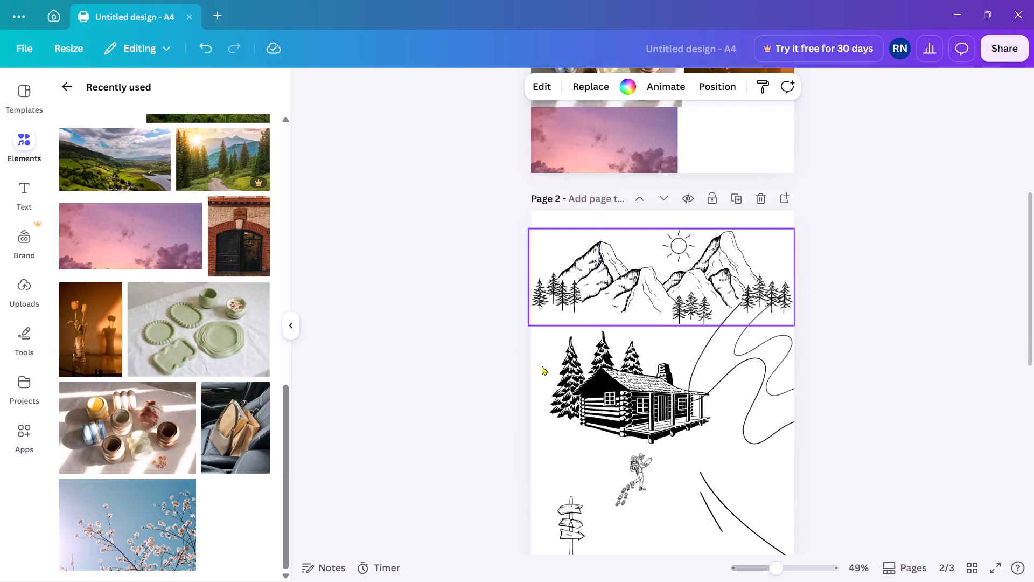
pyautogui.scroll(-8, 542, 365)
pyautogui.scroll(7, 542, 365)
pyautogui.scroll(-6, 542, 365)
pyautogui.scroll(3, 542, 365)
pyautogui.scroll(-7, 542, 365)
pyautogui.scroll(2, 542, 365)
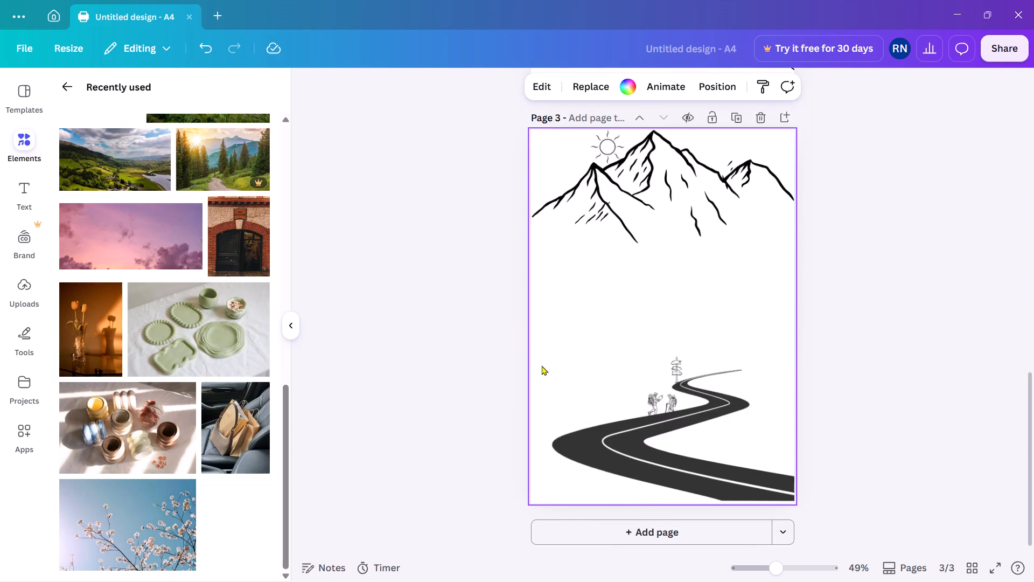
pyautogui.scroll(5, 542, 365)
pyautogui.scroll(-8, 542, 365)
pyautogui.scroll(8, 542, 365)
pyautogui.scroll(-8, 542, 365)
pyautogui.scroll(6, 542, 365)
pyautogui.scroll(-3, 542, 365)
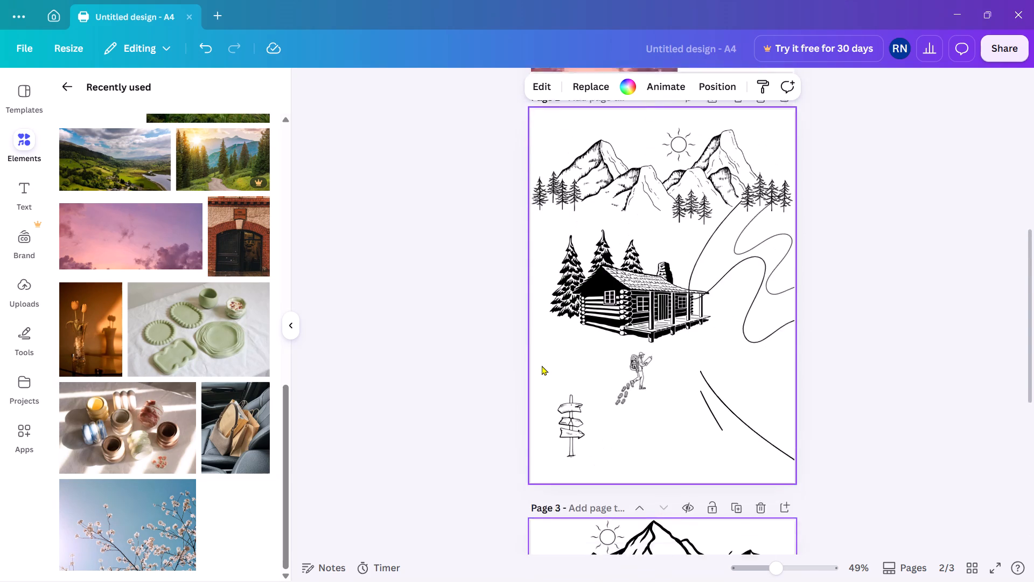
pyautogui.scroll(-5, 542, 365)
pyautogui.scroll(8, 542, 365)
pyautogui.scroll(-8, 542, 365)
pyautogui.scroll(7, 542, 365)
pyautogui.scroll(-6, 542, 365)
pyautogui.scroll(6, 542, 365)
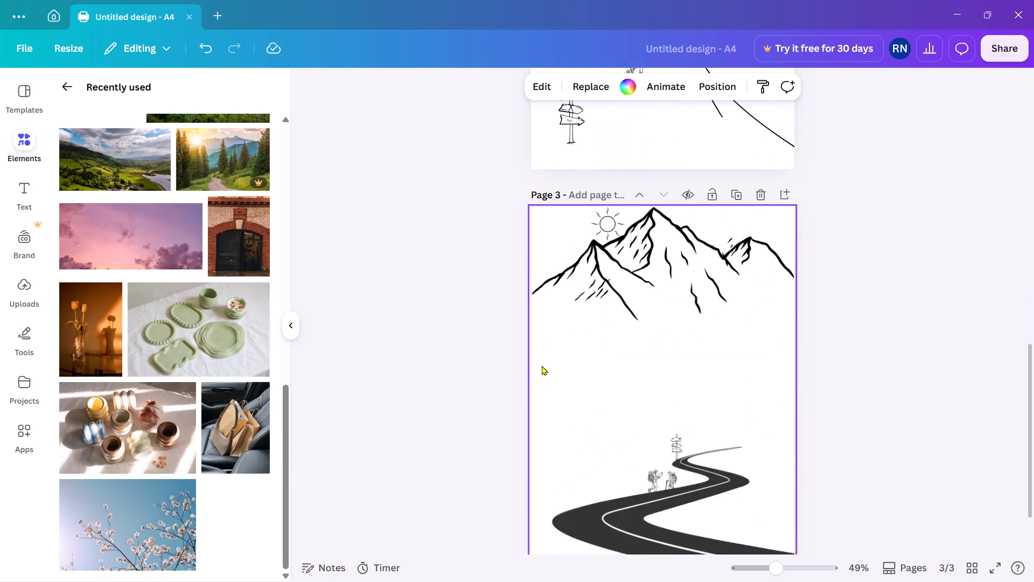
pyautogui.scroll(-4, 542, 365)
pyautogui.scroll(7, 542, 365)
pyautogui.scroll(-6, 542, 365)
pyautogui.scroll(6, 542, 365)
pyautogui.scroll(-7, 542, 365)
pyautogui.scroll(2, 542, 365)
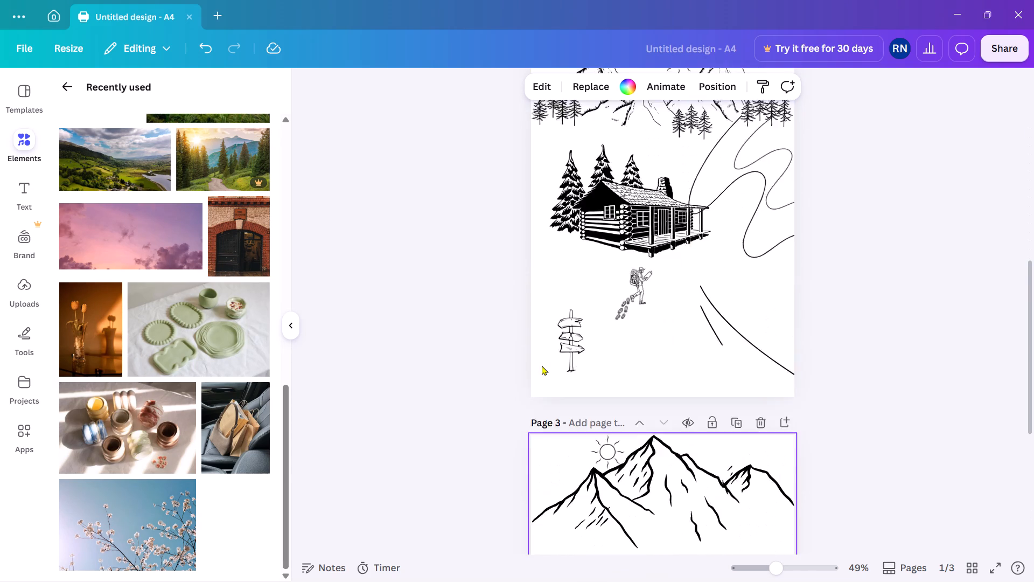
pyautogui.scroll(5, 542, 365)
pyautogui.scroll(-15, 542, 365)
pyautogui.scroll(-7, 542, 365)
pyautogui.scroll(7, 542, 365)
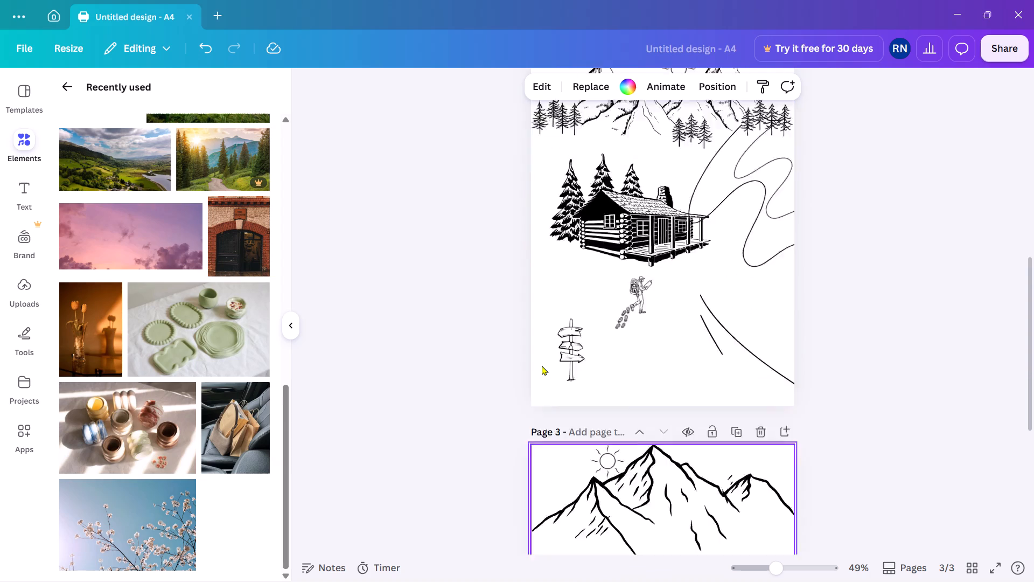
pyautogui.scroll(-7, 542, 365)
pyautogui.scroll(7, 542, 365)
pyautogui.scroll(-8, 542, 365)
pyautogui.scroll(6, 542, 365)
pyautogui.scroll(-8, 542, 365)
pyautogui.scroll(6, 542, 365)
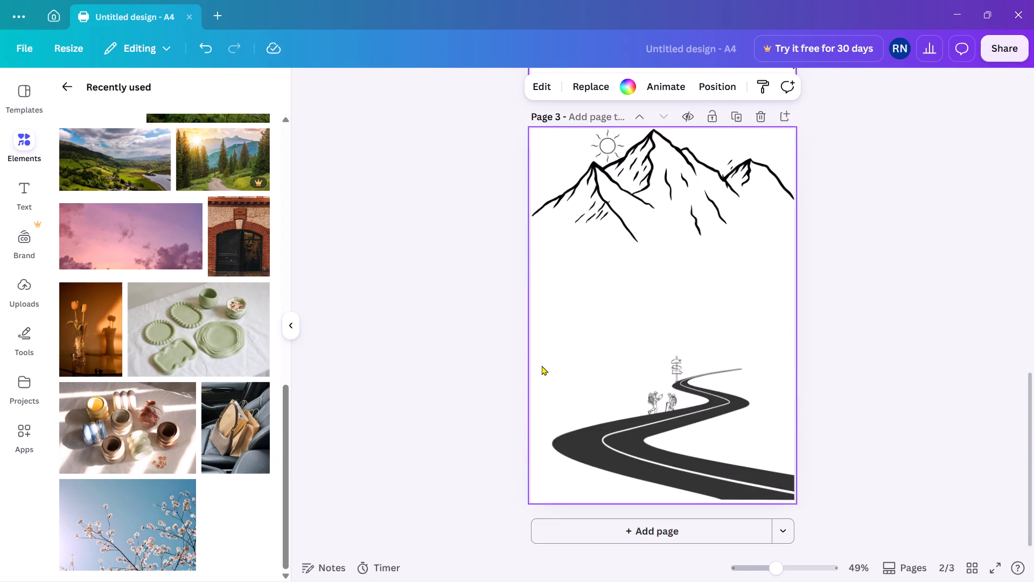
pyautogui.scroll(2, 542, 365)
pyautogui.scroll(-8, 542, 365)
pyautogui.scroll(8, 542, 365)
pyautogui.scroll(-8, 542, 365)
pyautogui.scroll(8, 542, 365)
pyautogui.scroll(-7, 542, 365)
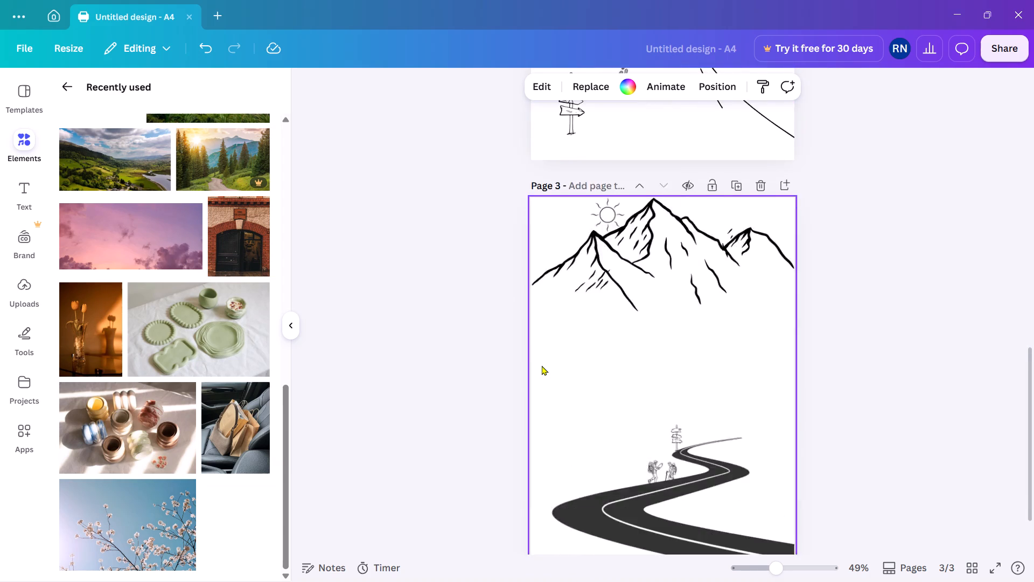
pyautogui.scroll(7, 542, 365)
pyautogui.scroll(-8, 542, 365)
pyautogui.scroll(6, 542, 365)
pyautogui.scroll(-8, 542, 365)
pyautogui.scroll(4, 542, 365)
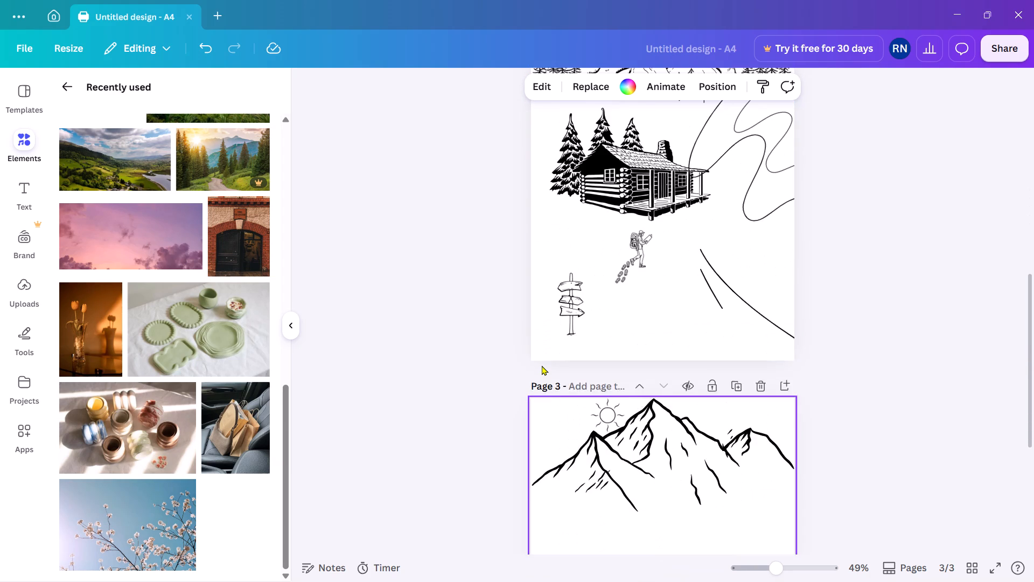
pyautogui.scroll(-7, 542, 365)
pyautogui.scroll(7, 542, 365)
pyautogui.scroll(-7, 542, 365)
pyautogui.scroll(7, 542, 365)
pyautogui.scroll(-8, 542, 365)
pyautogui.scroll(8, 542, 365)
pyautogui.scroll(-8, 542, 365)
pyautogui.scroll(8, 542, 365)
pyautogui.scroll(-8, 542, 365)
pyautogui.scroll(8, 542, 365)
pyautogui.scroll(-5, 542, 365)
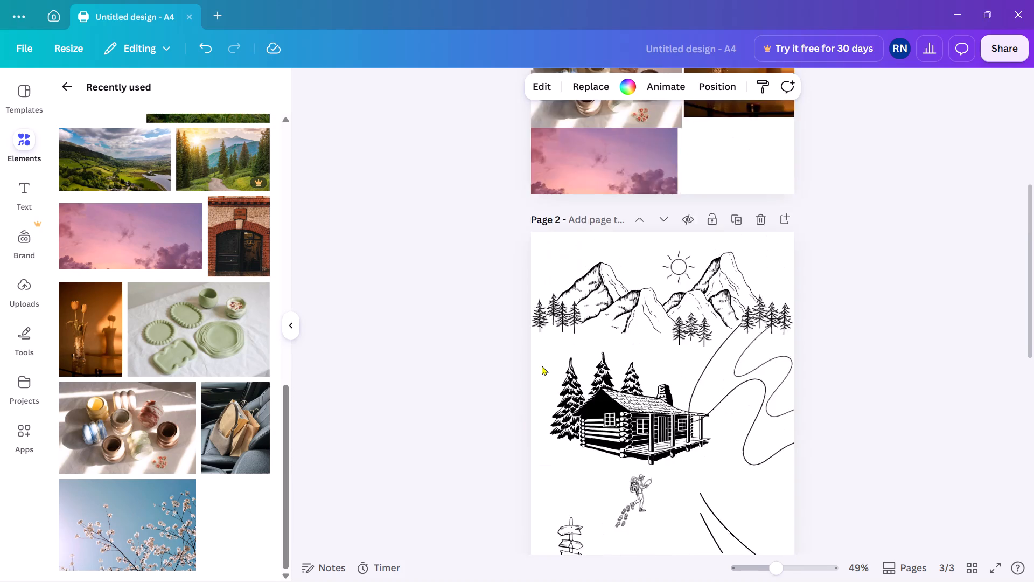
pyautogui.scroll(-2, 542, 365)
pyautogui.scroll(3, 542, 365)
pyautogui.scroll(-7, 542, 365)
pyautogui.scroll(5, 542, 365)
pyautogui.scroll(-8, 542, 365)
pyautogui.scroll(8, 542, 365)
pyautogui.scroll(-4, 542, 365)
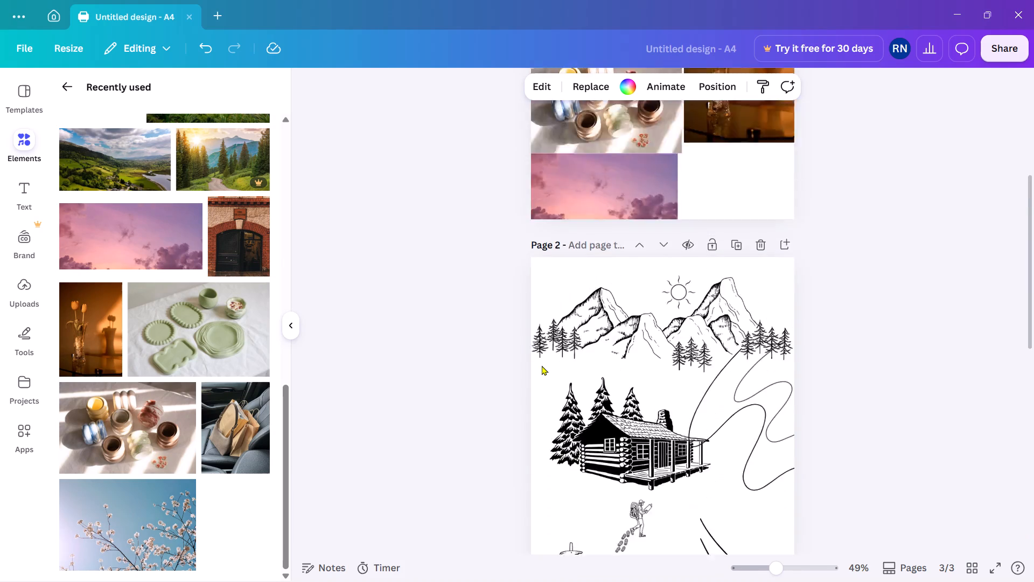
# Compare the lower page 1 ceramics, tulip and pink sky photos with the page 2 mountains and cabin.
pyautogui.scroll(-4, 542, 365)
pyautogui.scroll(1, 542, 365)
pyautogui.scroll(-8, 542, 365)
pyautogui.scroll(15, 542, 365)
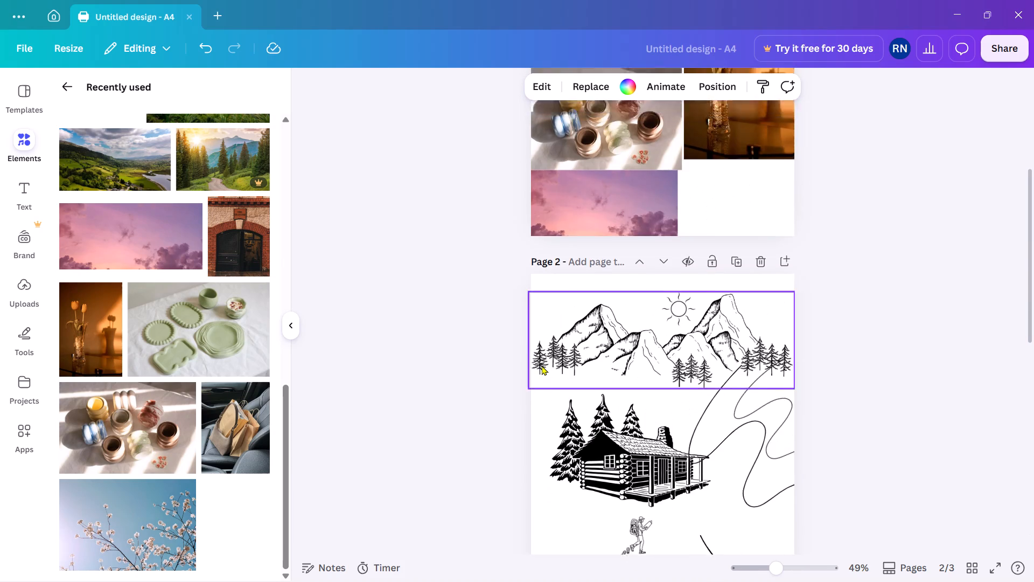
pyautogui.scroll(-1, 542, 365)
pyautogui.scroll(13, 542, 365)
pyautogui.scroll(-1, 542, 365)
pyautogui.scroll(6, 542, 365)
pyautogui.scroll(-7, 542, 365)
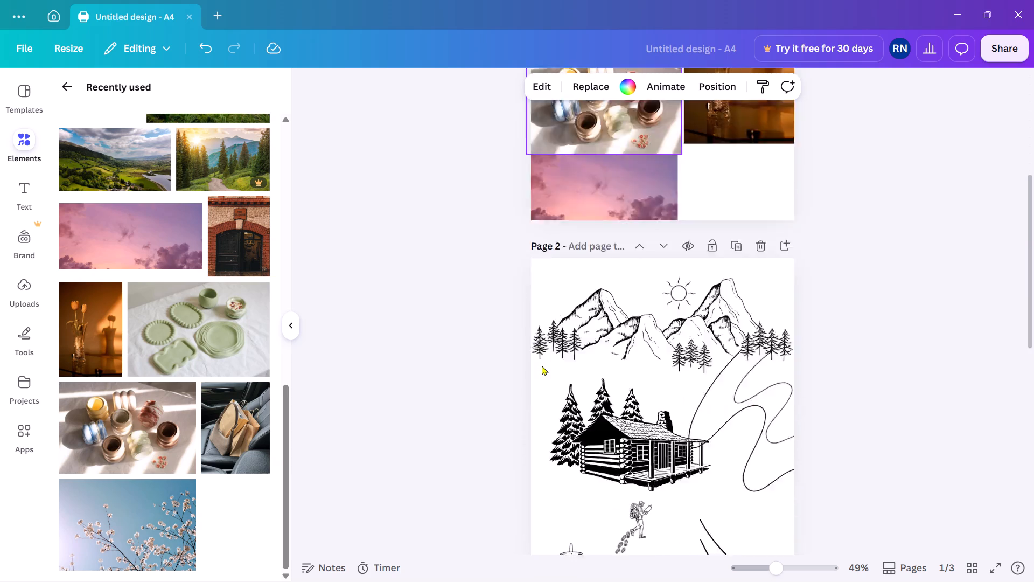
# Review the full page 3 landscape, including the mountains, sun, signpost, hikers and winding road.
pyautogui.scroll(-19, 542, 365)
pyautogui.scroll(-7, 542, 365)
pyautogui.scroll(1, 542, 365)
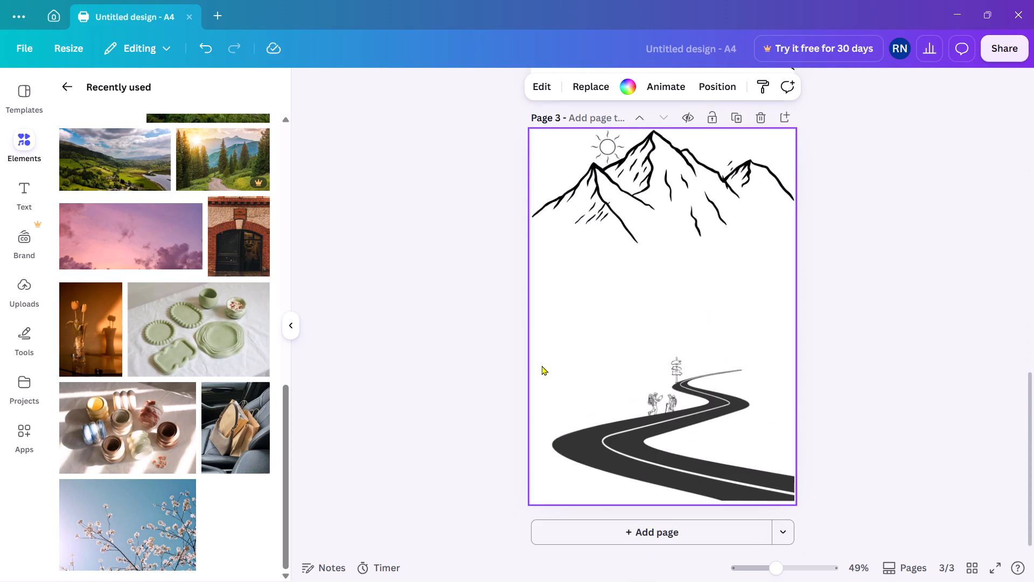
pyautogui.scroll(-6, 542, 365)
pyautogui.scroll(1, 542, 365)
pyautogui.scroll(-12, 542, 365)
pyautogui.scroll(-12, 542, 365)
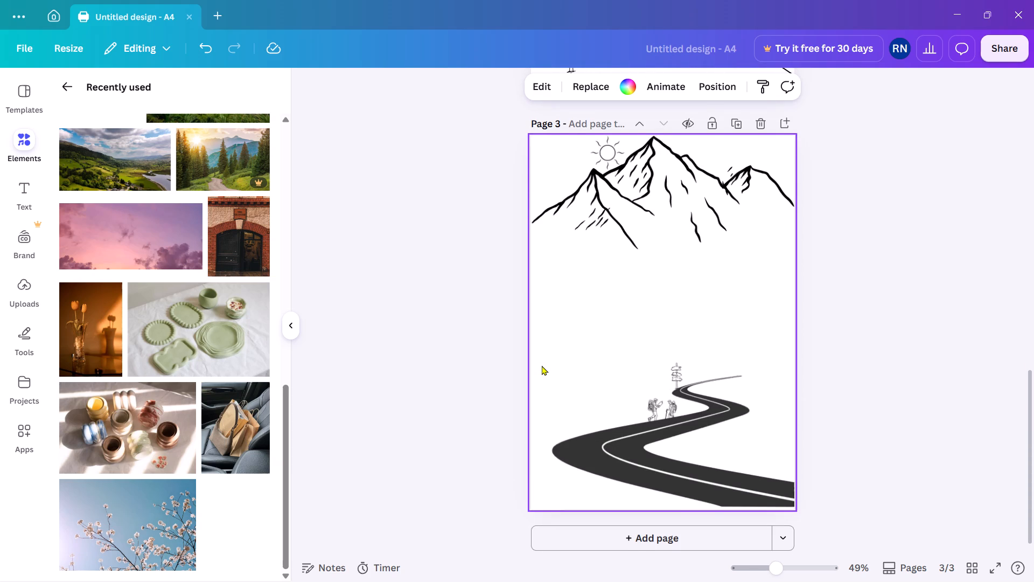
# Recheck the page 1 photos and lower page 2 hiker and signpost, finishing at the full page 3 landscape.
pyautogui.scroll(7, 542, 365)
pyautogui.scroll(-1, 542, 365)
pyautogui.scroll(20, 542, 365)
pyautogui.scroll(-8, 542, 365)
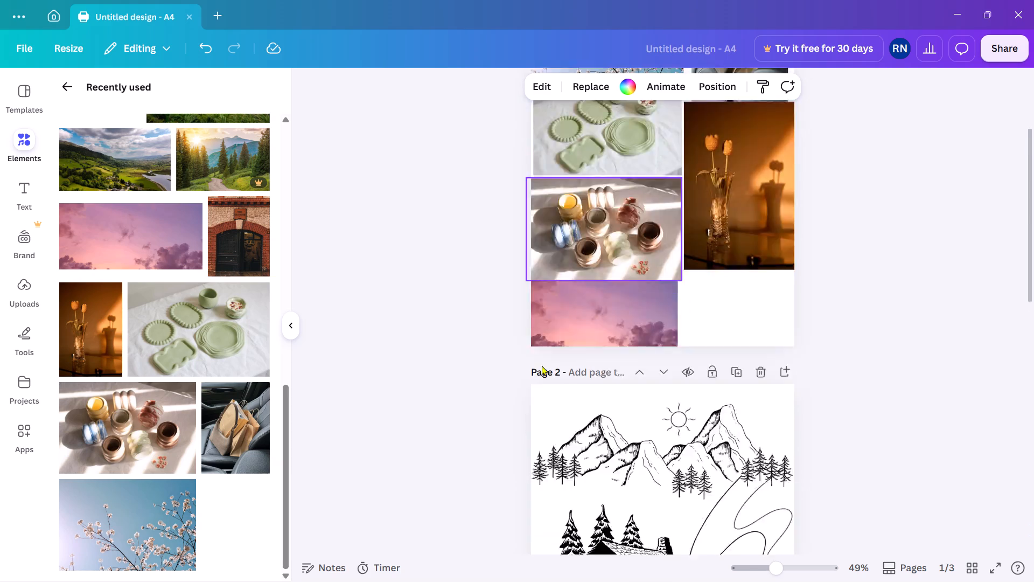
pyautogui.scroll(-10, 542, 365)
pyautogui.scroll(8, 542, 365)
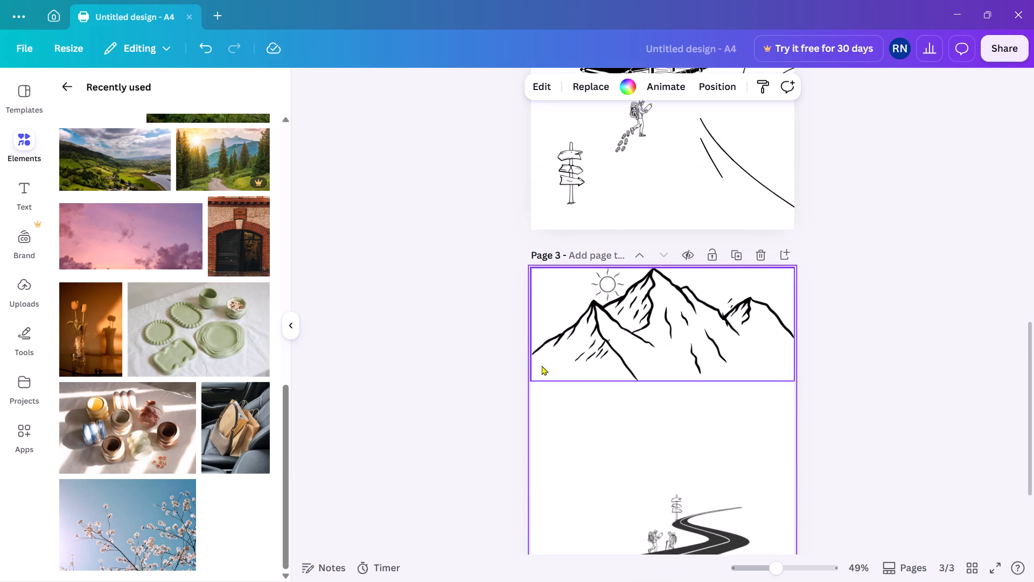
pyautogui.scroll(9, 542, 365)
pyautogui.scroll(-15, 542, 365)
pyautogui.scroll(-6, 542, 365)
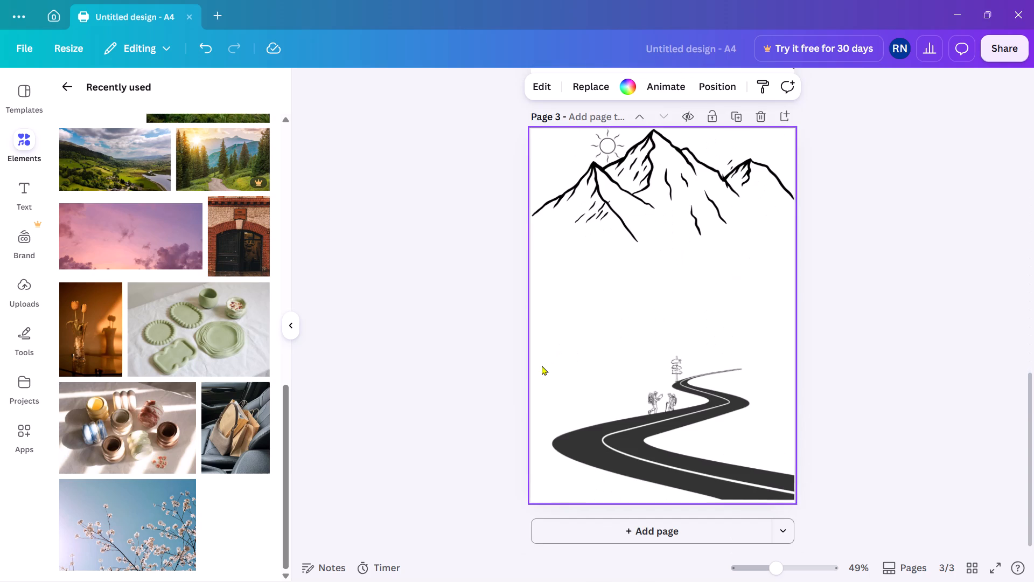
# Review the full page 1 photo collage, finishing at the page 2 mountains and cabin.
pyautogui.scroll(-4, 542, 365)
pyautogui.scroll(16, 542, 365)
pyautogui.scroll(7, 542, 365)
pyautogui.scroll(-7, 542, 365)
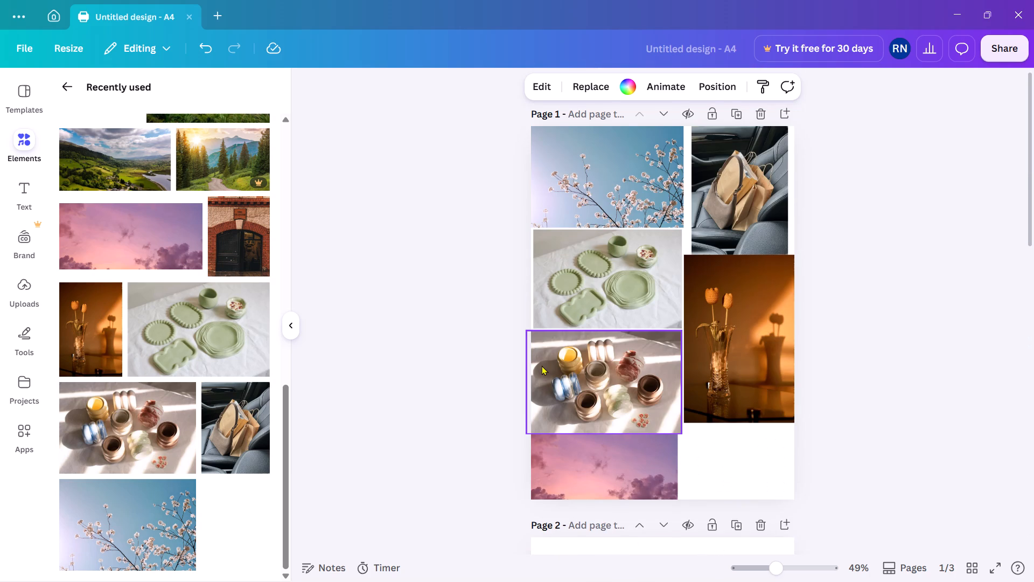
pyautogui.scroll(-10, 542, 365)
pyautogui.scroll(18, 542, 365)
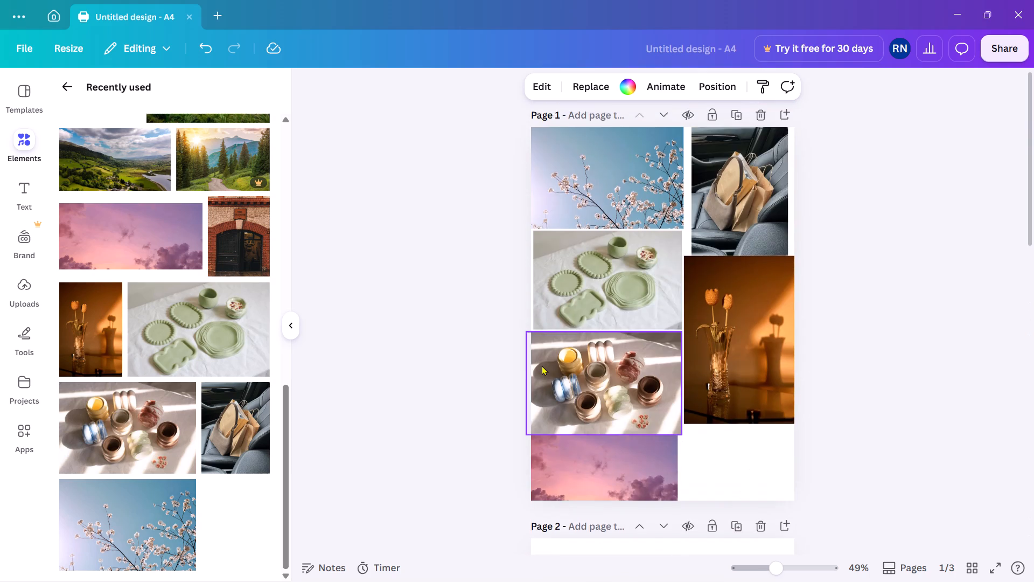
pyautogui.scroll(-18, 542, 365)
pyautogui.scroll(14, 542, 365)
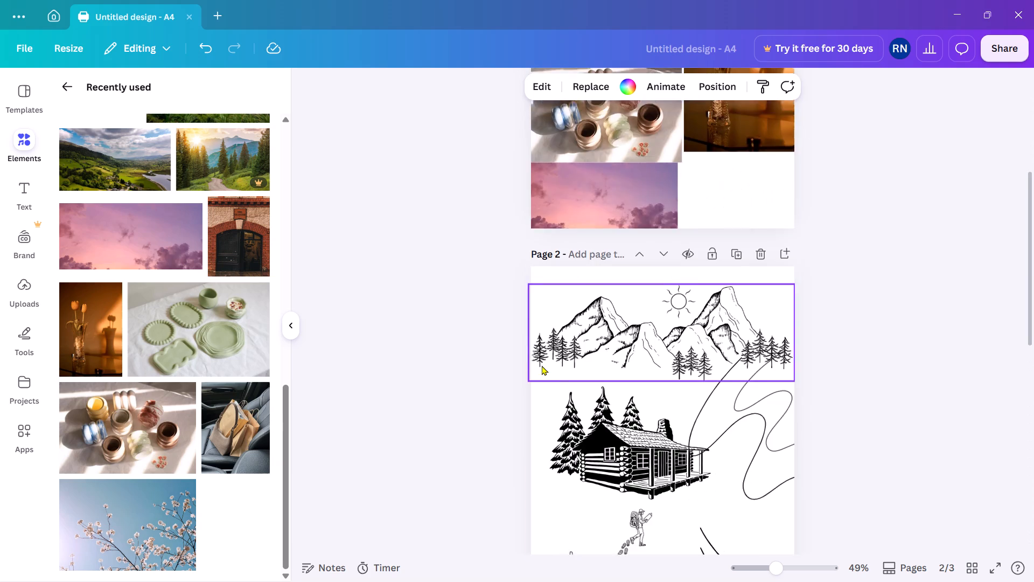
# Examine the full page 2 cabin, hiker and signpost scene, finishing at the page 1 photo collage.
pyautogui.scroll(4, 542, 365)
pyautogui.scroll(-16, 542, 365)
pyautogui.scroll(6, 542, 365)
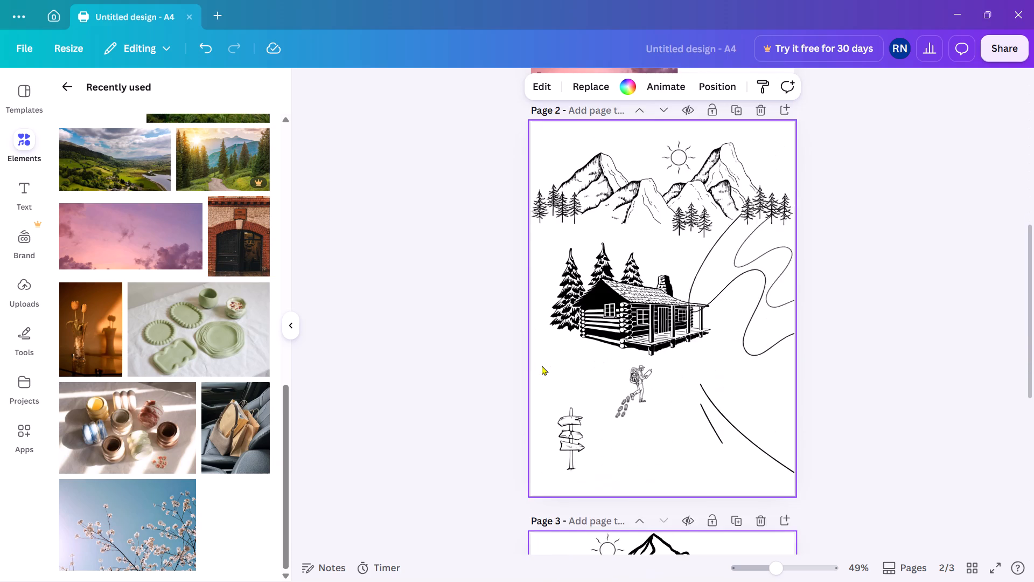
pyautogui.scroll(8, 542, 365)
pyautogui.scroll(-16, 542, 365)
pyautogui.scroll(7, 542, 365)
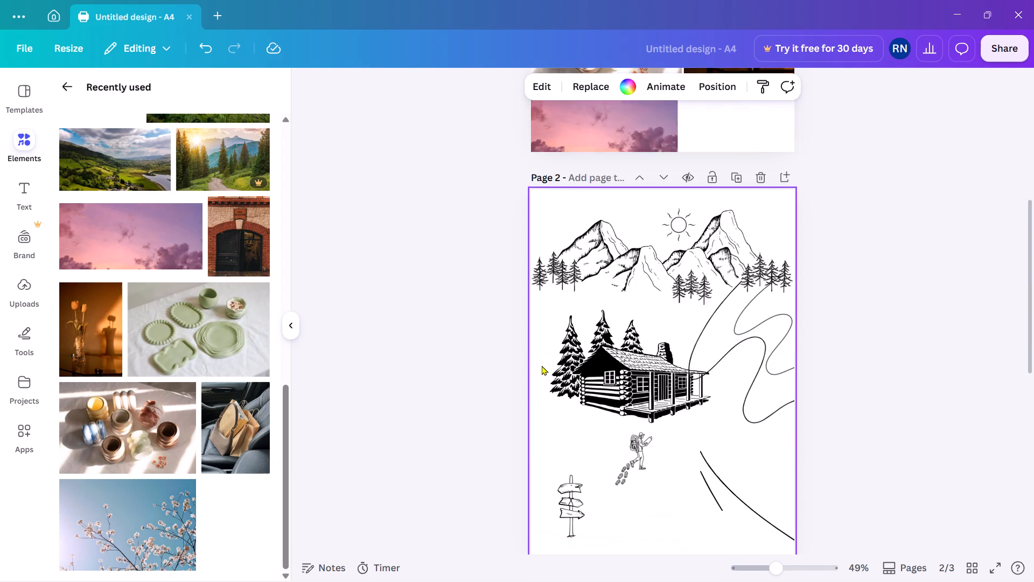
pyautogui.scroll(8, 542, 365)
pyautogui.scroll(-10, 542, 365)
pyautogui.scroll(11, 542, 365)
pyautogui.scroll(-5, 542, 365)
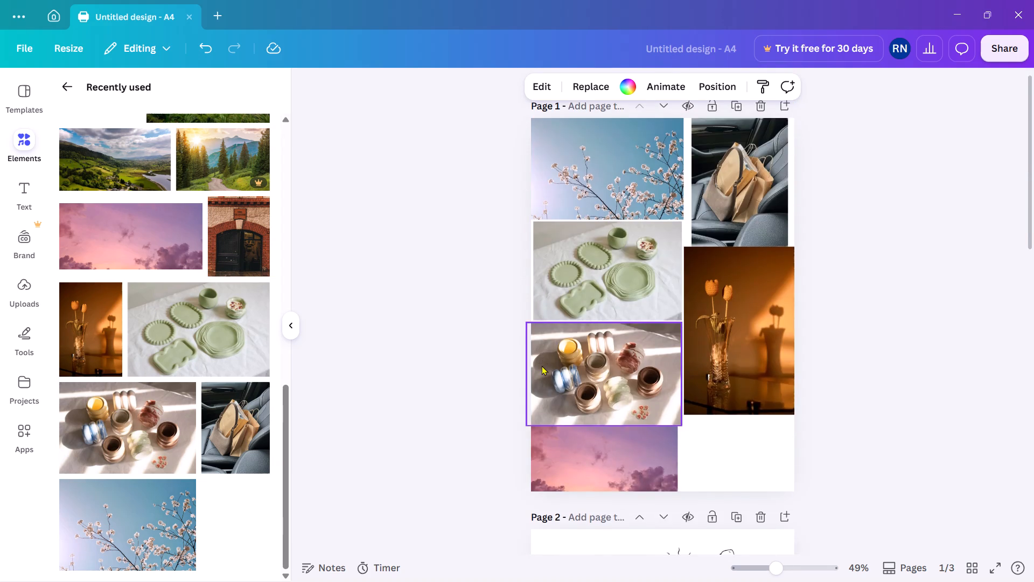
# Compare the full page 2 cabin scene with the mountain and road landscape, finishing at page 3.
pyautogui.scroll(-6, 542, 365)
pyautogui.scroll(11, 542, 365)
pyautogui.scroll(-7, 542, 365)
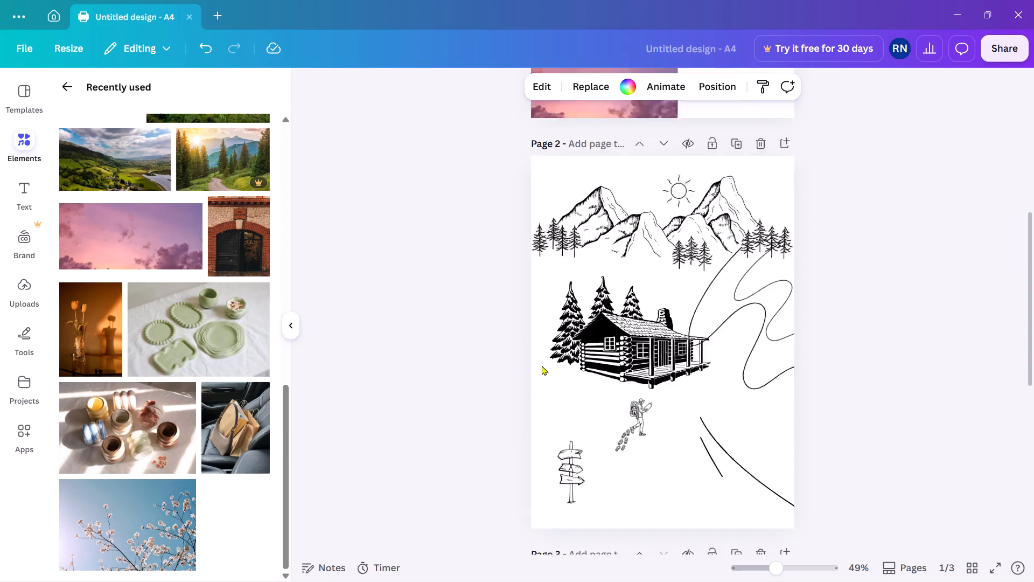
pyautogui.scroll(-4, 542, 365)
pyautogui.scroll(11, 542, 365)
pyautogui.scroll(-11, 542, 365)
pyautogui.scroll(4, 542, 365)
pyautogui.scroll(-10, 542, 365)
pyautogui.scroll(3, 542, 365)
pyautogui.scroll(-8, 542, 365)
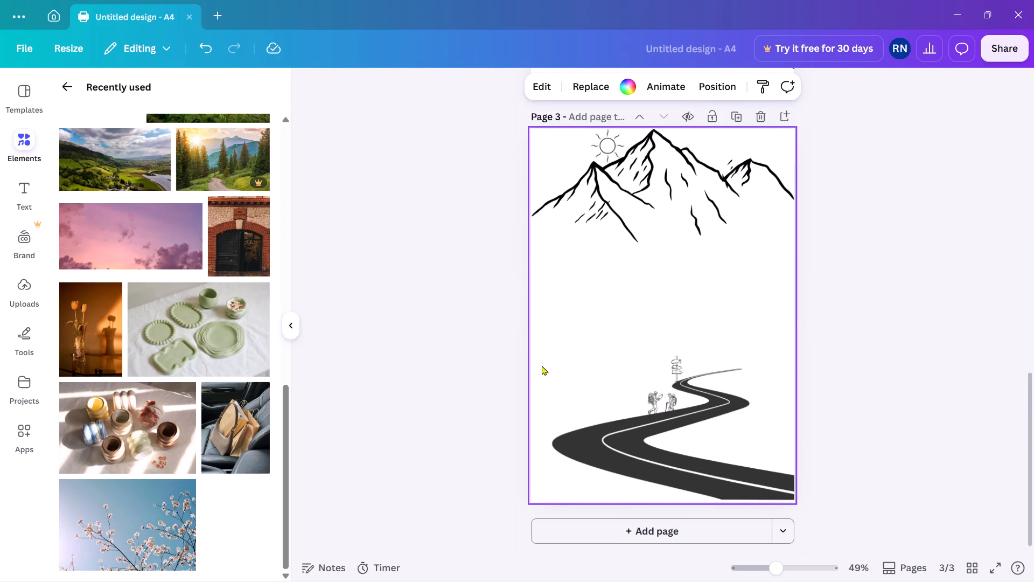
# Recheck the lower page 1 photos and the page 2 hiker and signpost, finishing at the page 3 road landscape.
pyautogui.scroll(6, 542, 365)
pyautogui.scroll(-9, 542, 365)
pyautogui.scroll(10, 542, 365)
pyautogui.scroll(-8, 542, 365)
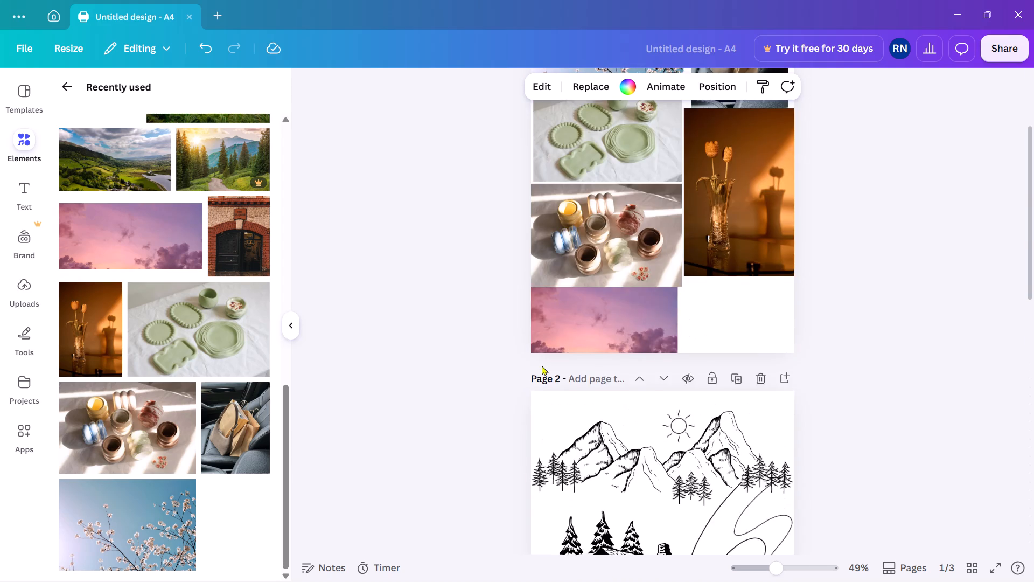
pyautogui.scroll(-3, 542, 365)
pyautogui.scroll(10, 542, 365)
pyautogui.scroll(-7, 542, 365)
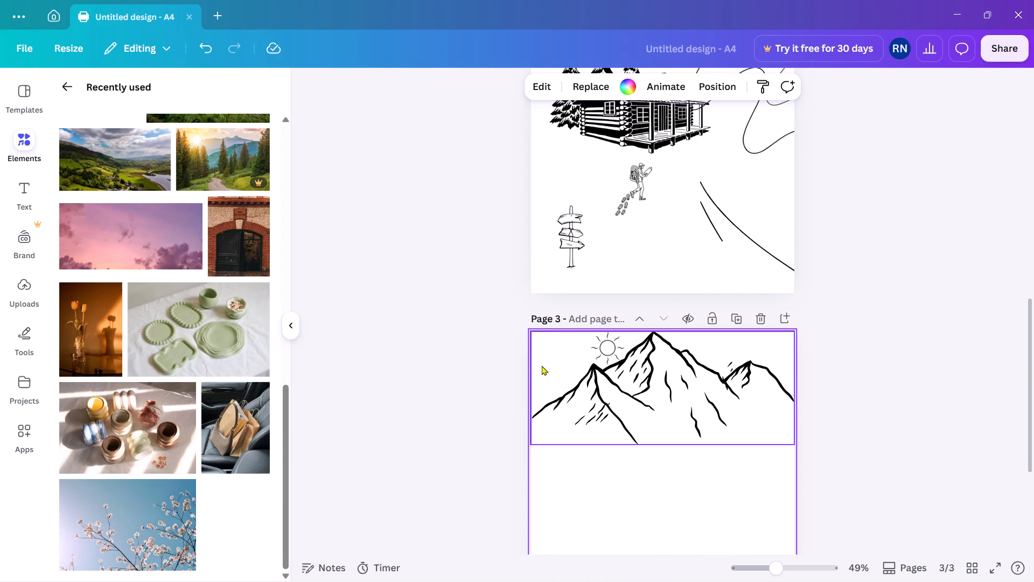
pyautogui.scroll(-9, 542, 365)
pyautogui.scroll(8, 542, 365)
pyautogui.scroll(-10, 542, 365)
pyautogui.scroll(2, 542, 365)
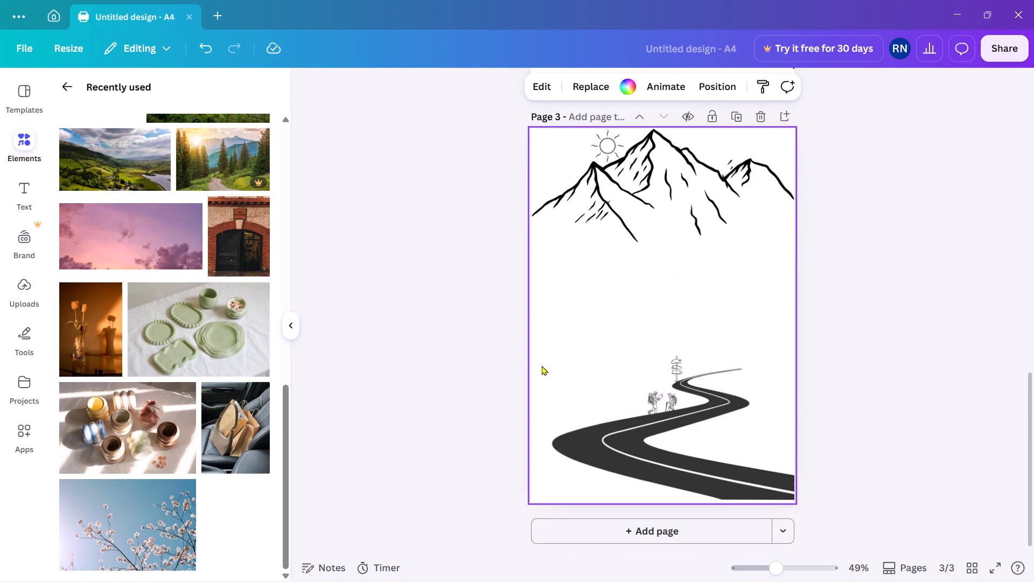
# Compare the page 2 mountains, cabin and hiker with the page 3 landscape, finishing at the full page 3 view.
pyautogui.scroll(6, 542, 365)
pyautogui.scroll(-9, 542, 365)
pyautogui.scroll(8, 542, 365)
pyautogui.scroll(-5, 542, 365)
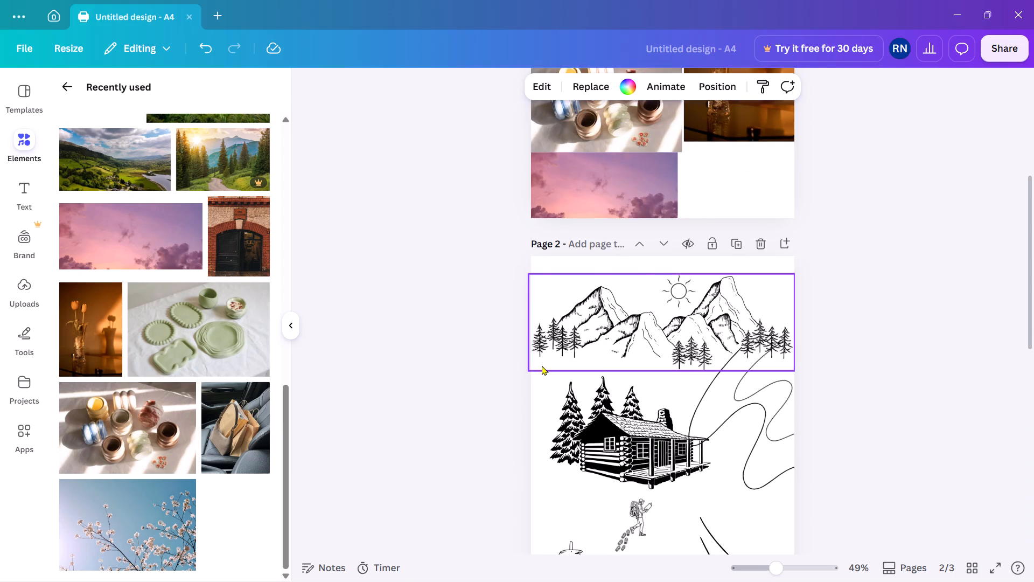
pyautogui.scroll(-10, 542, 365)
pyautogui.scroll(8, 542, 365)
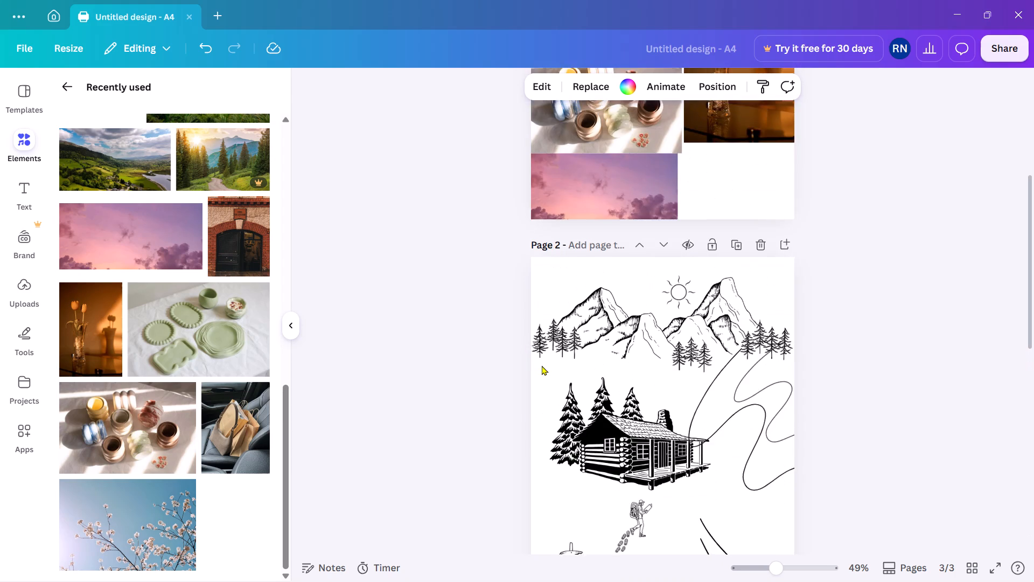
pyautogui.scroll(-10, 542, 365)
pyautogui.scroll(9, 542, 365)
pyautogui.scroll(-9, 542, 365)
pyautogui.scroll(6, 542, 365)
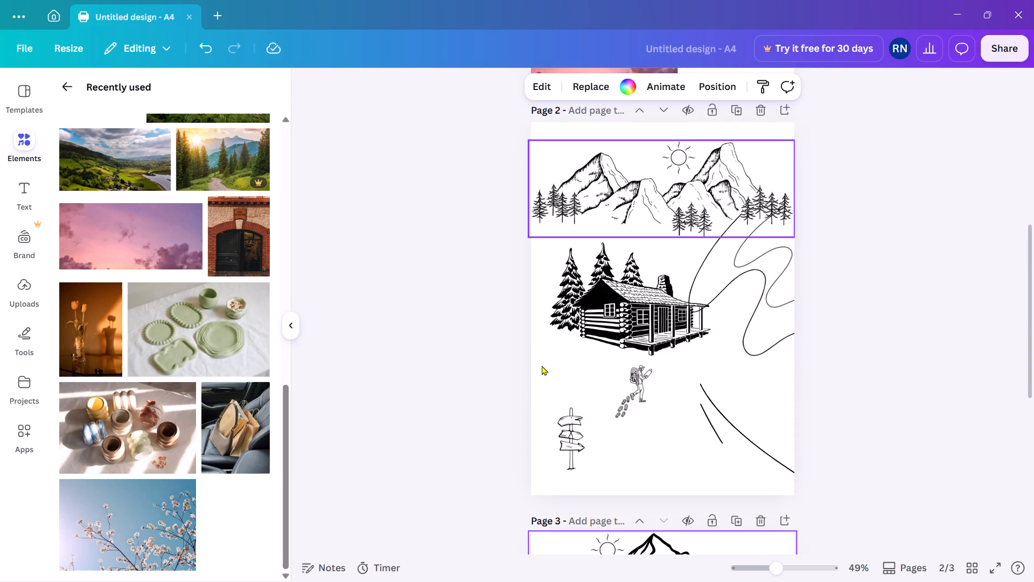
pyautogui.scroll(-9, 542, 365)
pyautogui.scroll(5, 542, 365)
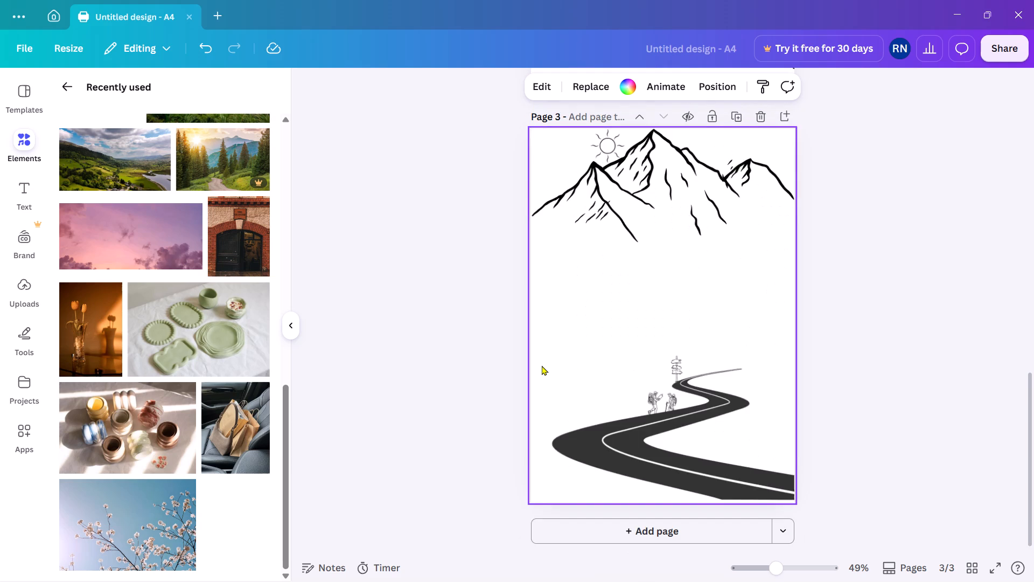
pyautogui.scroll(5, 542, 365)
pyautogui.scroll(-16, 542, 365)
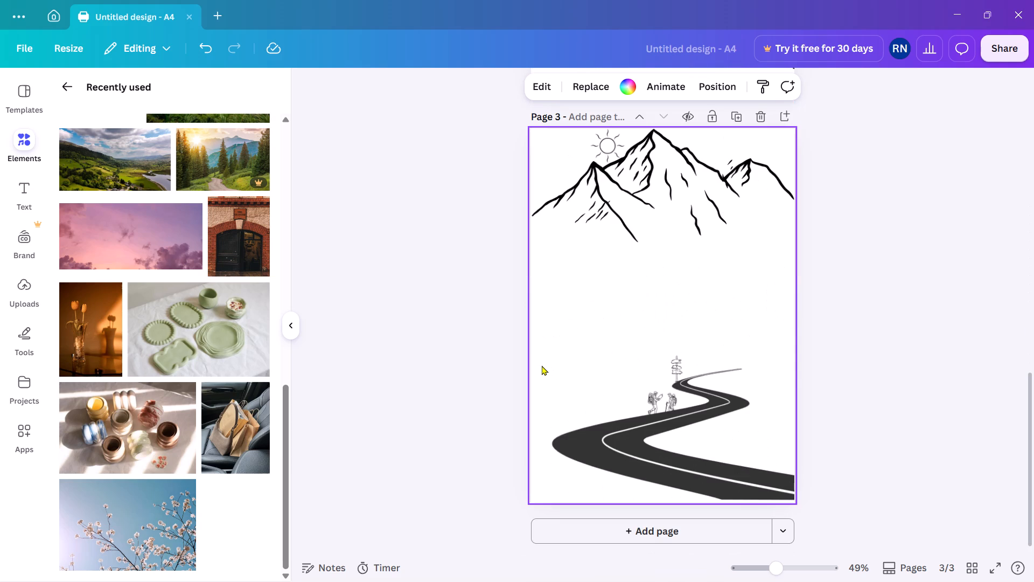
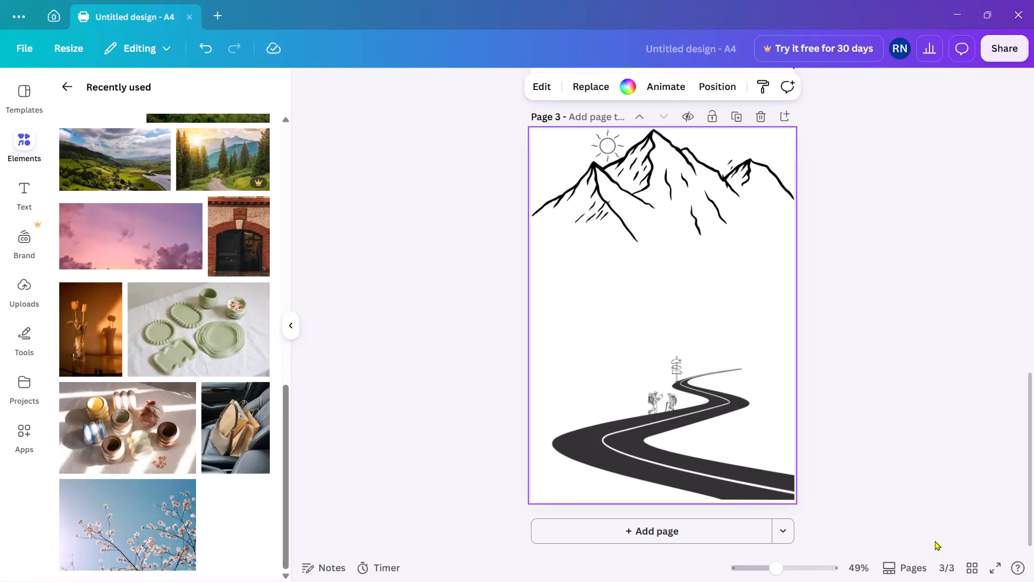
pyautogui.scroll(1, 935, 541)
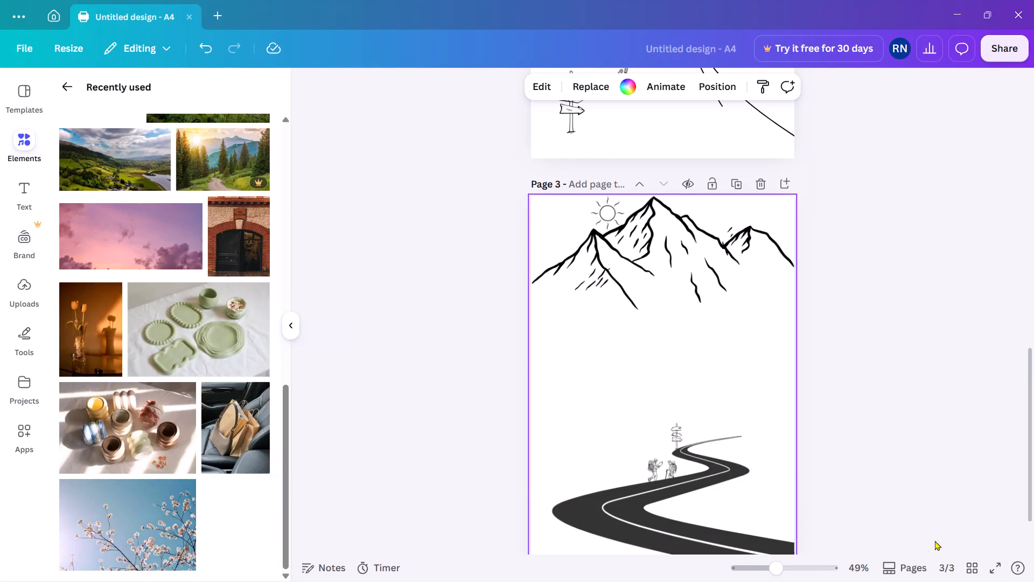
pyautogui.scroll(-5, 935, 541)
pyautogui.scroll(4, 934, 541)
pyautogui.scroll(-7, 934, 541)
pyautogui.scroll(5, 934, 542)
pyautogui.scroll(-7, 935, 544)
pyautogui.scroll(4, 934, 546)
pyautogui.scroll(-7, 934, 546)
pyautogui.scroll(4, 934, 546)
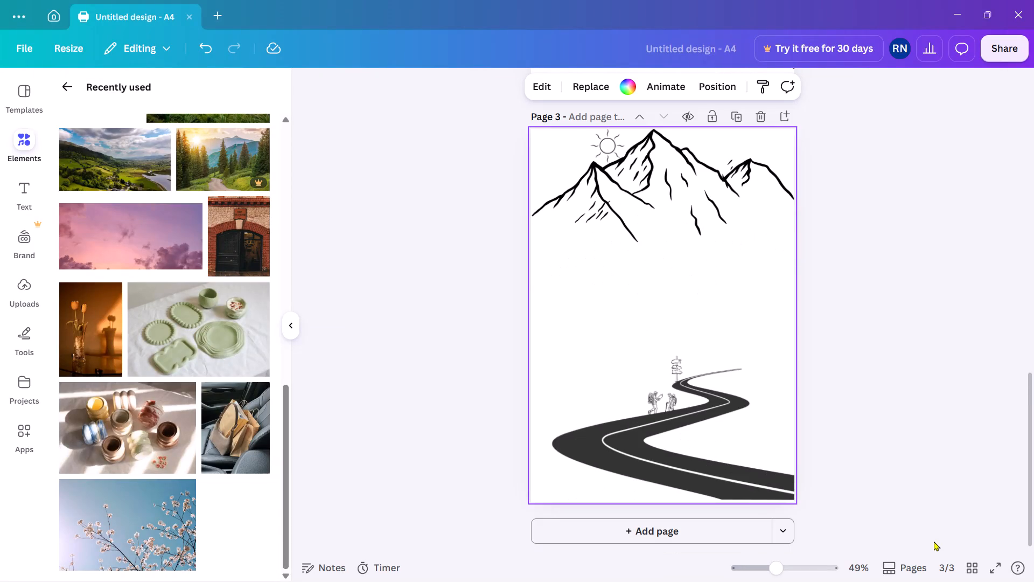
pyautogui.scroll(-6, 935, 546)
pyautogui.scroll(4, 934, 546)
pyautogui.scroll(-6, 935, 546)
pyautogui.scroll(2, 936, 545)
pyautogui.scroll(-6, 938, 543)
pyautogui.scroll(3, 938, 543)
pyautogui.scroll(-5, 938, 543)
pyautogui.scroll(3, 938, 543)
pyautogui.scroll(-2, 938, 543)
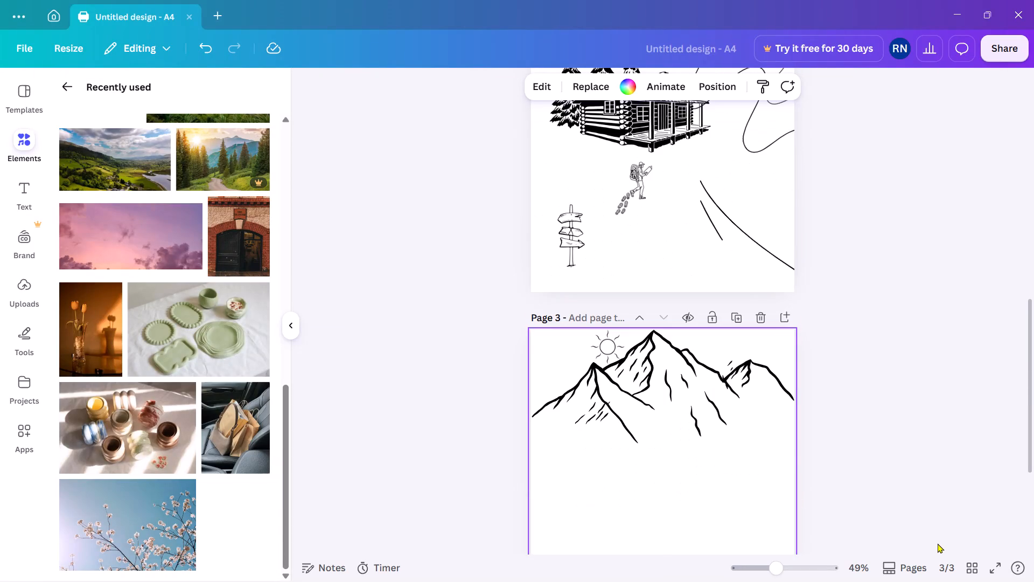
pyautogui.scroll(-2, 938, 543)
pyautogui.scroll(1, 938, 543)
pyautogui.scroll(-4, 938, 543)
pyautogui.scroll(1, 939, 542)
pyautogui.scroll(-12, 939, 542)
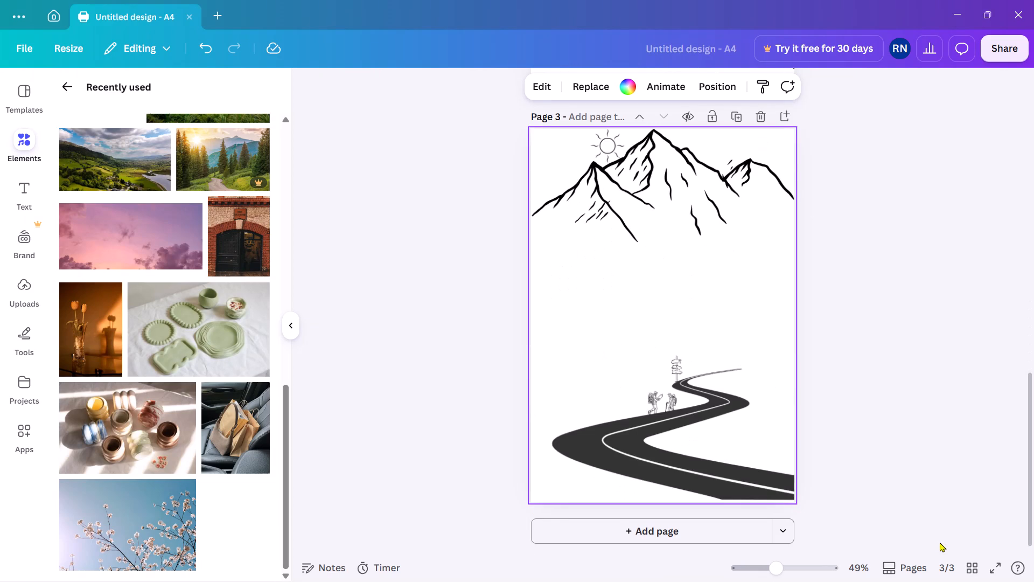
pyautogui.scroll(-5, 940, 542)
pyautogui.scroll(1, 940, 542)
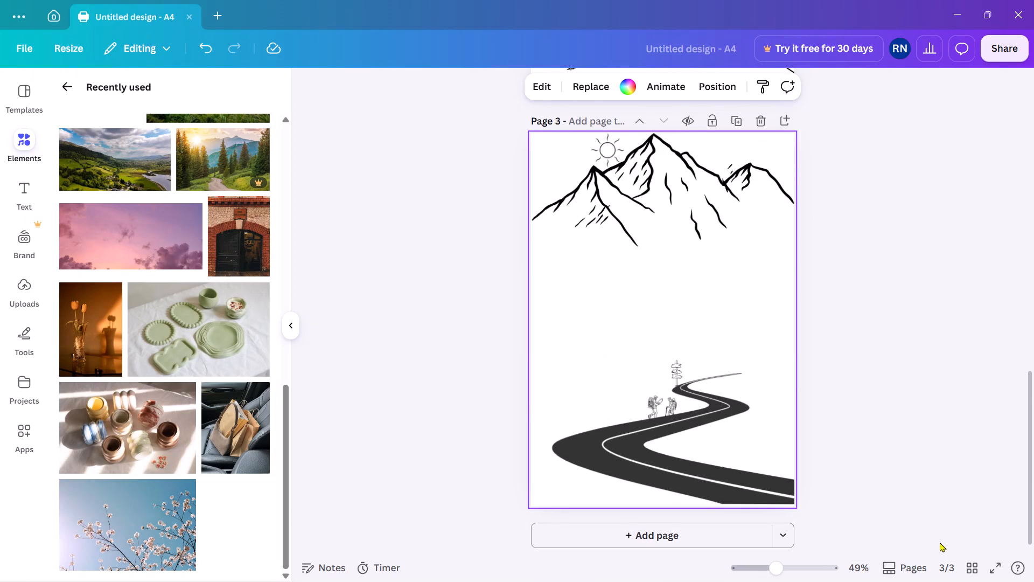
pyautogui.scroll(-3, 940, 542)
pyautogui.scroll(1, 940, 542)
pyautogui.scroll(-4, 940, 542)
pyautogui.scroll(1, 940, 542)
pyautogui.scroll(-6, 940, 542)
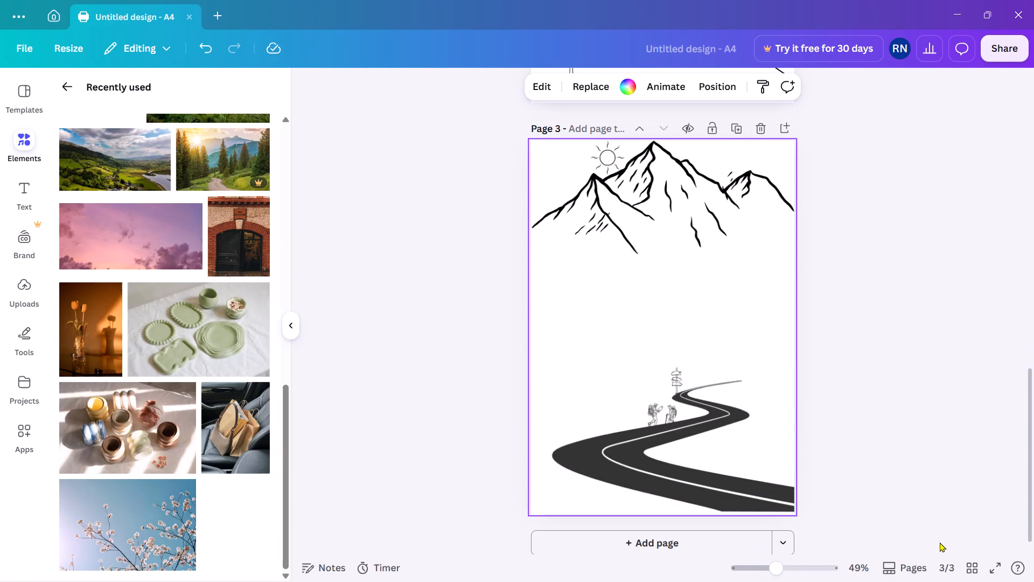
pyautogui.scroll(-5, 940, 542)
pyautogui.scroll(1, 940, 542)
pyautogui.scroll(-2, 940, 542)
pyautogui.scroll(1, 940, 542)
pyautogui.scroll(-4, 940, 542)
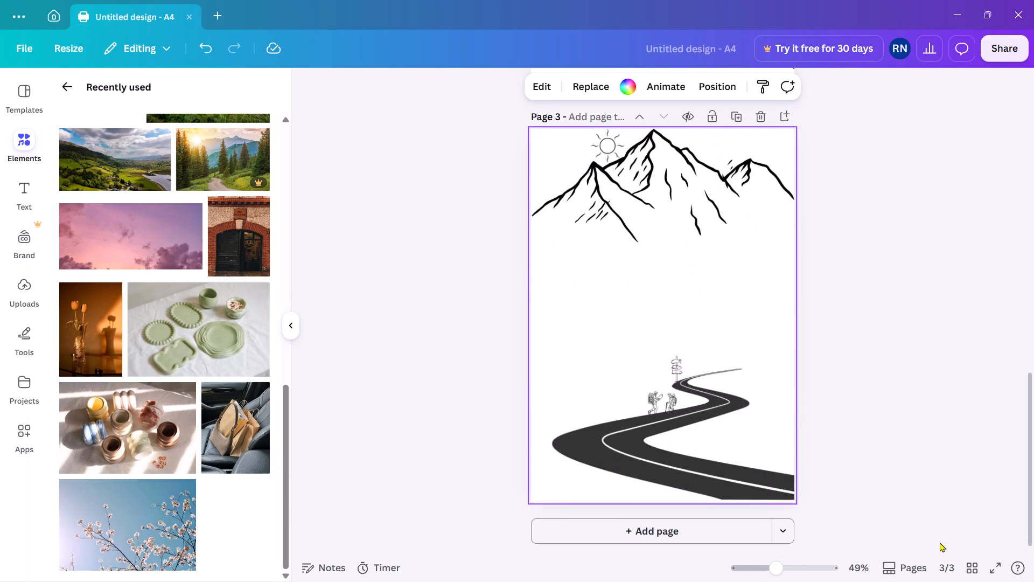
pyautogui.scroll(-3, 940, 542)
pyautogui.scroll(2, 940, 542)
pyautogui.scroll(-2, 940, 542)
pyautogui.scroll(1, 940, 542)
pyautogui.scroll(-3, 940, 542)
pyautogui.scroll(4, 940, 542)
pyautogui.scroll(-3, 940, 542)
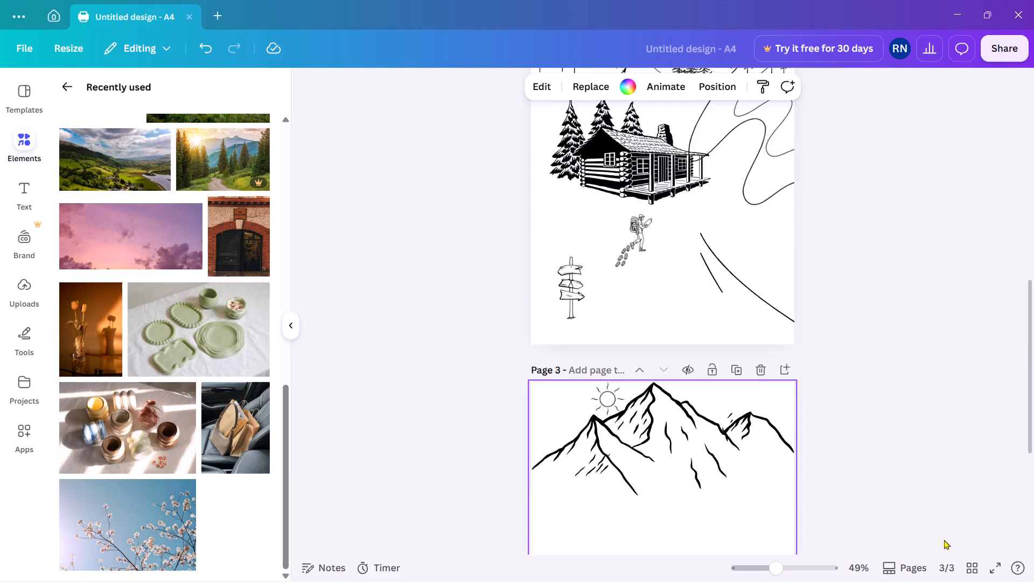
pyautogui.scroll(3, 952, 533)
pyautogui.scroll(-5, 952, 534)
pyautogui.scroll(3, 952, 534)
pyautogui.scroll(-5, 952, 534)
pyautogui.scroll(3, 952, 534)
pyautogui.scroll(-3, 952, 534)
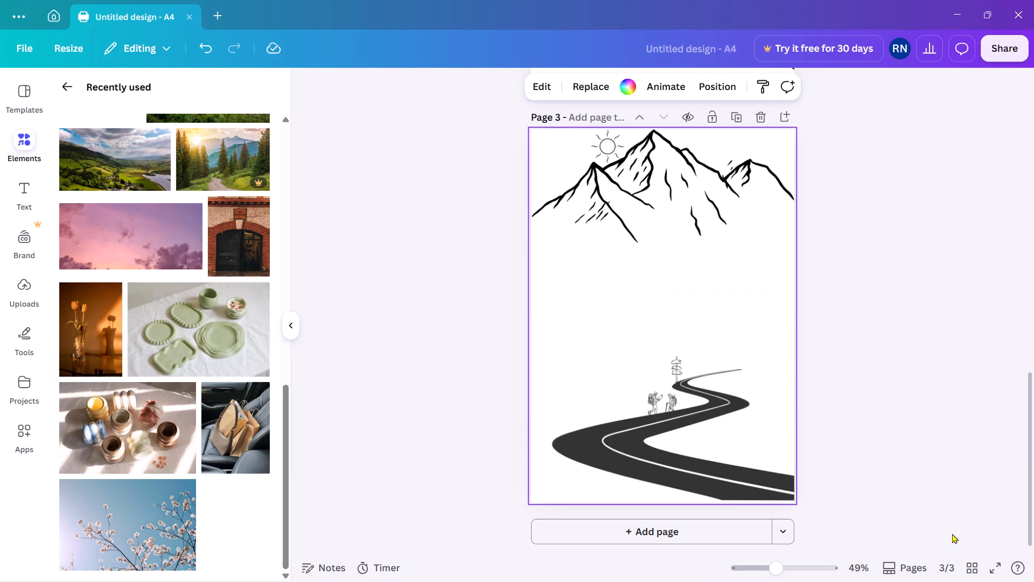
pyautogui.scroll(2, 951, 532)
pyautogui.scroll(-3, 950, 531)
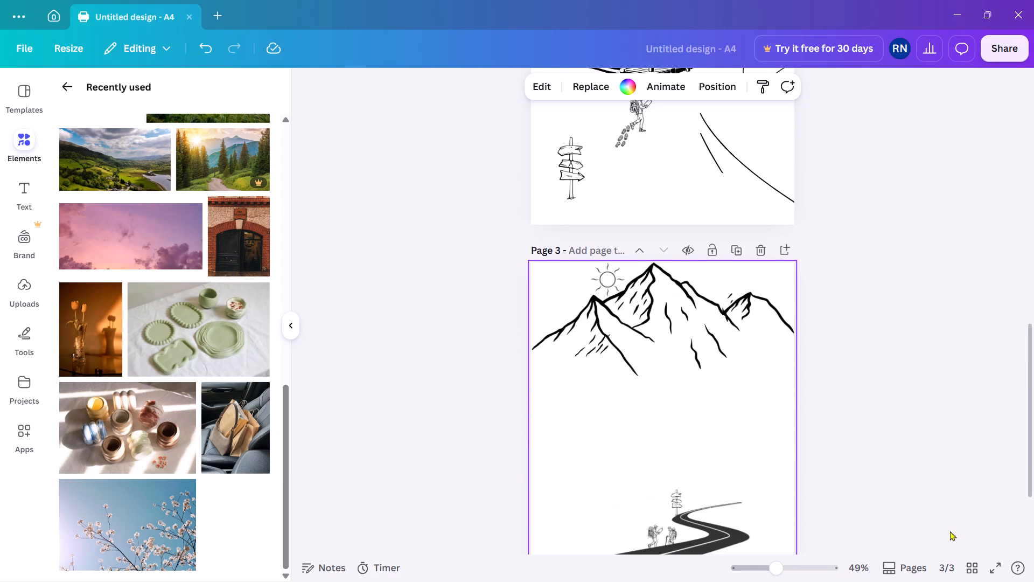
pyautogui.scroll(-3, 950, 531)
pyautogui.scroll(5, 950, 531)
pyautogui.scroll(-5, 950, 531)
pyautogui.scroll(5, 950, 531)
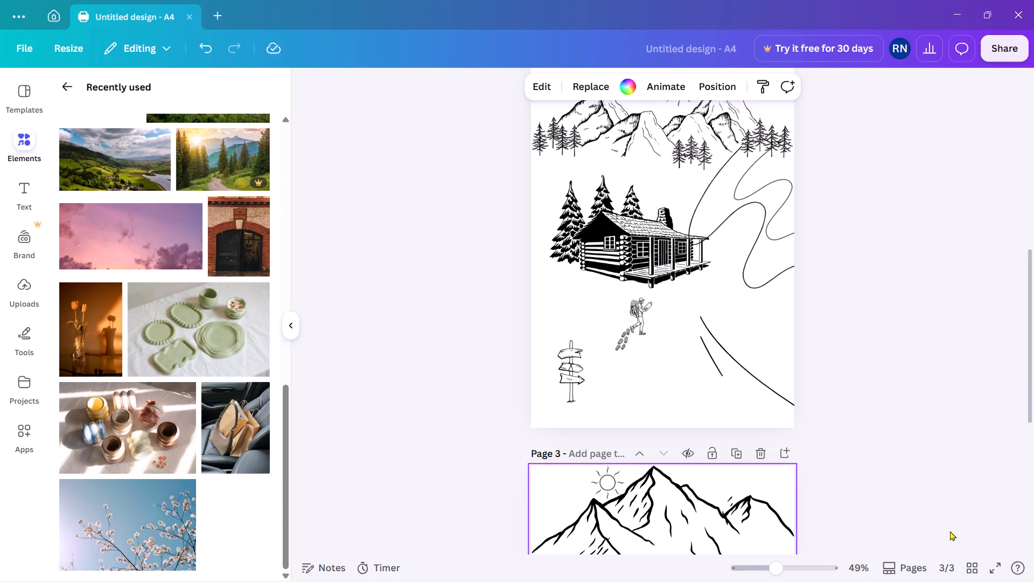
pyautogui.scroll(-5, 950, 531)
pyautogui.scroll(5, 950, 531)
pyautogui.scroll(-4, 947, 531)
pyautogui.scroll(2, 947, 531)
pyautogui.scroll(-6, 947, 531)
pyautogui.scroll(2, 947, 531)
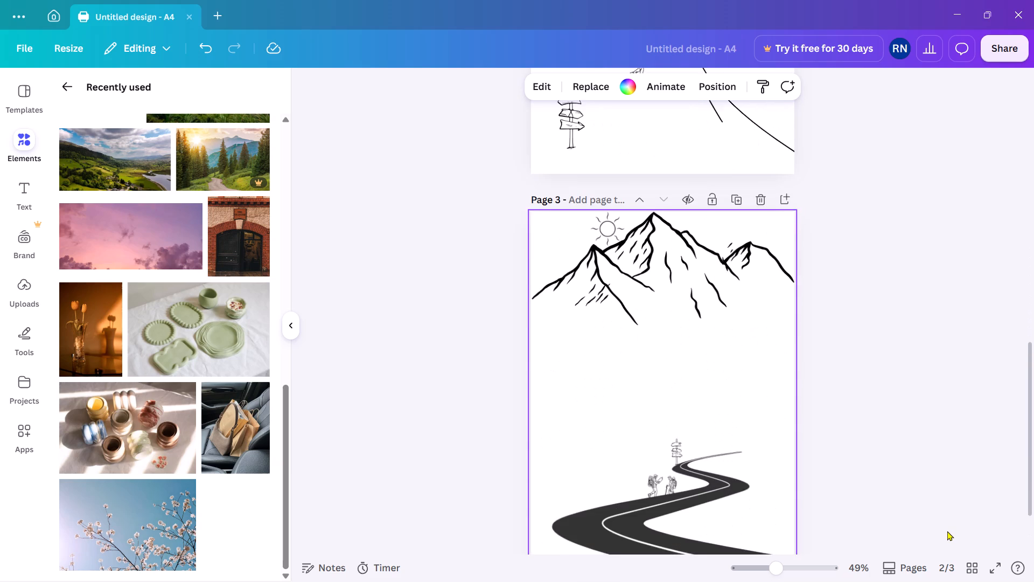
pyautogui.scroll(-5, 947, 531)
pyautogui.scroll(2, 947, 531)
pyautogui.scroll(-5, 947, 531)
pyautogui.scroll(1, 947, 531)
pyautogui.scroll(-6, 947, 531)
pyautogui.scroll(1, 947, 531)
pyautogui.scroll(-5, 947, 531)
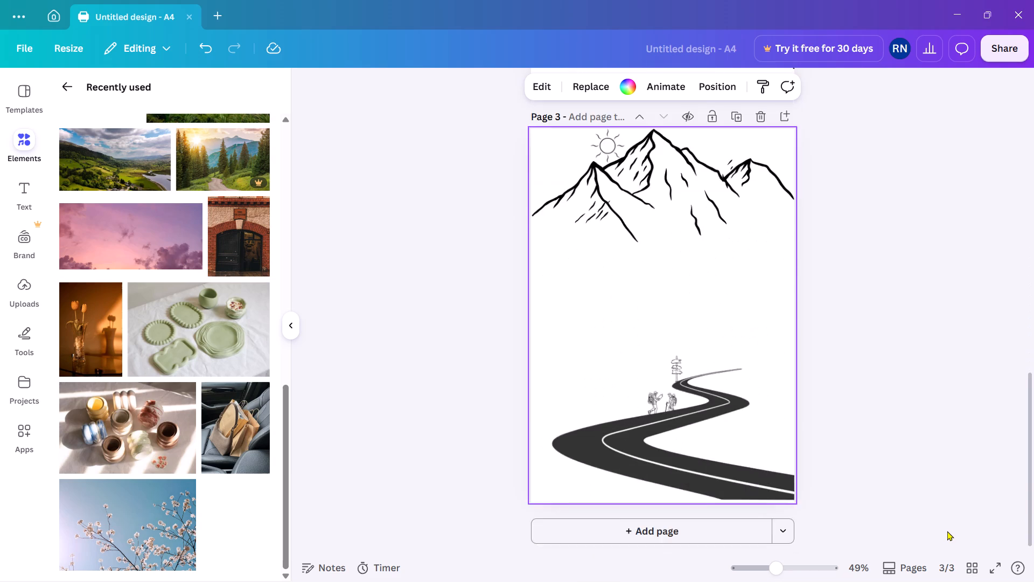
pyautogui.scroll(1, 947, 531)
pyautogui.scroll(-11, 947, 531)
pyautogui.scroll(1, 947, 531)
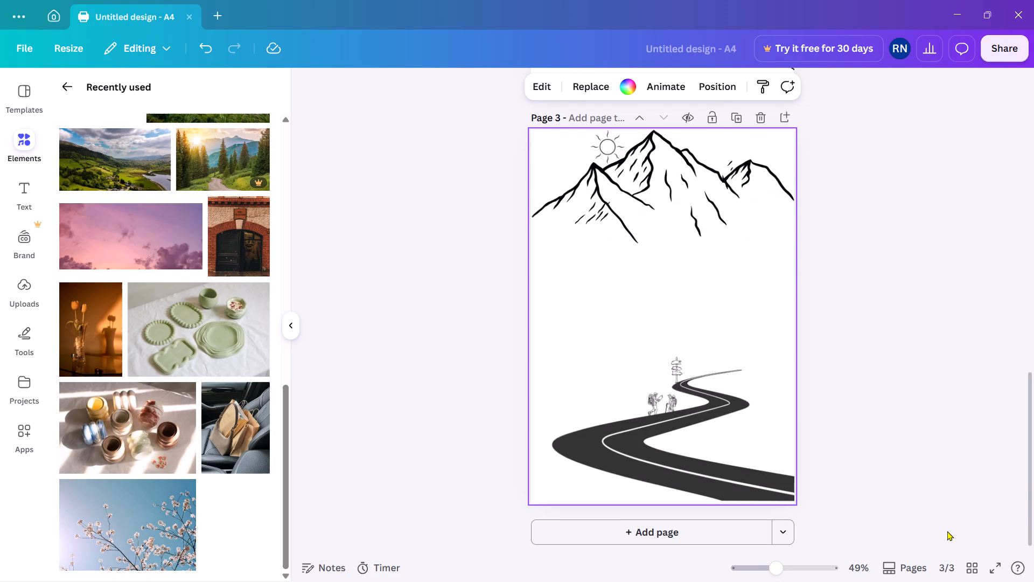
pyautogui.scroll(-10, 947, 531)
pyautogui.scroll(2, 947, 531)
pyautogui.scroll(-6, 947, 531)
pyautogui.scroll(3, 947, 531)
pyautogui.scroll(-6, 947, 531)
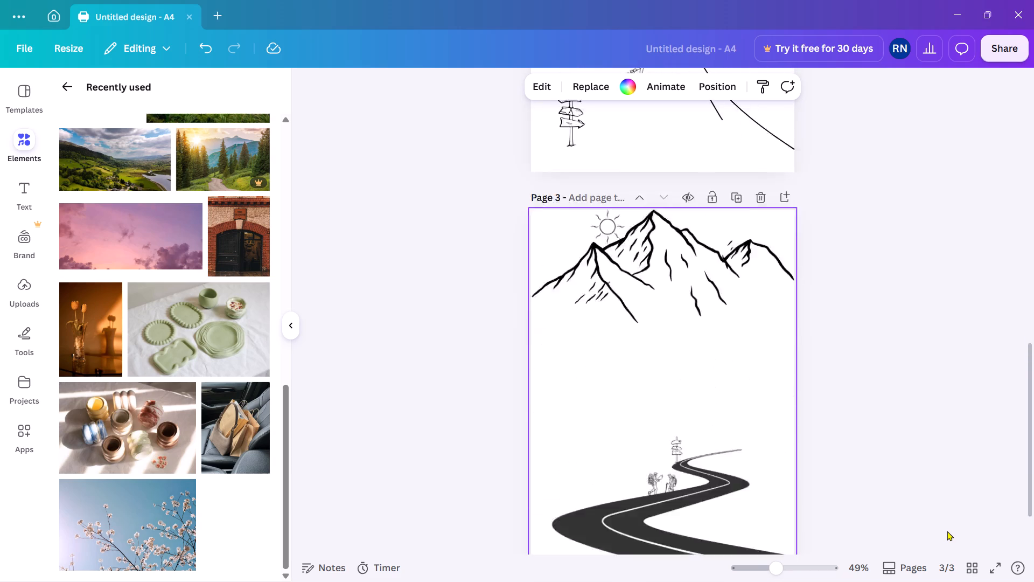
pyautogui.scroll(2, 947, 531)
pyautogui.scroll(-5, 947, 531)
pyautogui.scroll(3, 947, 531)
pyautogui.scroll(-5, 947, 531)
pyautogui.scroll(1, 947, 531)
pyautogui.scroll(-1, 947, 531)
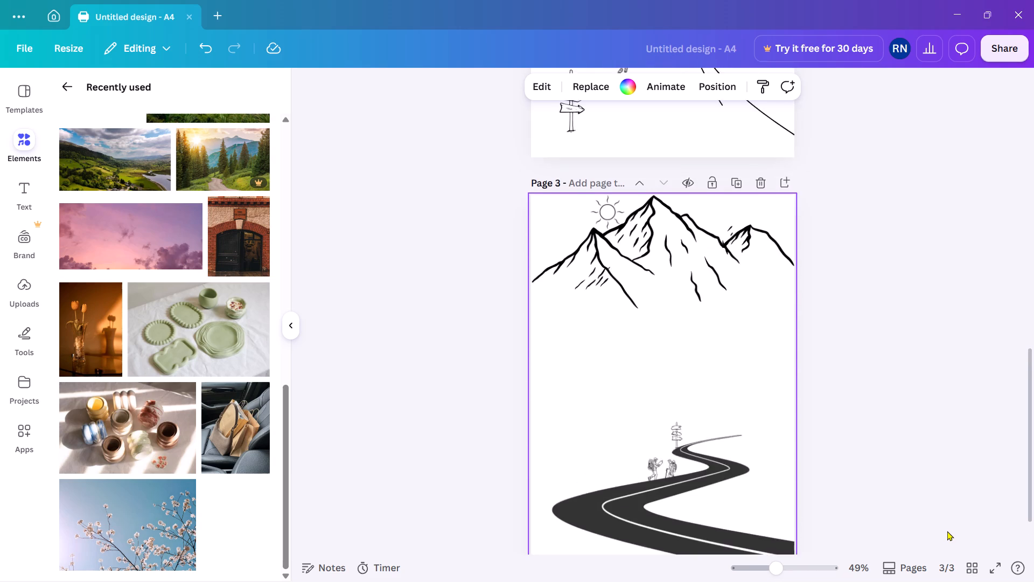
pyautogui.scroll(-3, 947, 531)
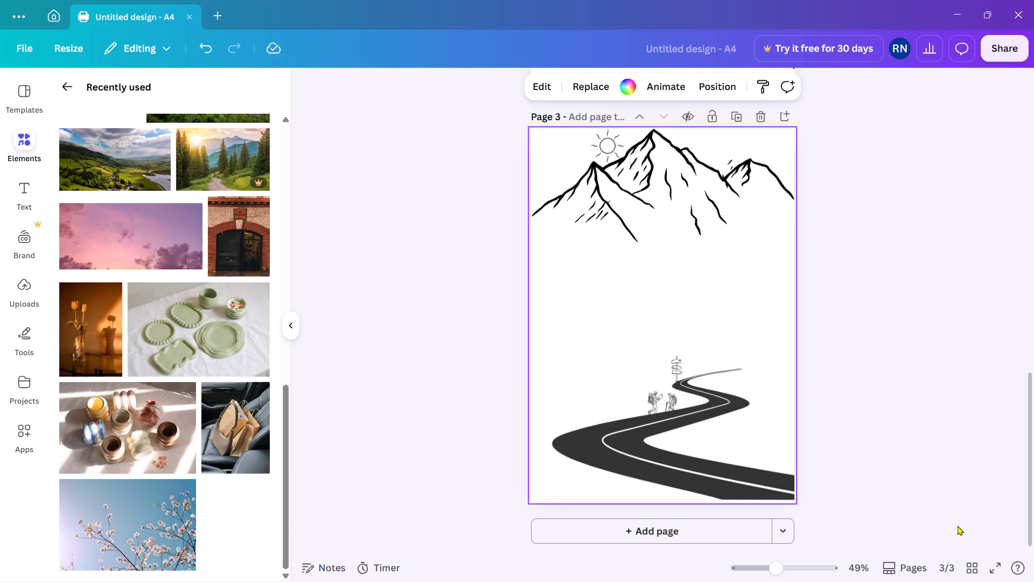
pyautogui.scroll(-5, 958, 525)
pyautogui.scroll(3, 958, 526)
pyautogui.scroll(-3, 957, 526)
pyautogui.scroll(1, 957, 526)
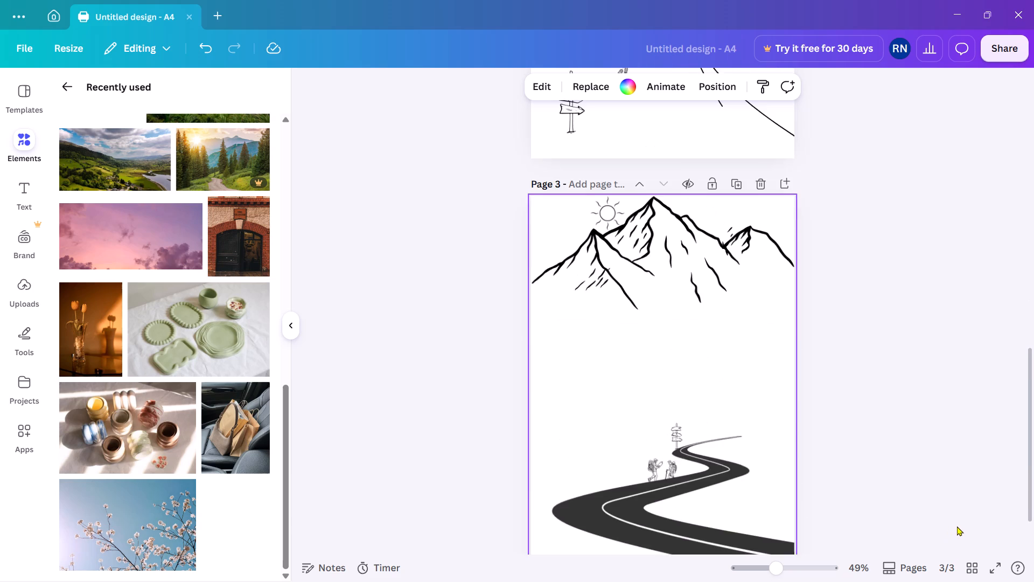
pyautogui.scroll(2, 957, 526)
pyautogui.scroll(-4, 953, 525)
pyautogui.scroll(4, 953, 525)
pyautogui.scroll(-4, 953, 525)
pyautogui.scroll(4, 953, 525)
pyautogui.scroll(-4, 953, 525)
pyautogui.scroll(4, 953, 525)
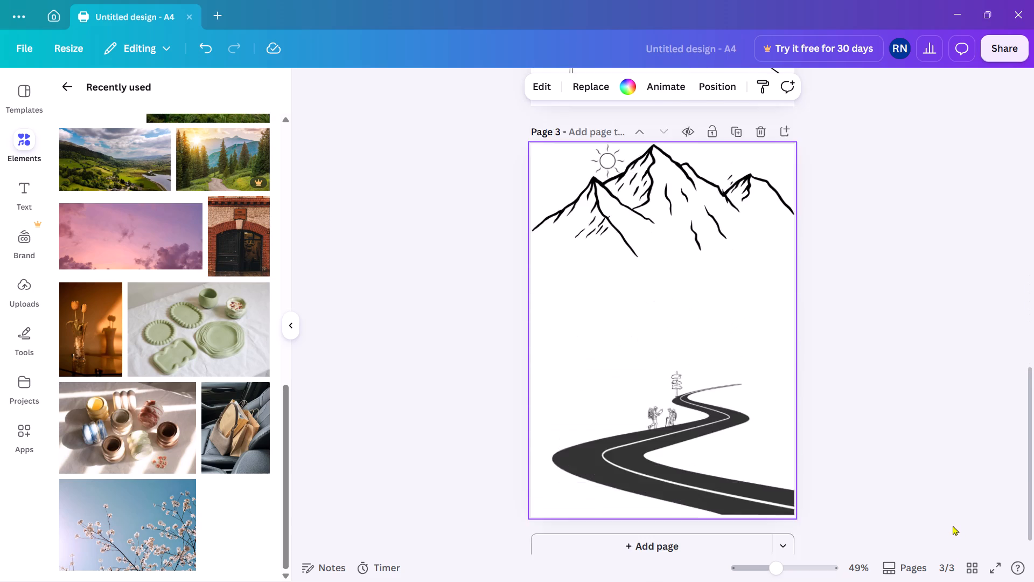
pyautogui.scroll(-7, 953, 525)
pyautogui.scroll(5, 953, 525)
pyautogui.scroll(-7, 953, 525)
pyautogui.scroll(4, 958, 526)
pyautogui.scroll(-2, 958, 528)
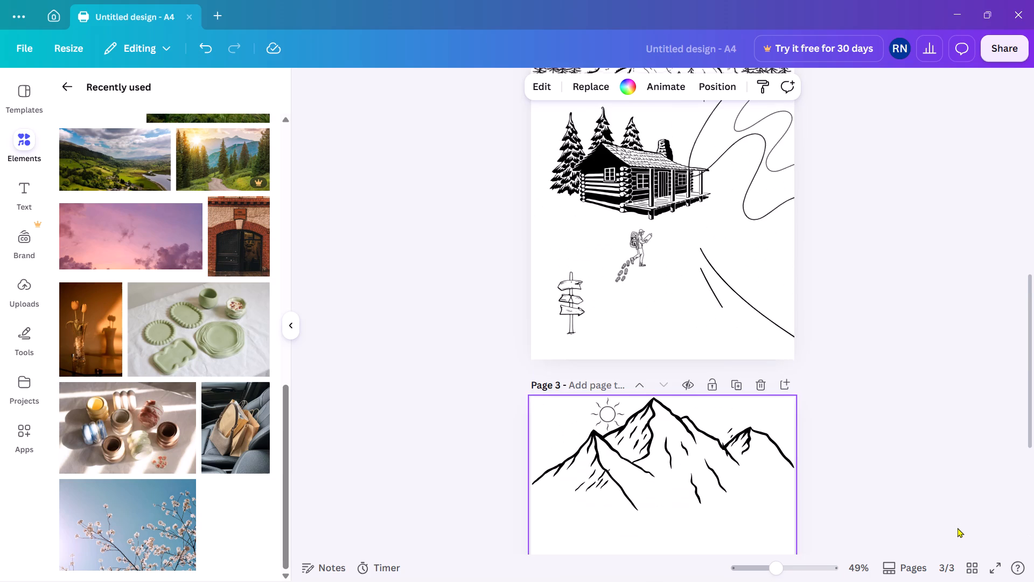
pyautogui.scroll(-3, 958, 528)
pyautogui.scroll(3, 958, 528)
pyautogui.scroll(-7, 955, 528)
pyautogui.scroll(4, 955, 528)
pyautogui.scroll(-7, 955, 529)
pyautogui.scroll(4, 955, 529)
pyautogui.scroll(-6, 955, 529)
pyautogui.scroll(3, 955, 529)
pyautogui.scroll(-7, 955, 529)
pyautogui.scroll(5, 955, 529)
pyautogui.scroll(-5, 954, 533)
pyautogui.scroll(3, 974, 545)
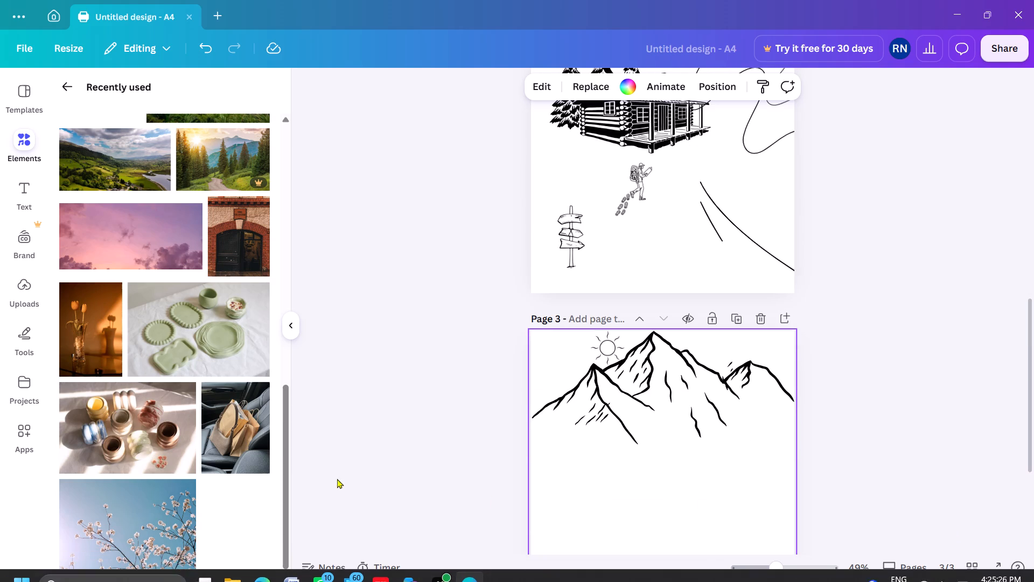
# Switch to the Kuro app.
pyautogui.click(443, 563)
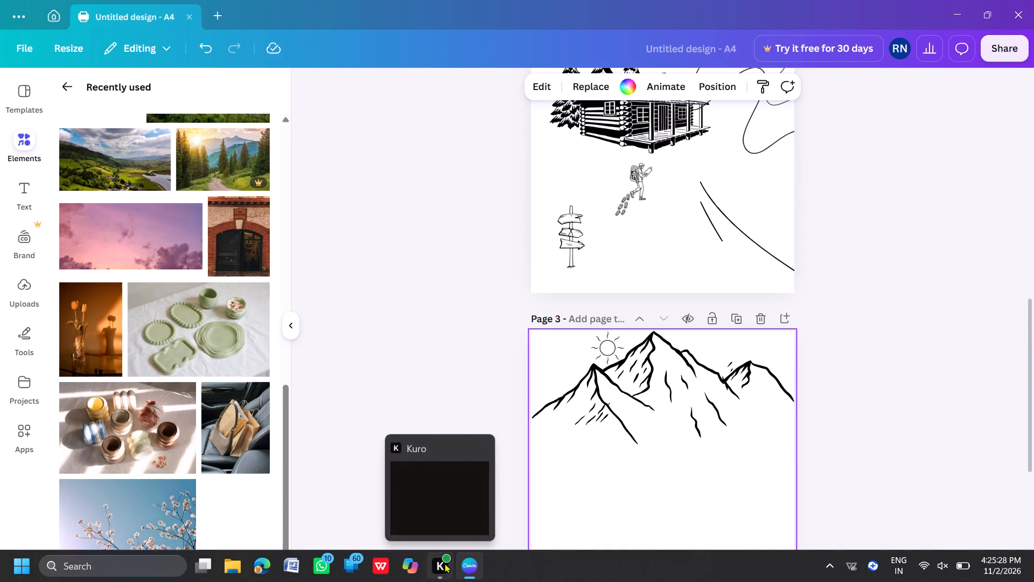